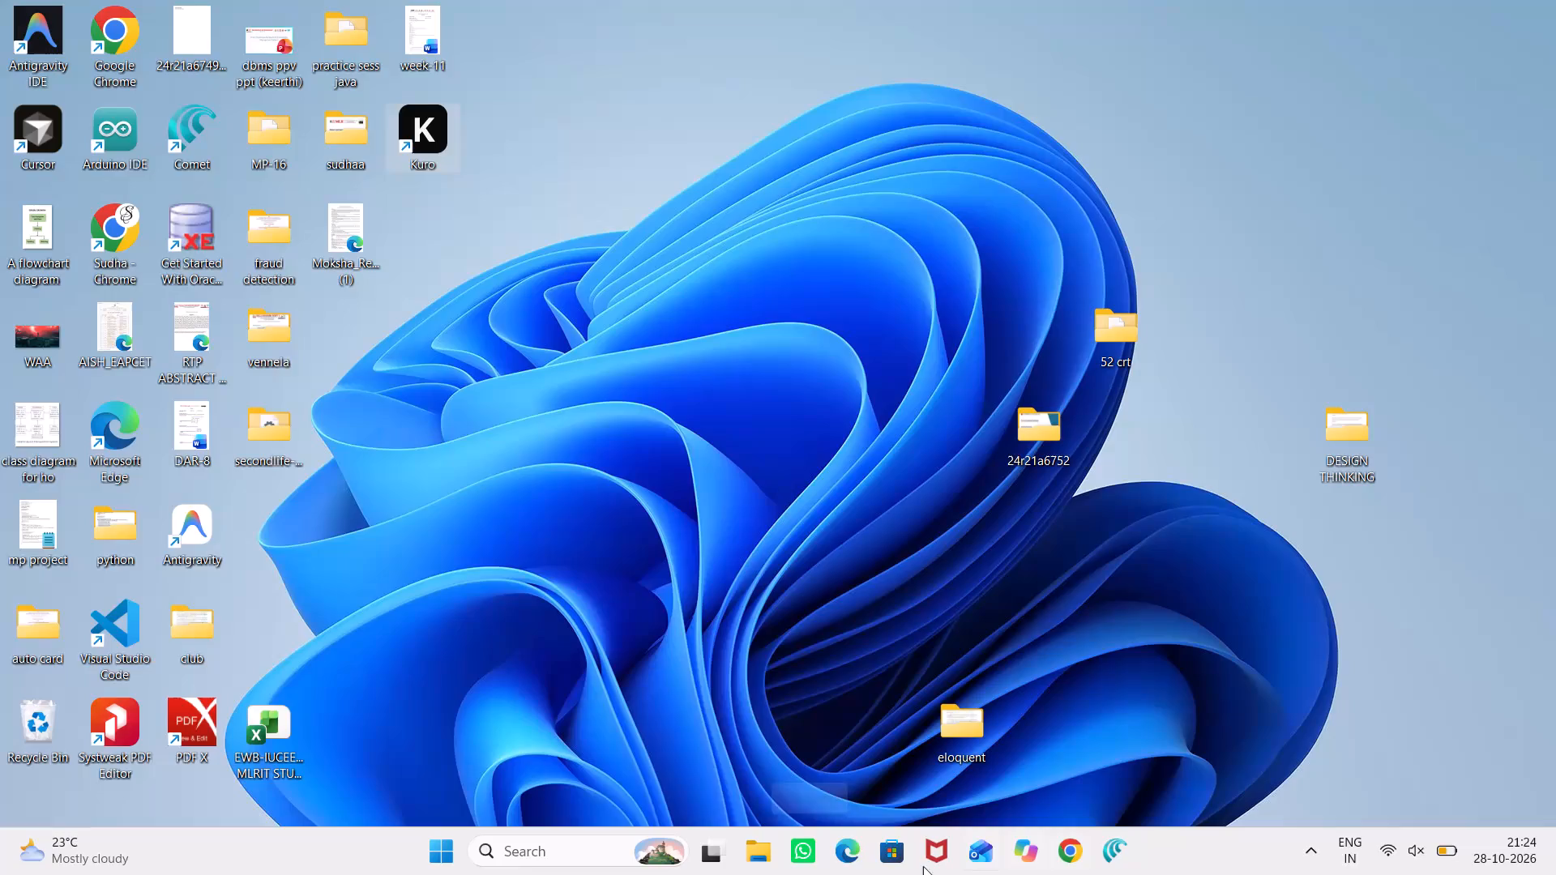
# Open WhatsApp.
pyautogui.click(793, 856)
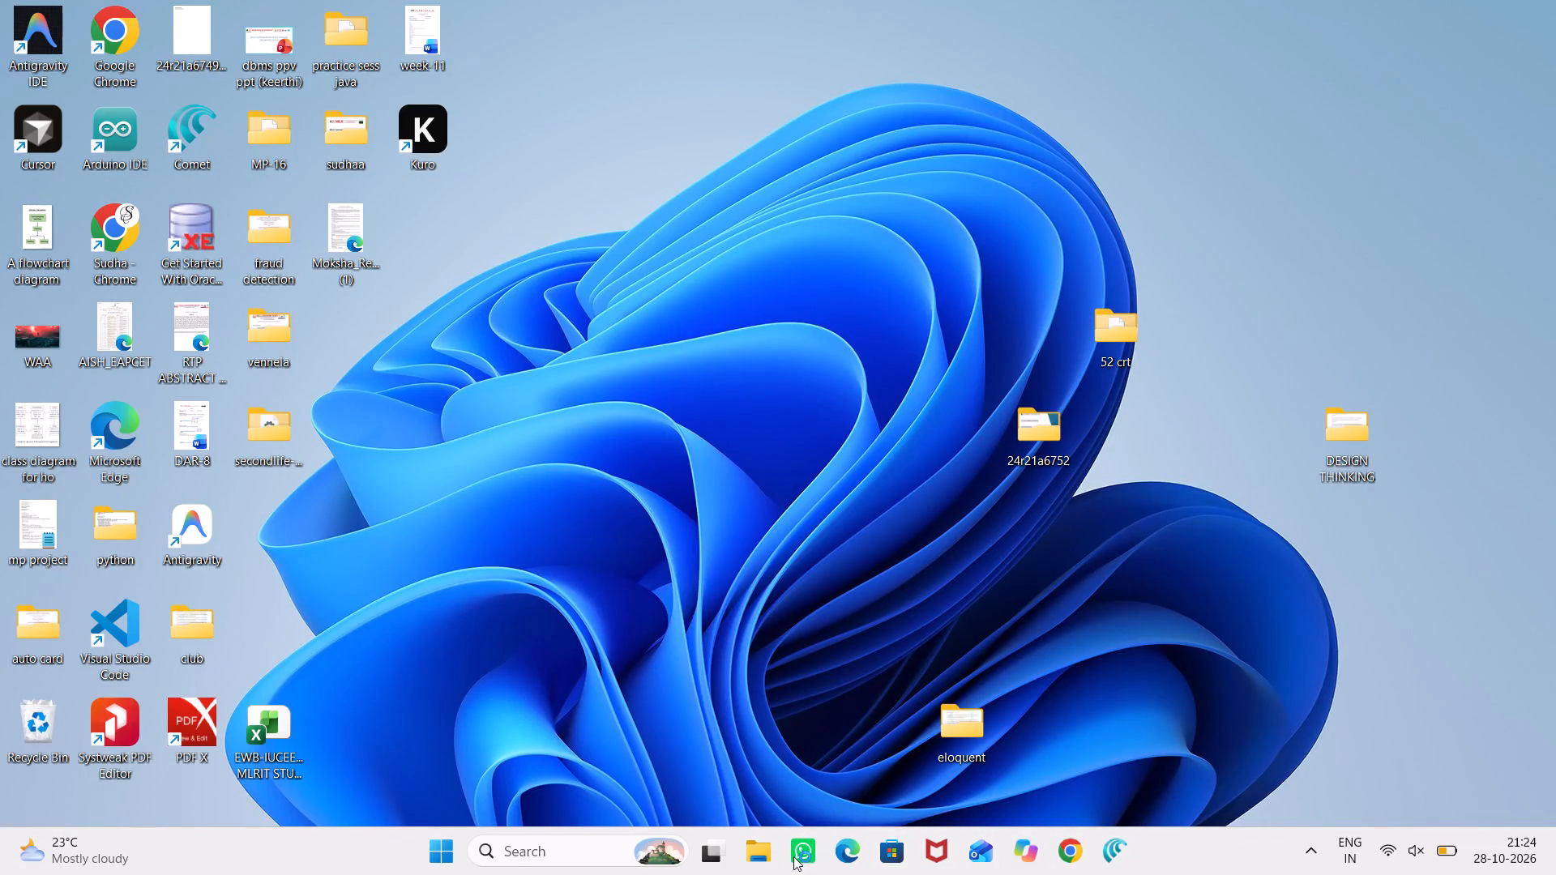
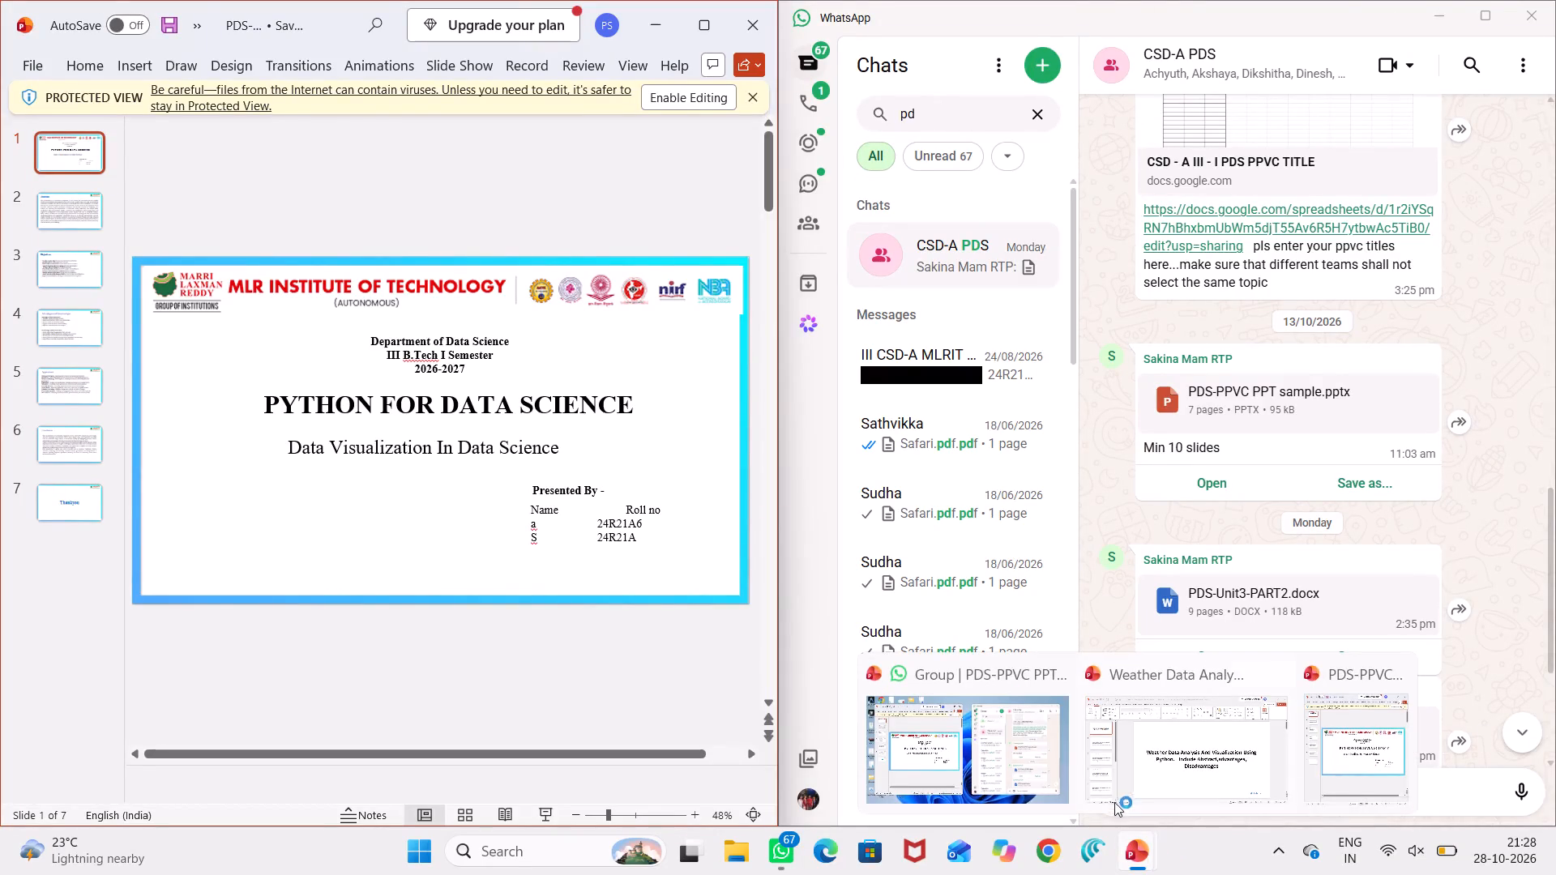
# Bring the open weather data analysis presentation window to the front.
pyautogui.click(1127, 786)
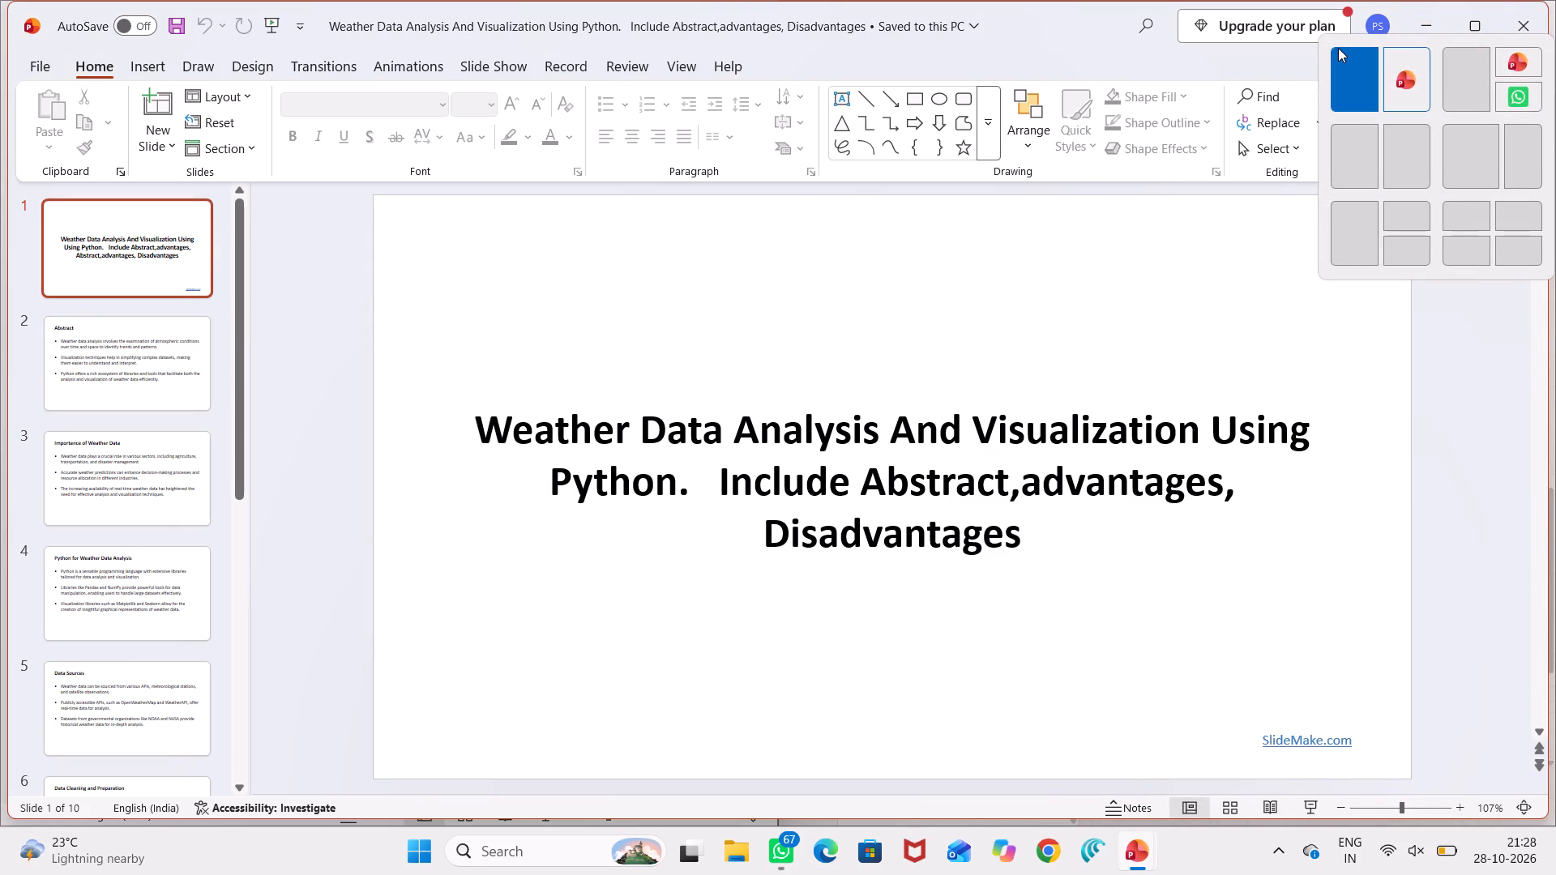
# Arrange the weather data analysis presentation side by side with the Python for Data Science presentation.
pyautogui.click(1338, 52)
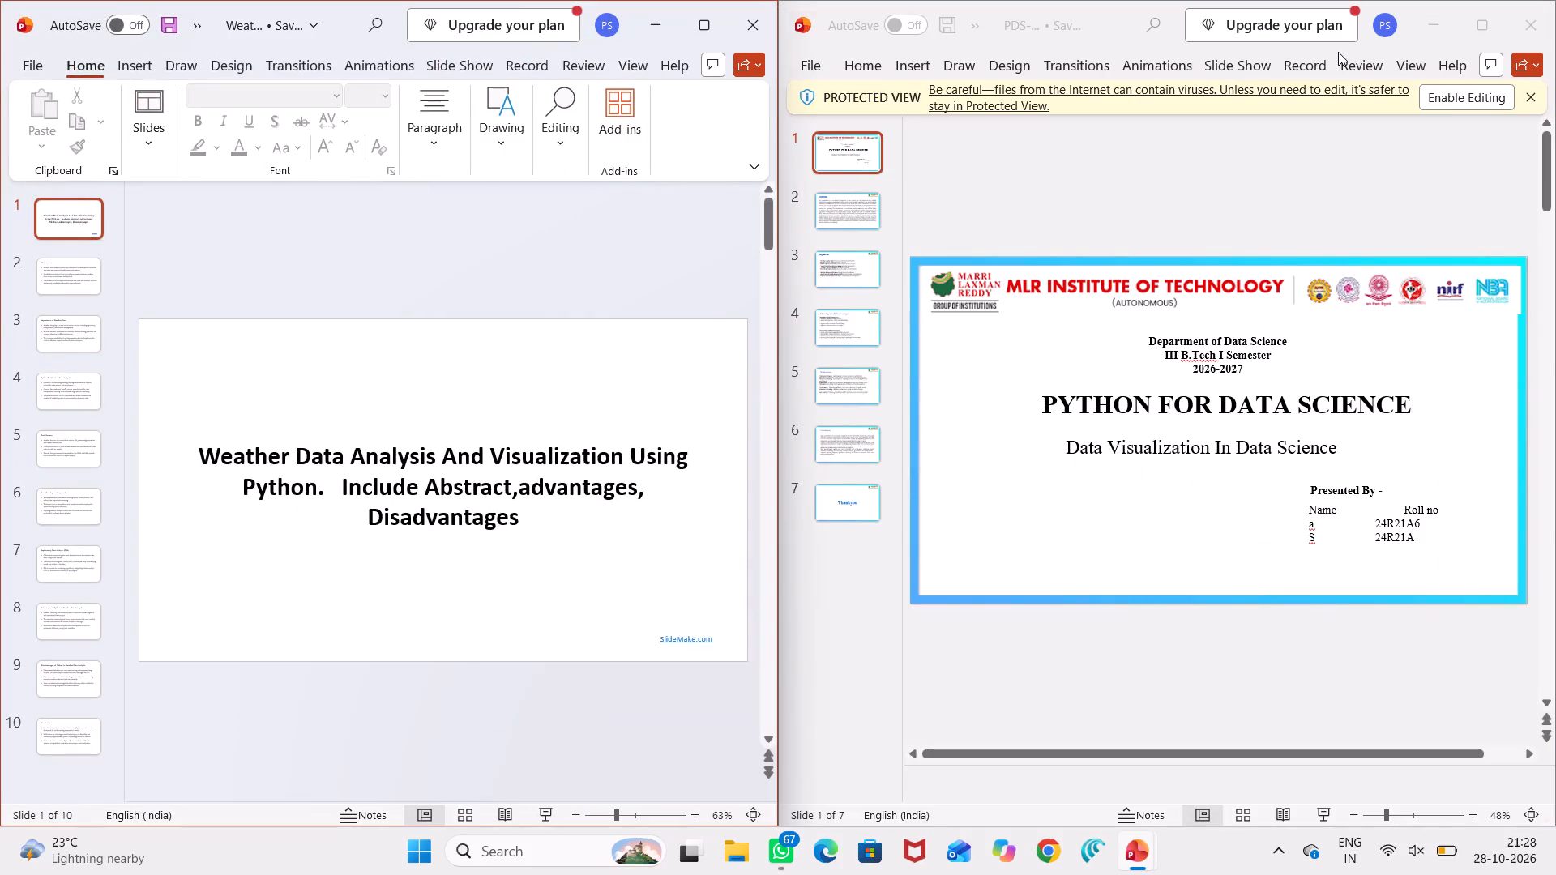
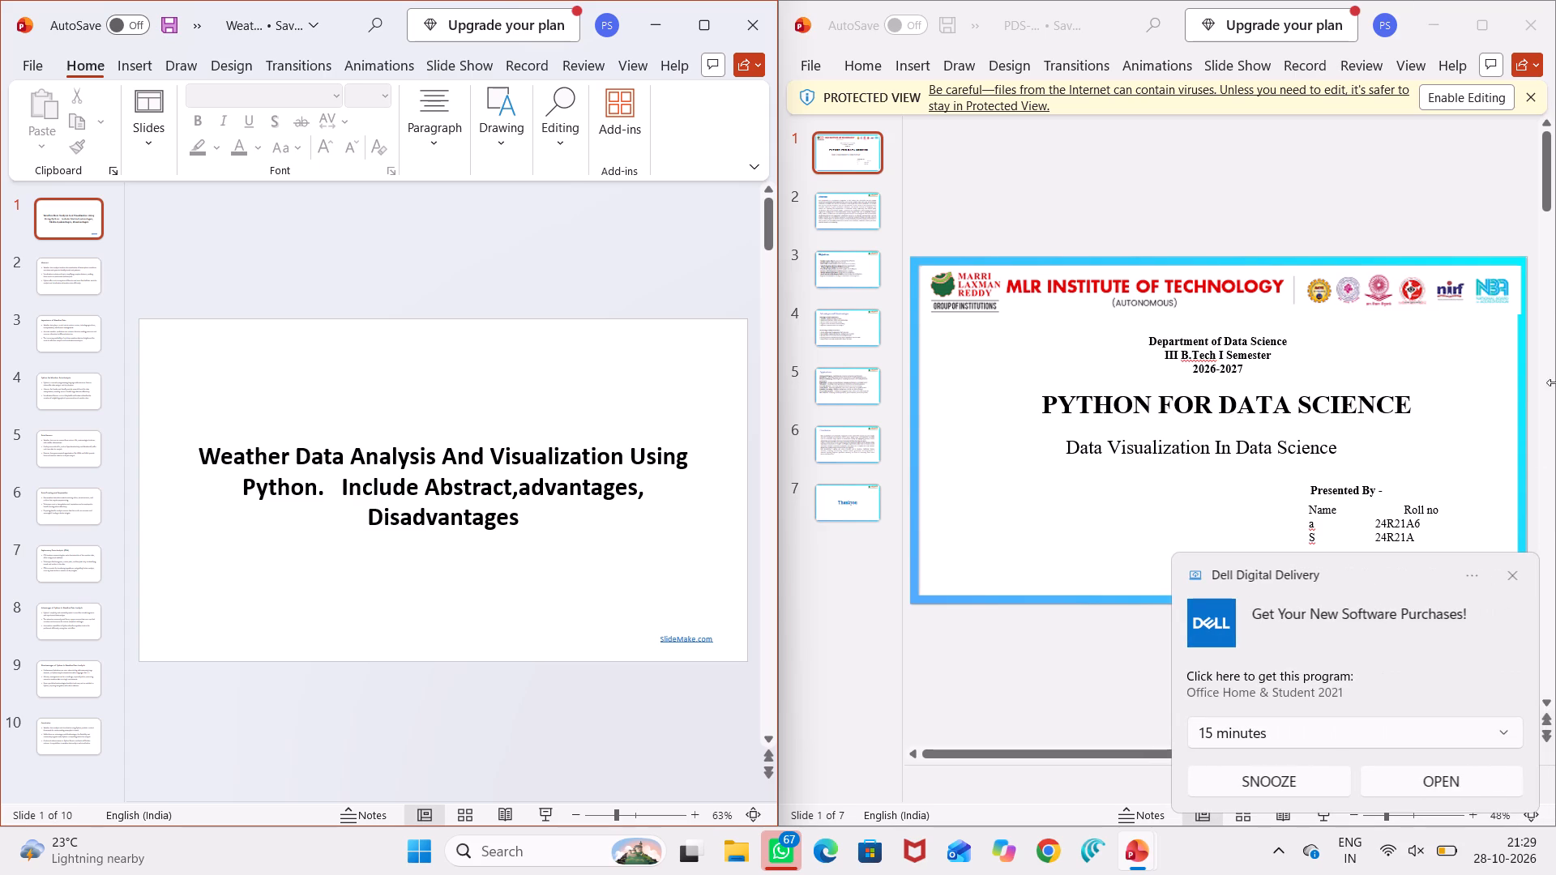
# Dismiss the Dell Digital Delivery notification.
pyautogui.click(1513, 579)
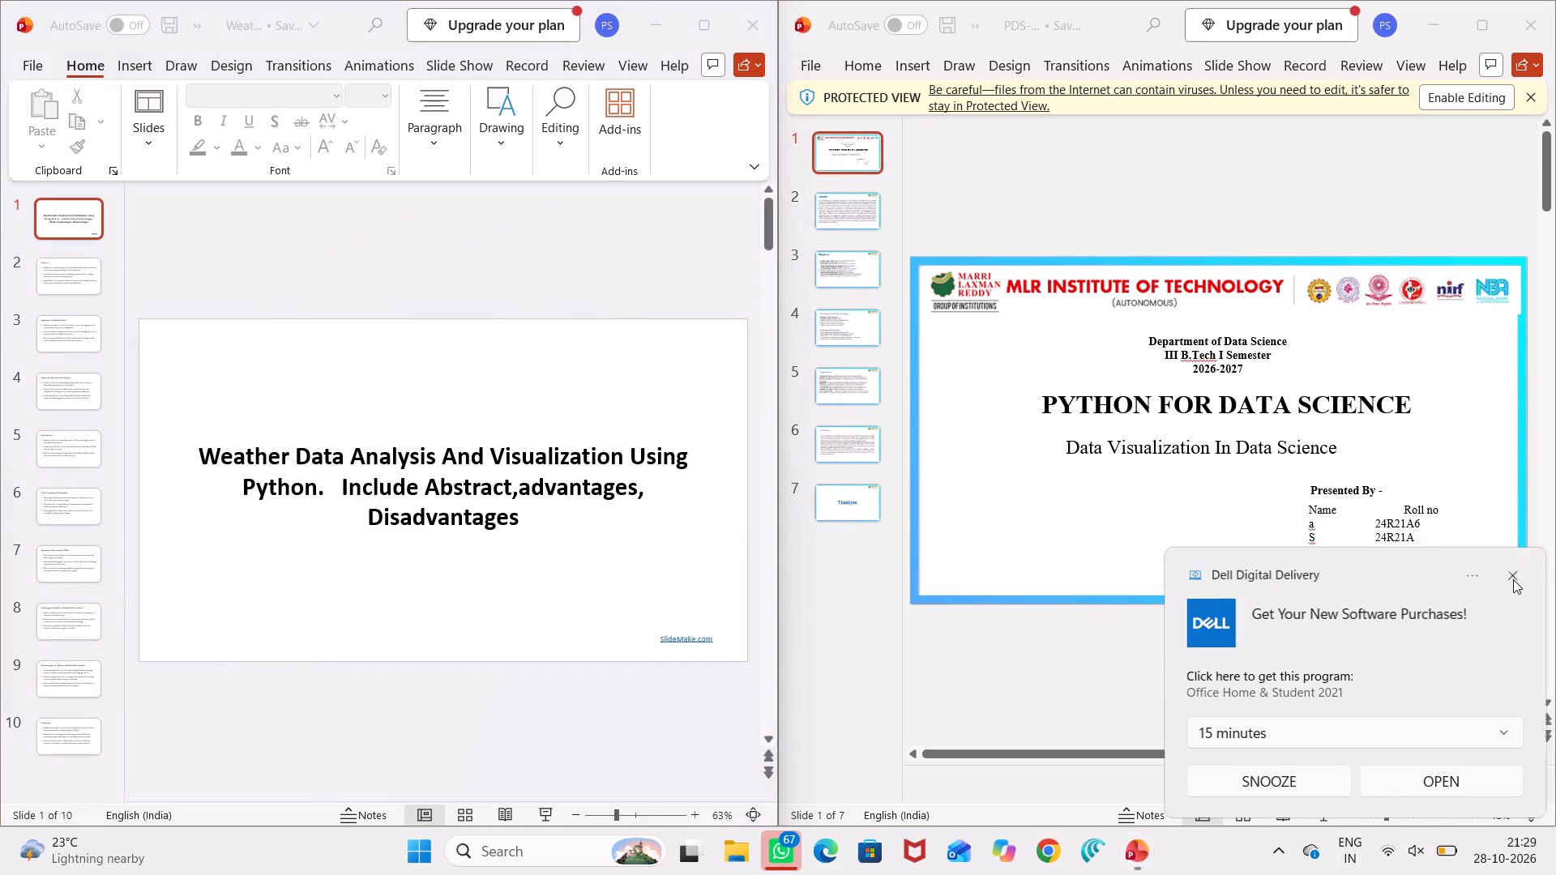
# Delete the SlideMake.com link text box from the title slide of the weather data analysis presentation.
pyautogui.click(689, 642)
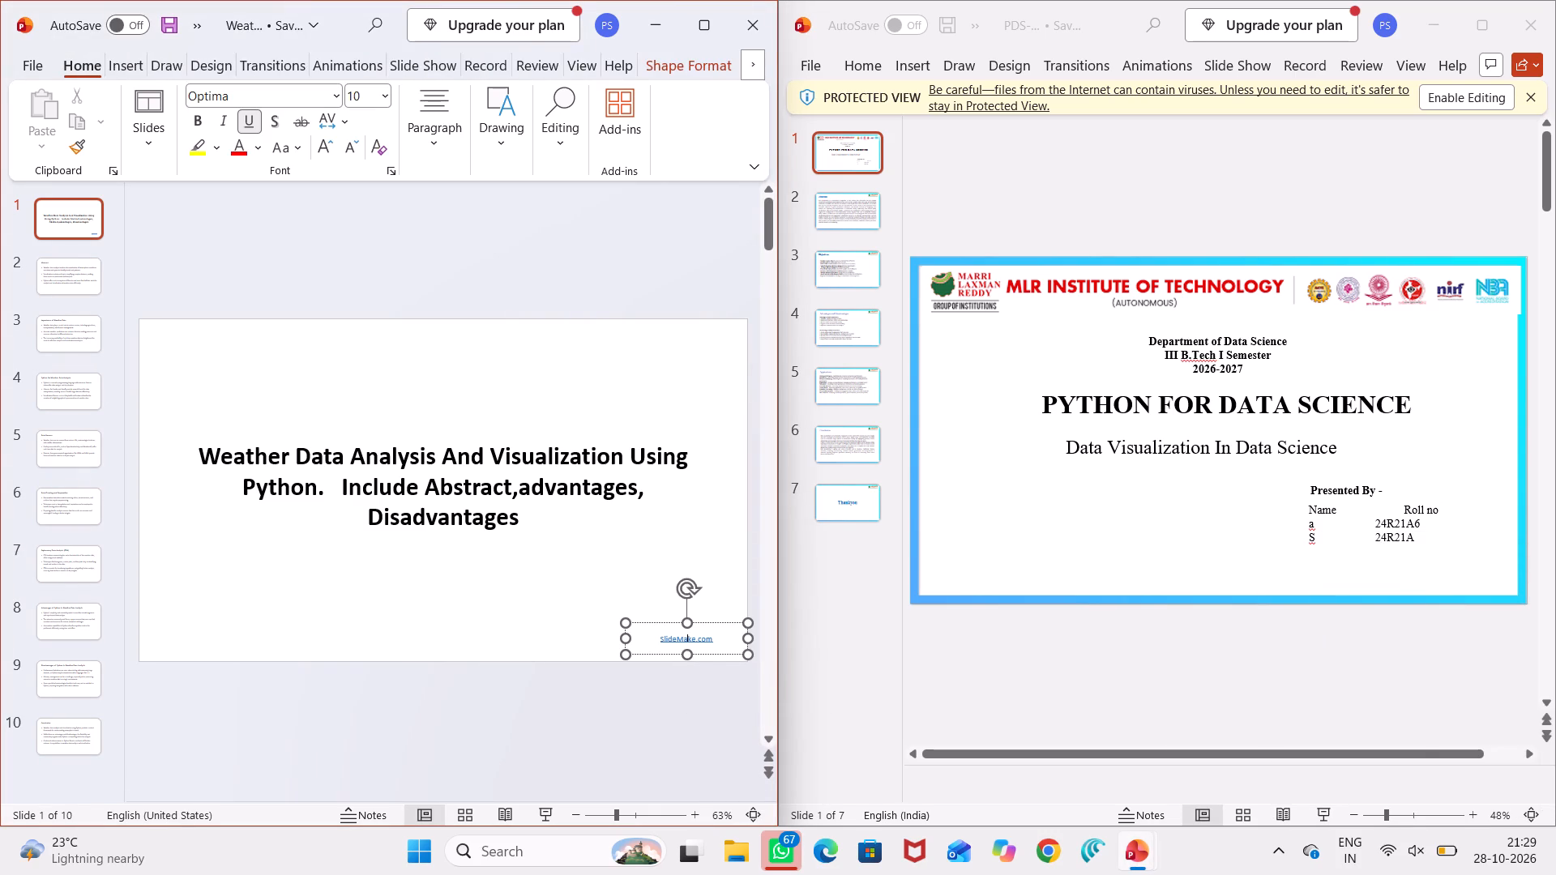
pyautogui.click(720, 640)
pyautogui.press('Delete')
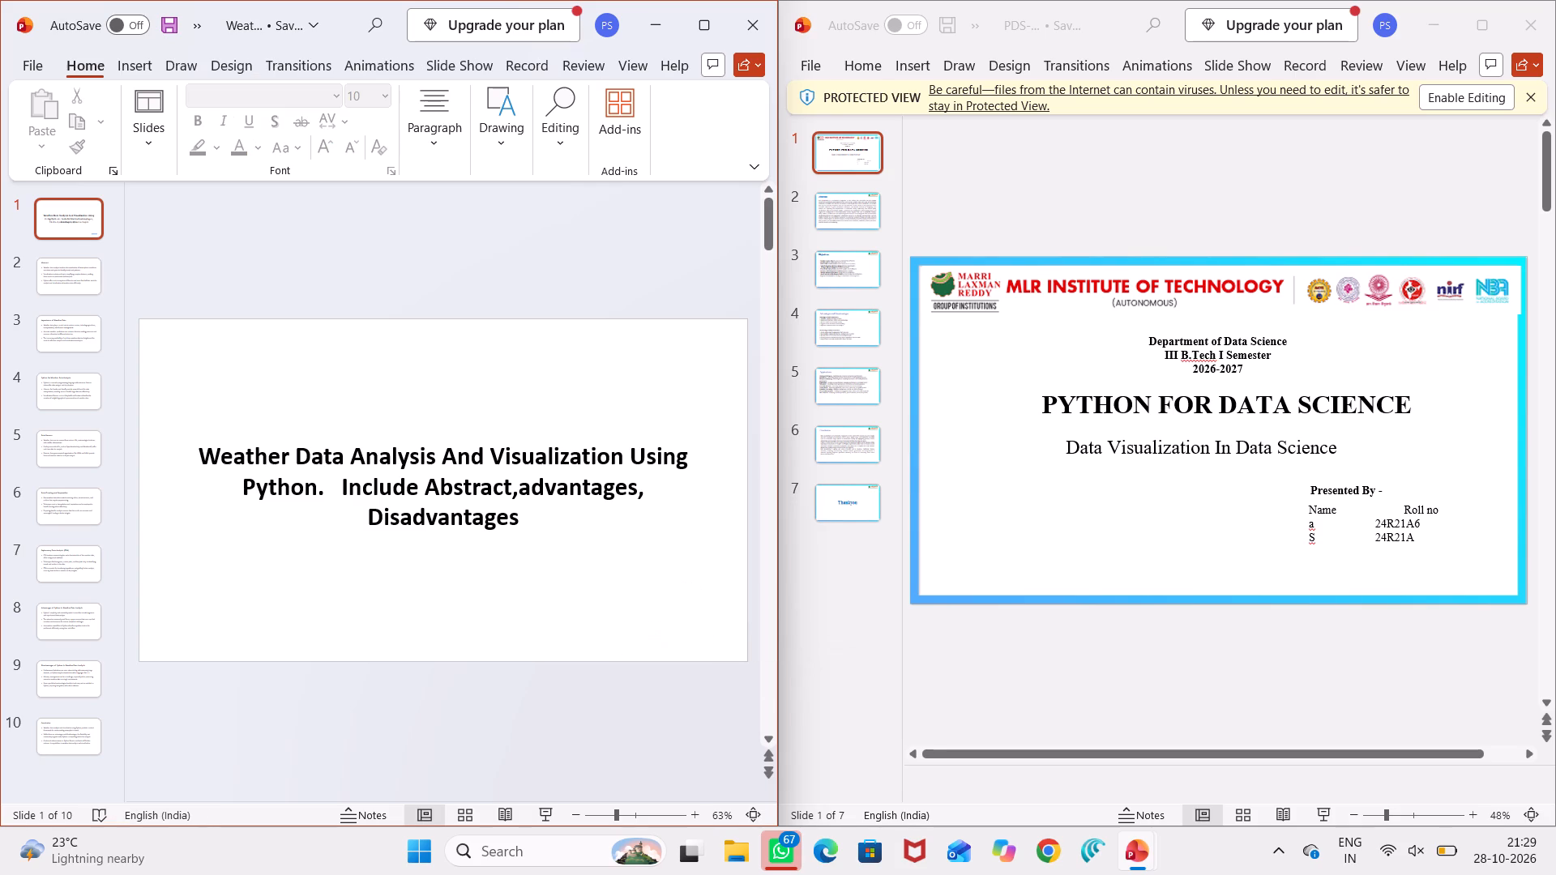
# Enable editing for the protected Python for Data Science presentation.
pyautogui.click(916, 510)
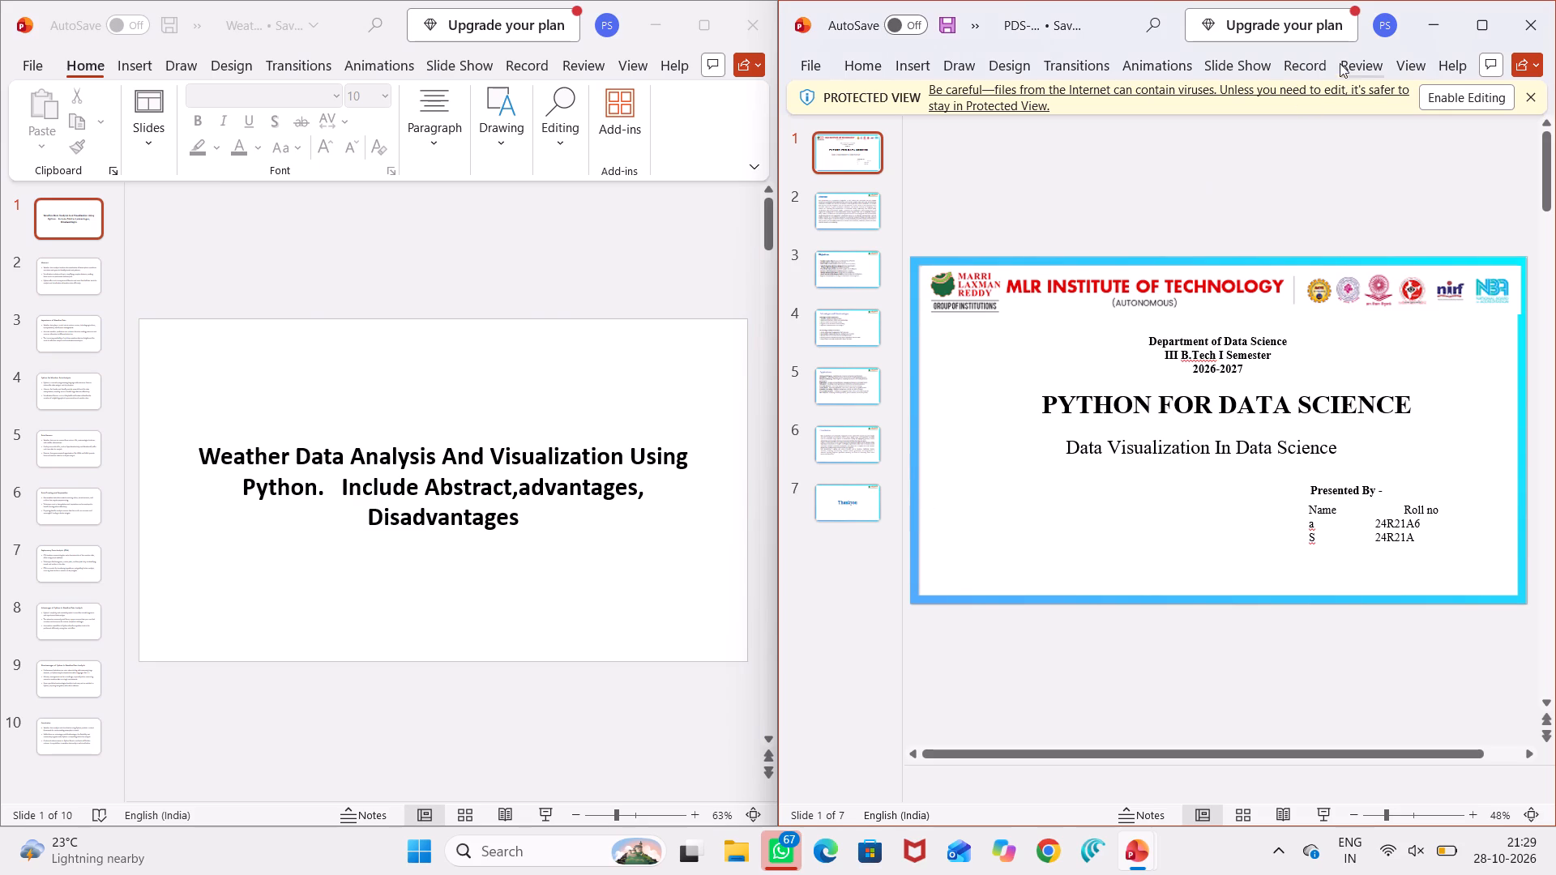
pyautogui.moveTo(1456, 80); pyautogui.dragTo(1462, 95)
pyautogui.click(1462, 95)
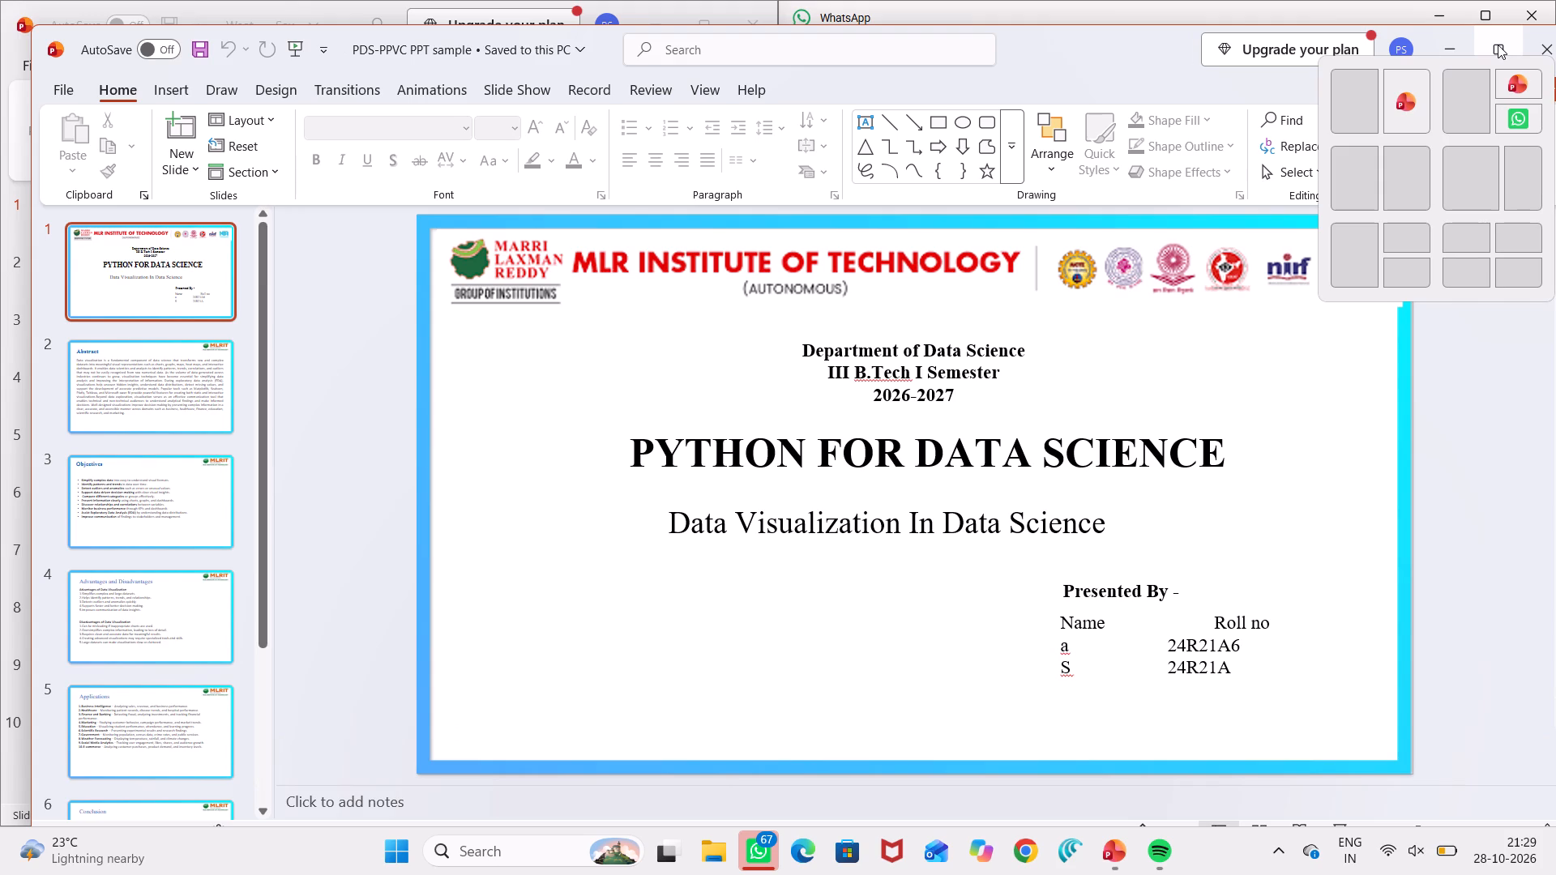
# Place the Python for Data Science presentation back beside the weather data analysis presentation.
pyautogui.click(1391, 169)
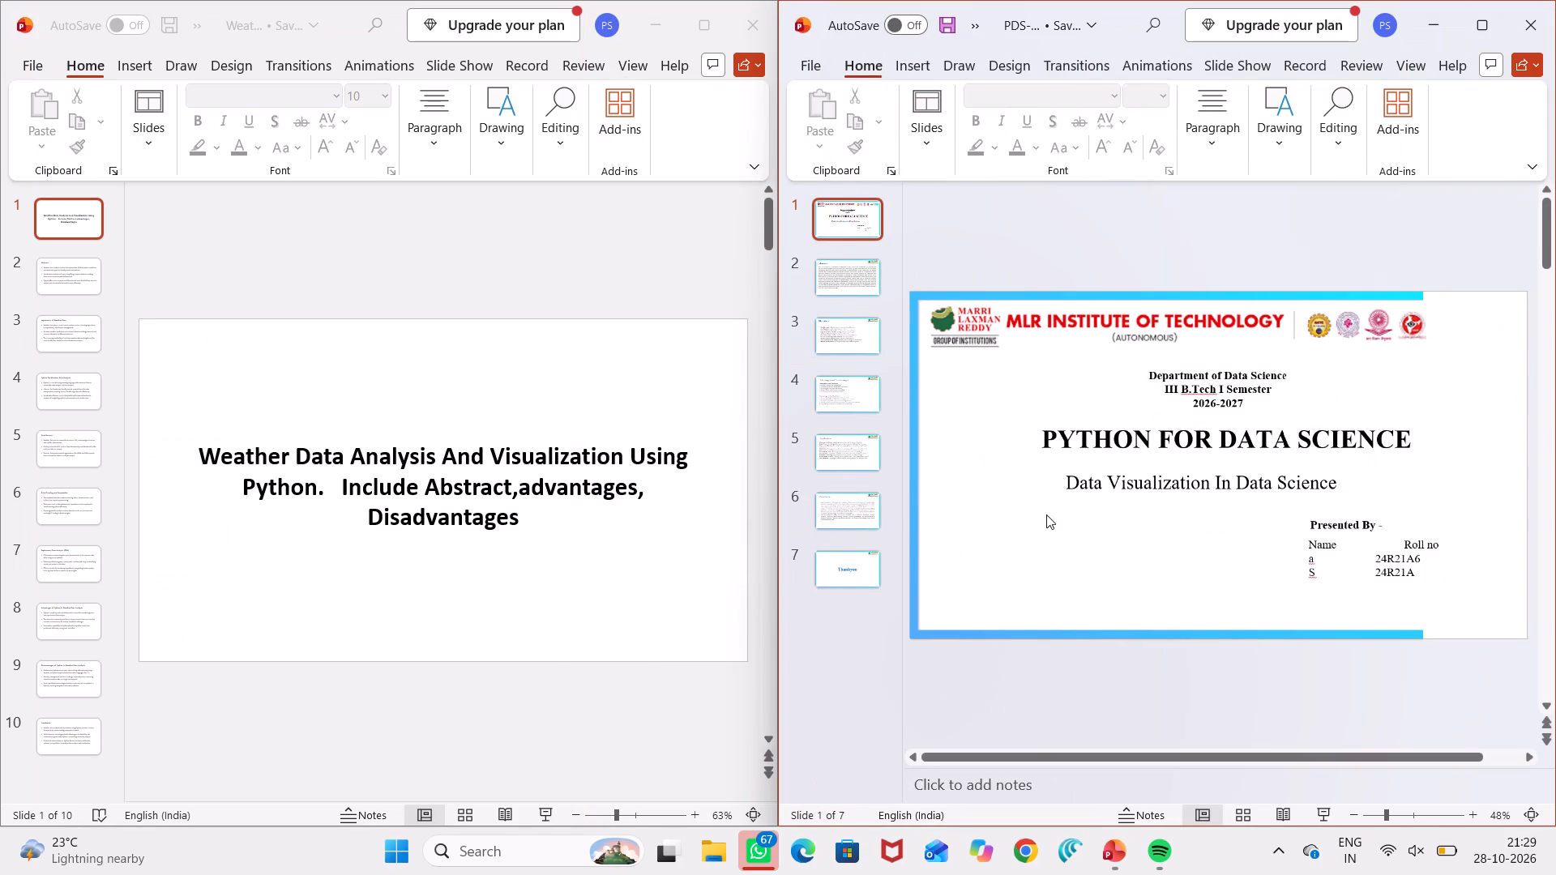
# Try to open slide 2, the Abstract slide, of the Python for Data Science presentation.
pyautogui.click(850, 271)
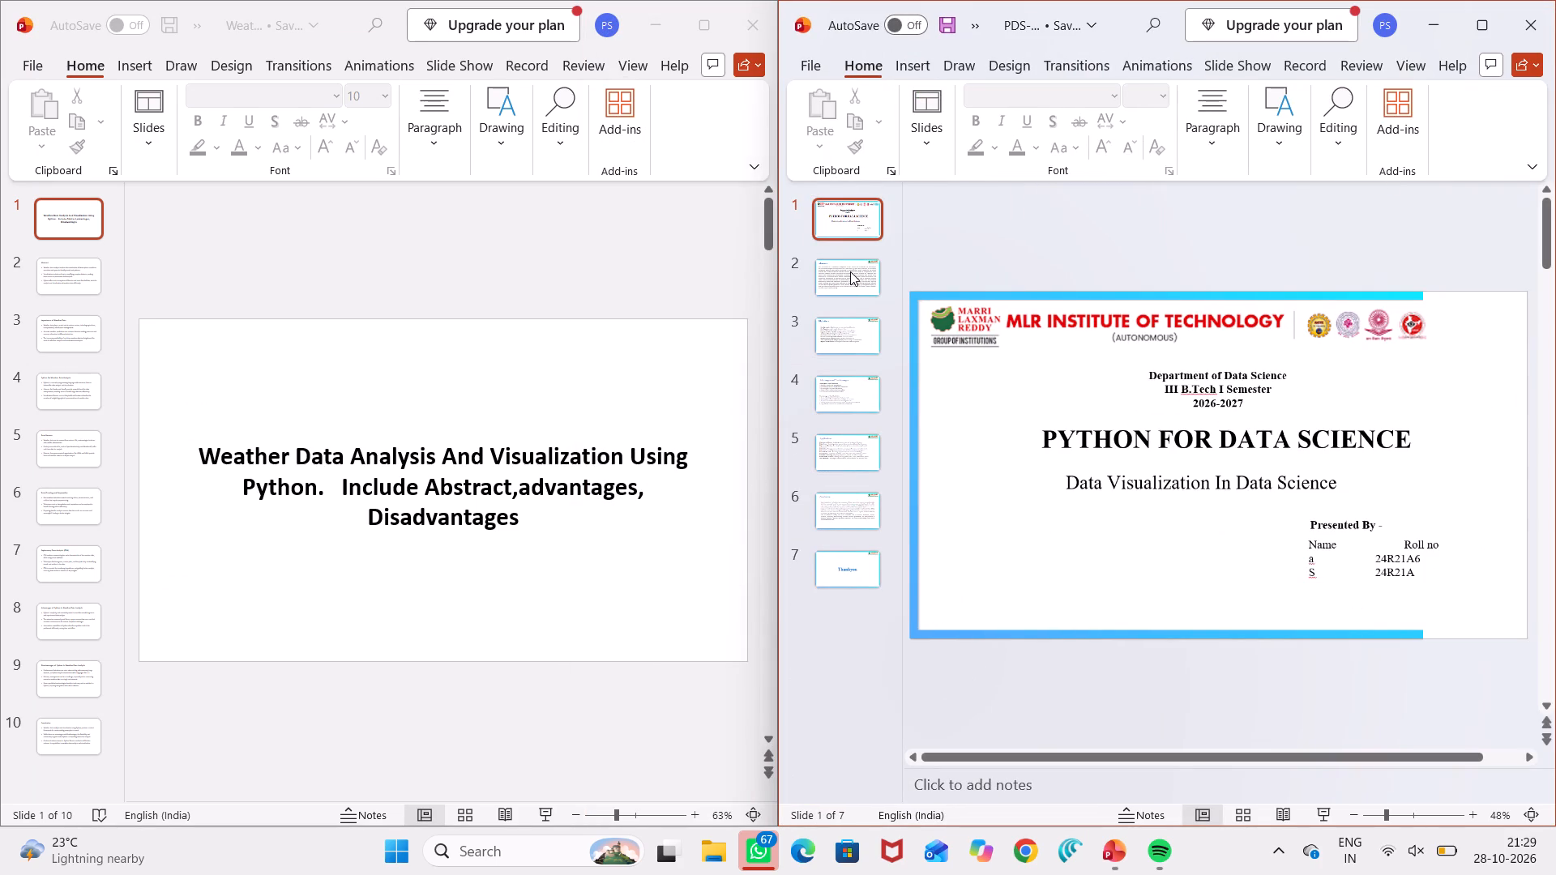
pyautogui.click(850, 271)
pyautogui.click(850, 271)
pyautogui.click(840, 282)
pyautogui.press('Down')
pyautogui.press('Up')
pyautogui.press('Up')
pyautogui.press('Escape')
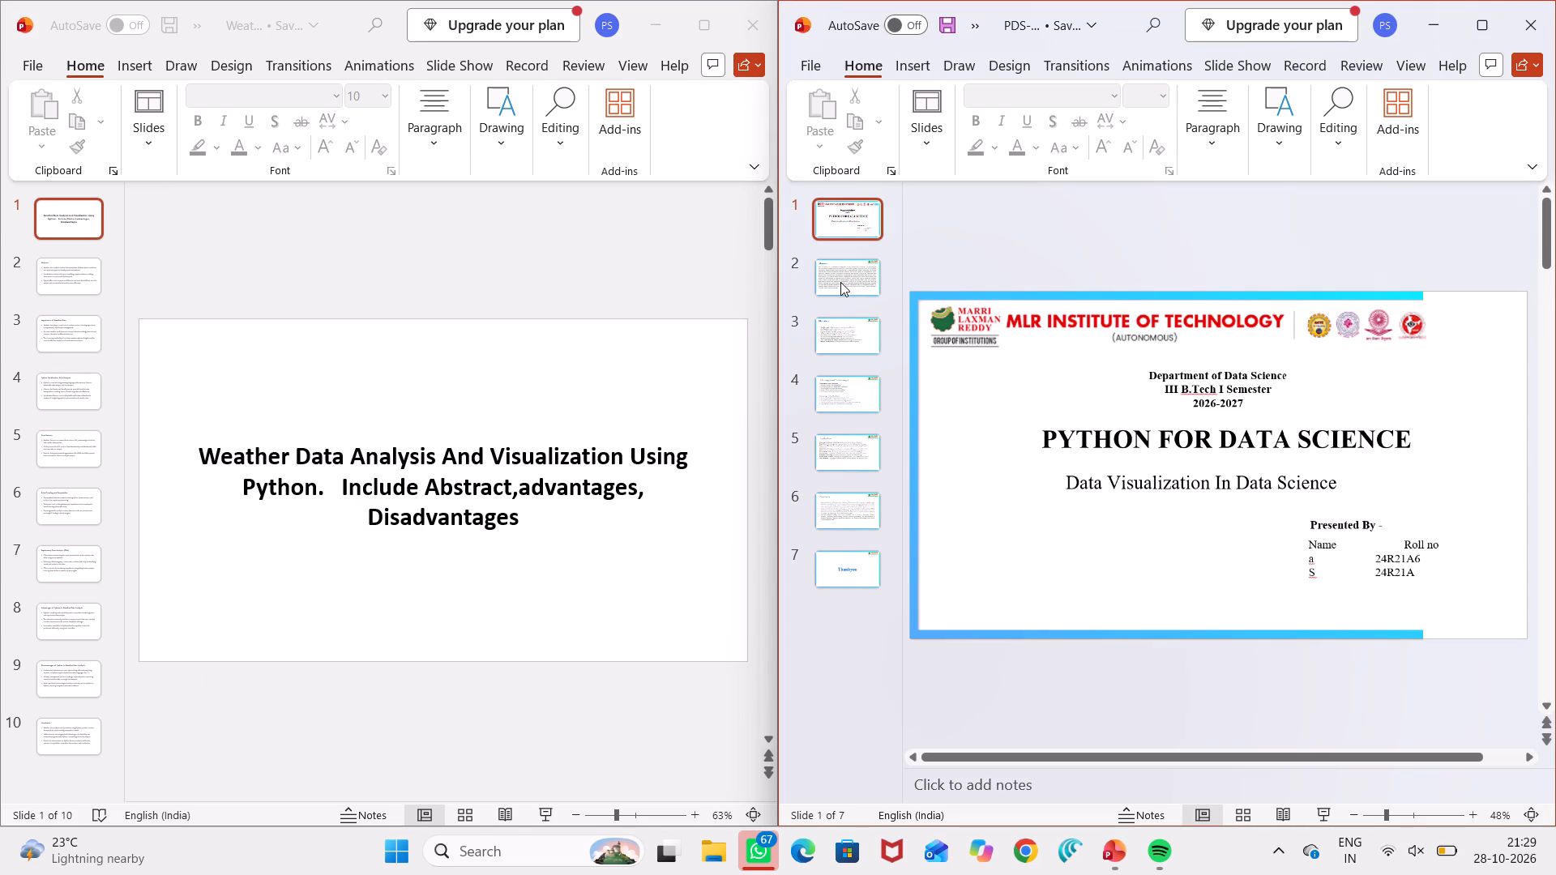
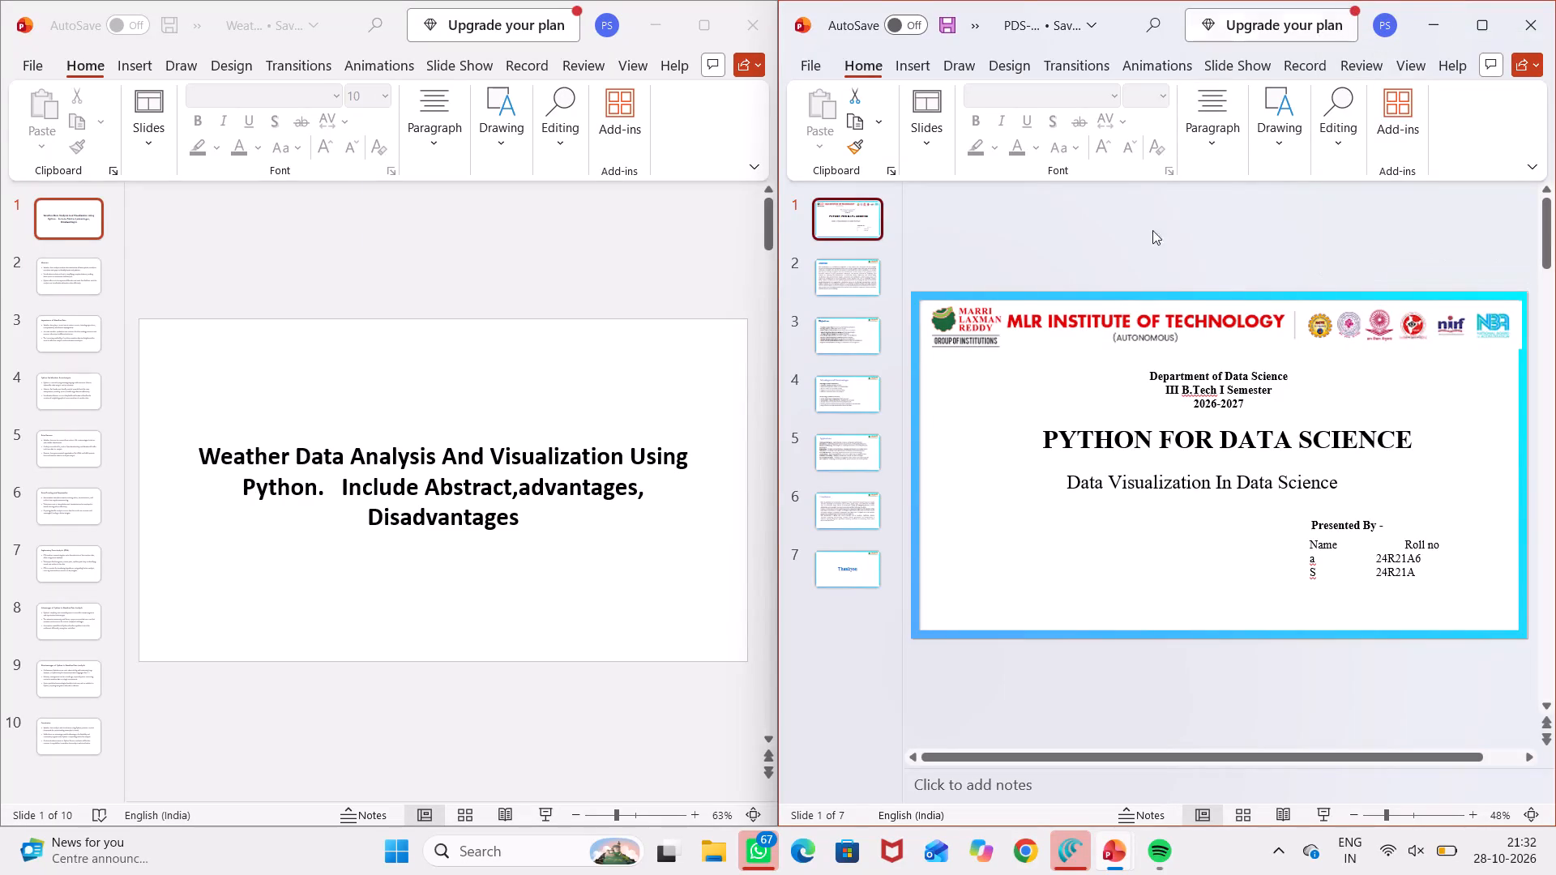
# Copy the blue gradient border frame from the Thankyou slide of the Python for Data Science presentation onto the weather presentation's title slide.
pyautogui.click(871, 582)
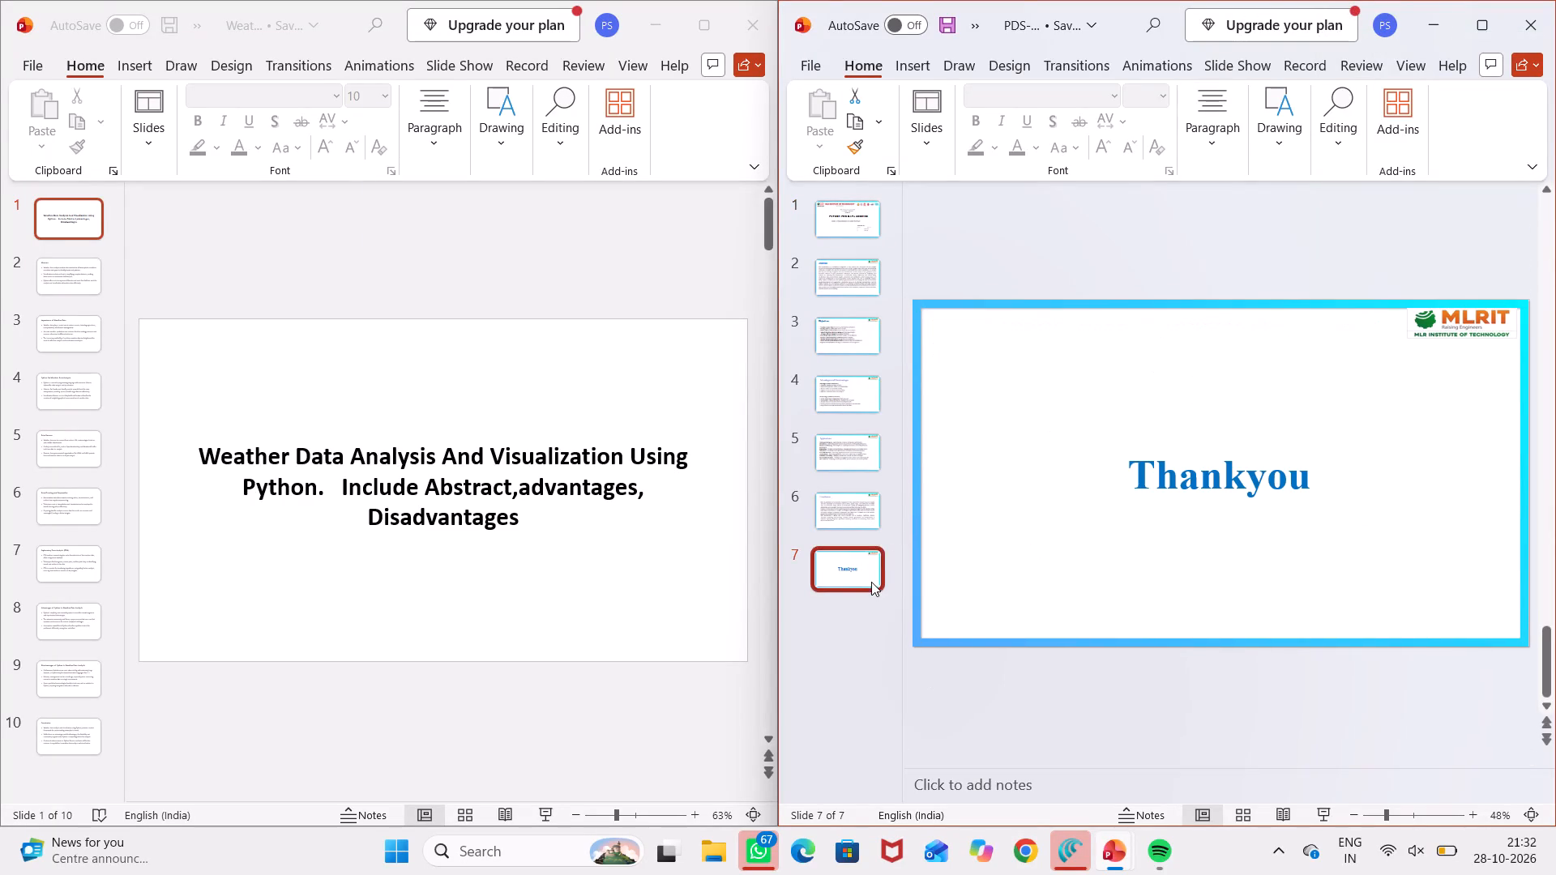
pyautogui.click(917, 488)
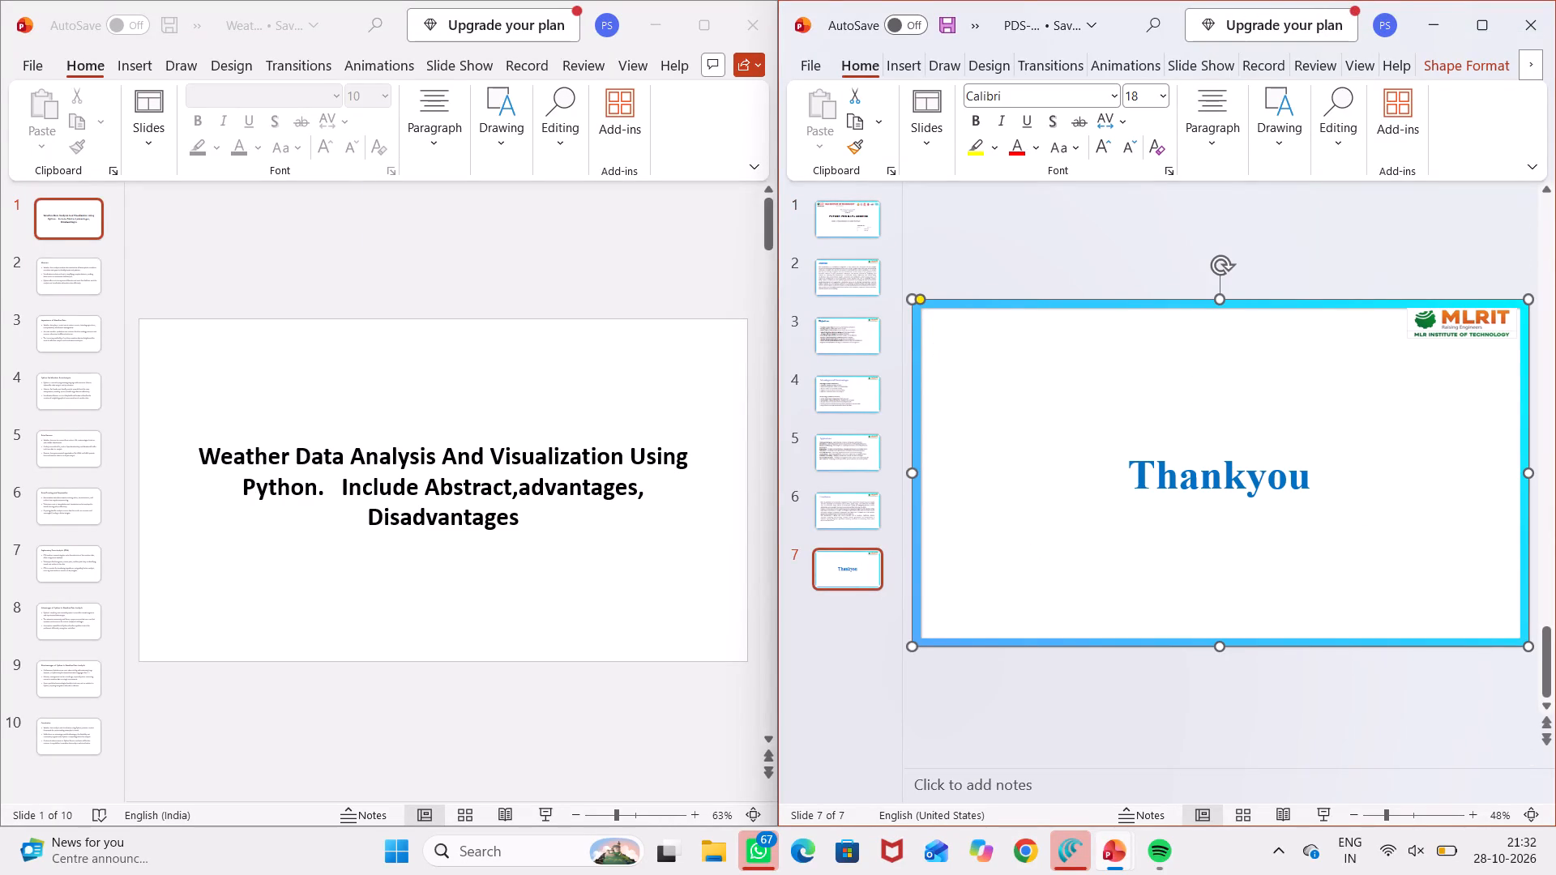
pyautogui.hotkey('ctrl', 'c')
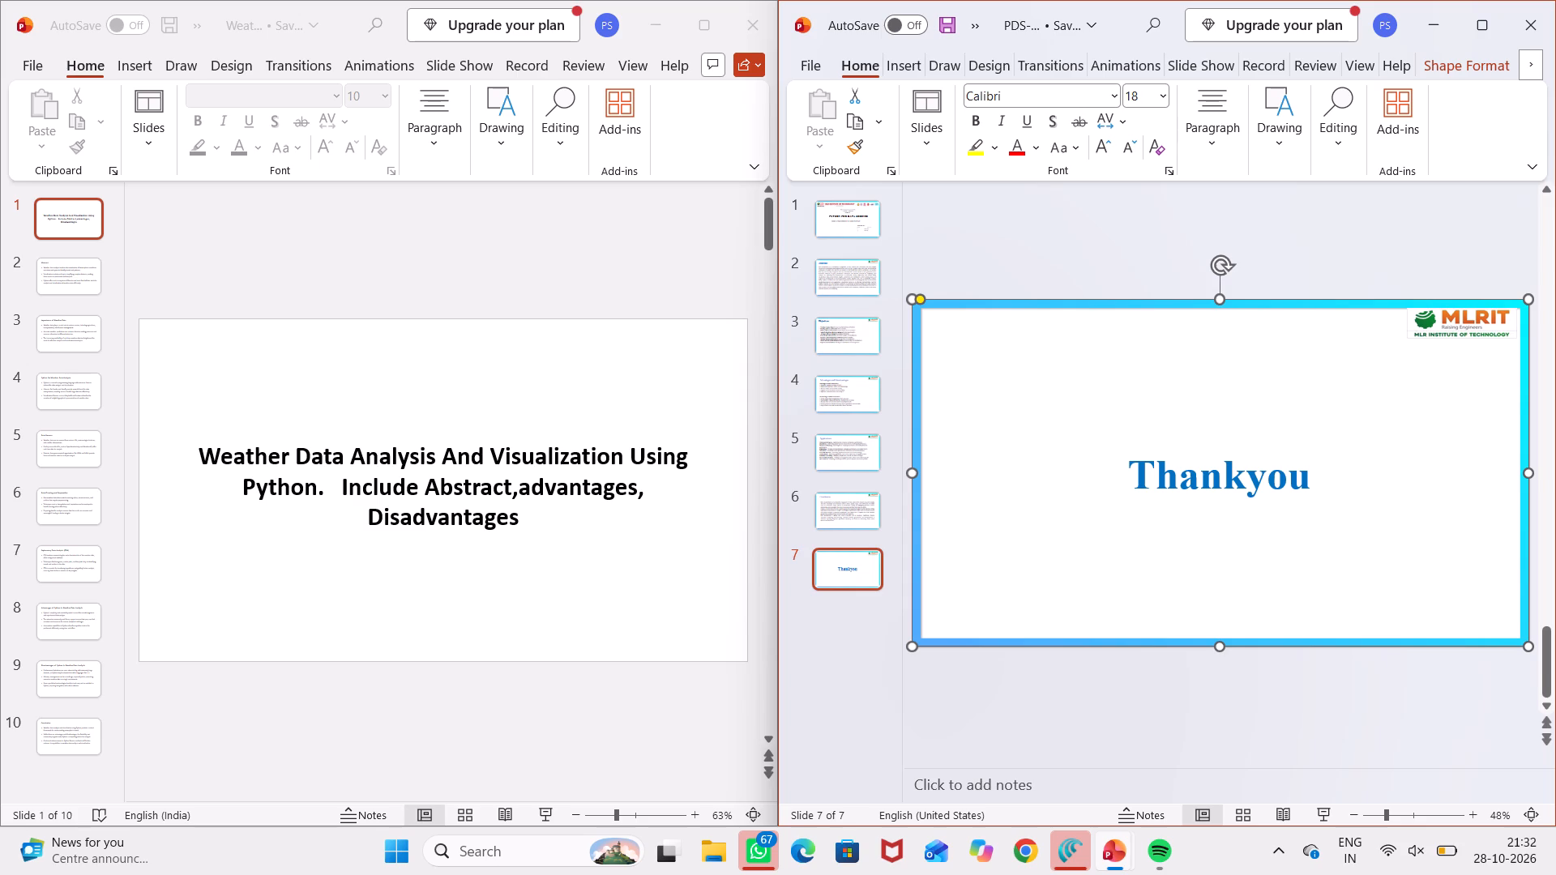
pyautogui.click(916, 498)
pyautogui.hotkey('ctrl', 'c')
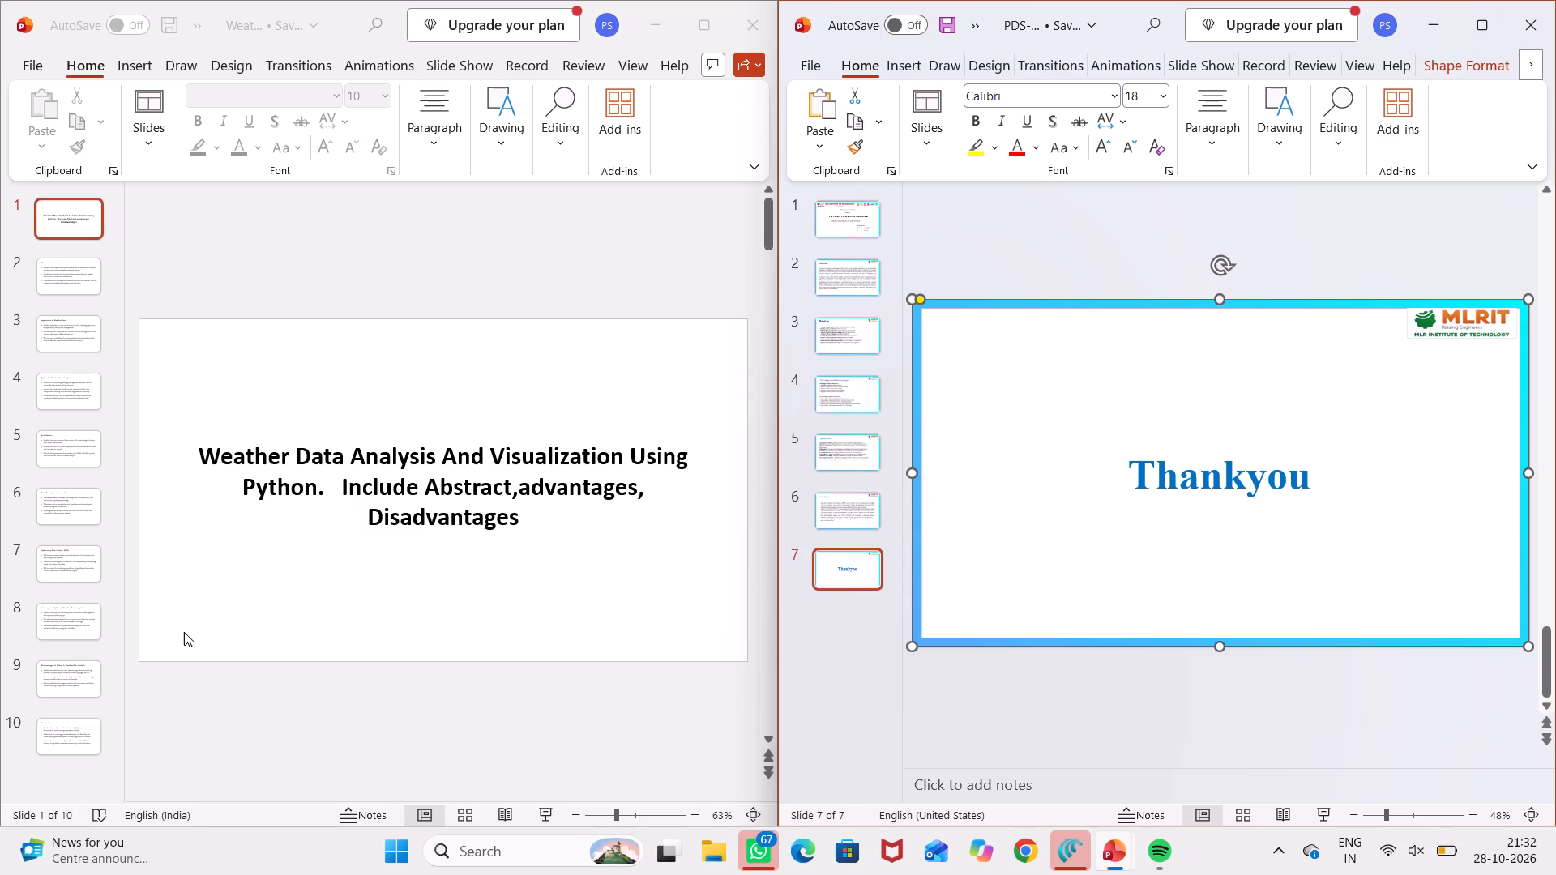
pyautogui.click(184, 632)
pyautogui.hotkey('ctrl', 'v')
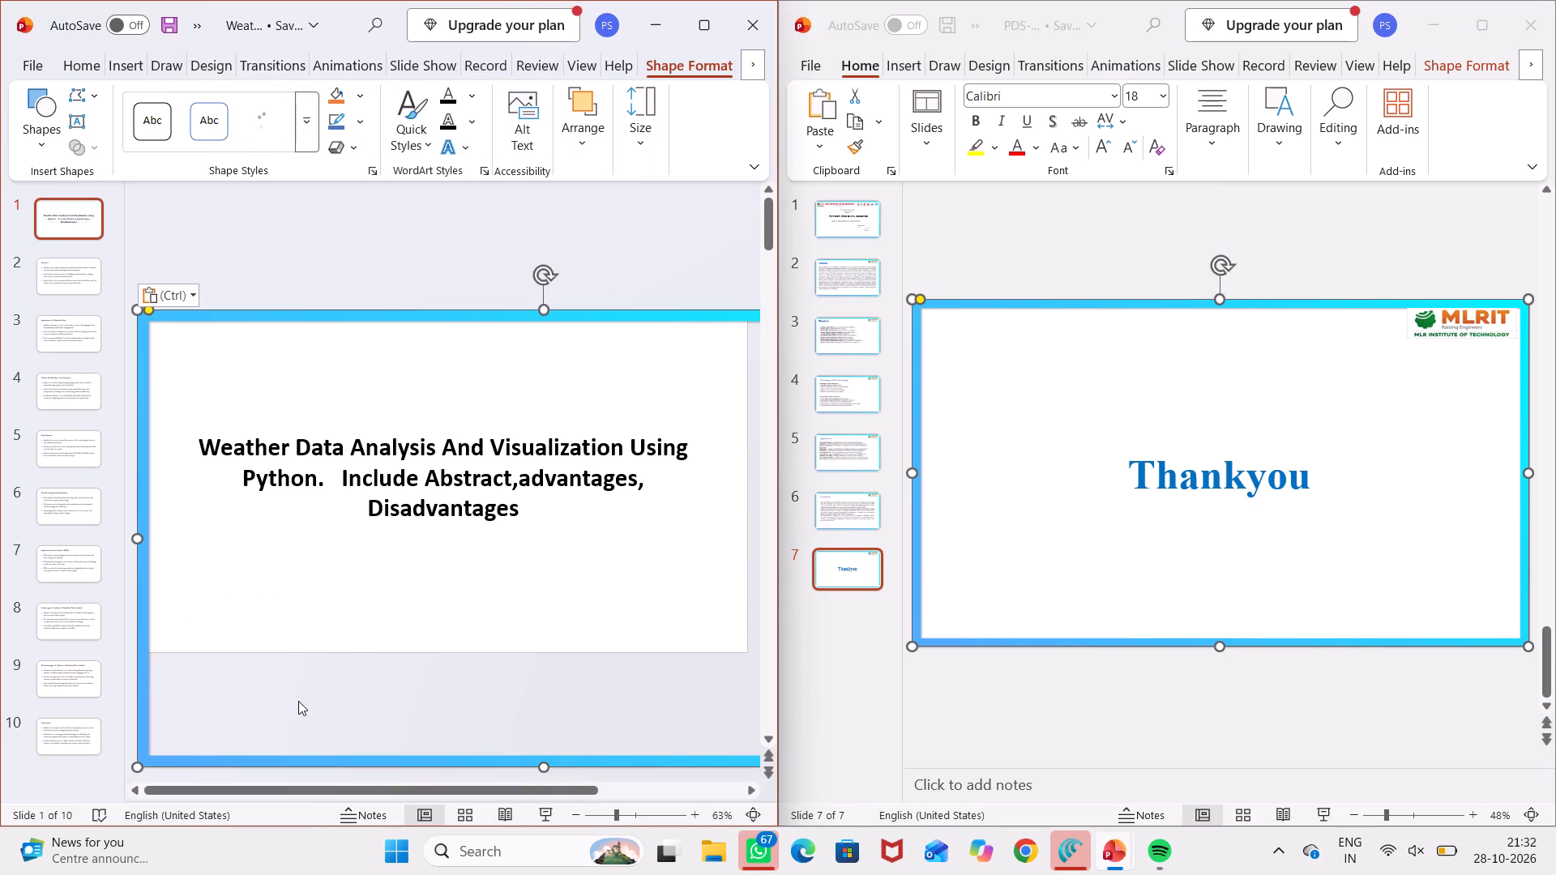
# Resize the pasted gradient frame on the weather title slide so its bottom and right edges match the slide edges.
pyautogui.keyDown('ctrl'); pyautogui.scroll(2, 366, 634); pyautogui.keyUp('ctrl')
pyautogui.keyDown('ctrl'); pyautogui.scroll(-2, 366, 634); pyautogui.keyUp('ctrl')
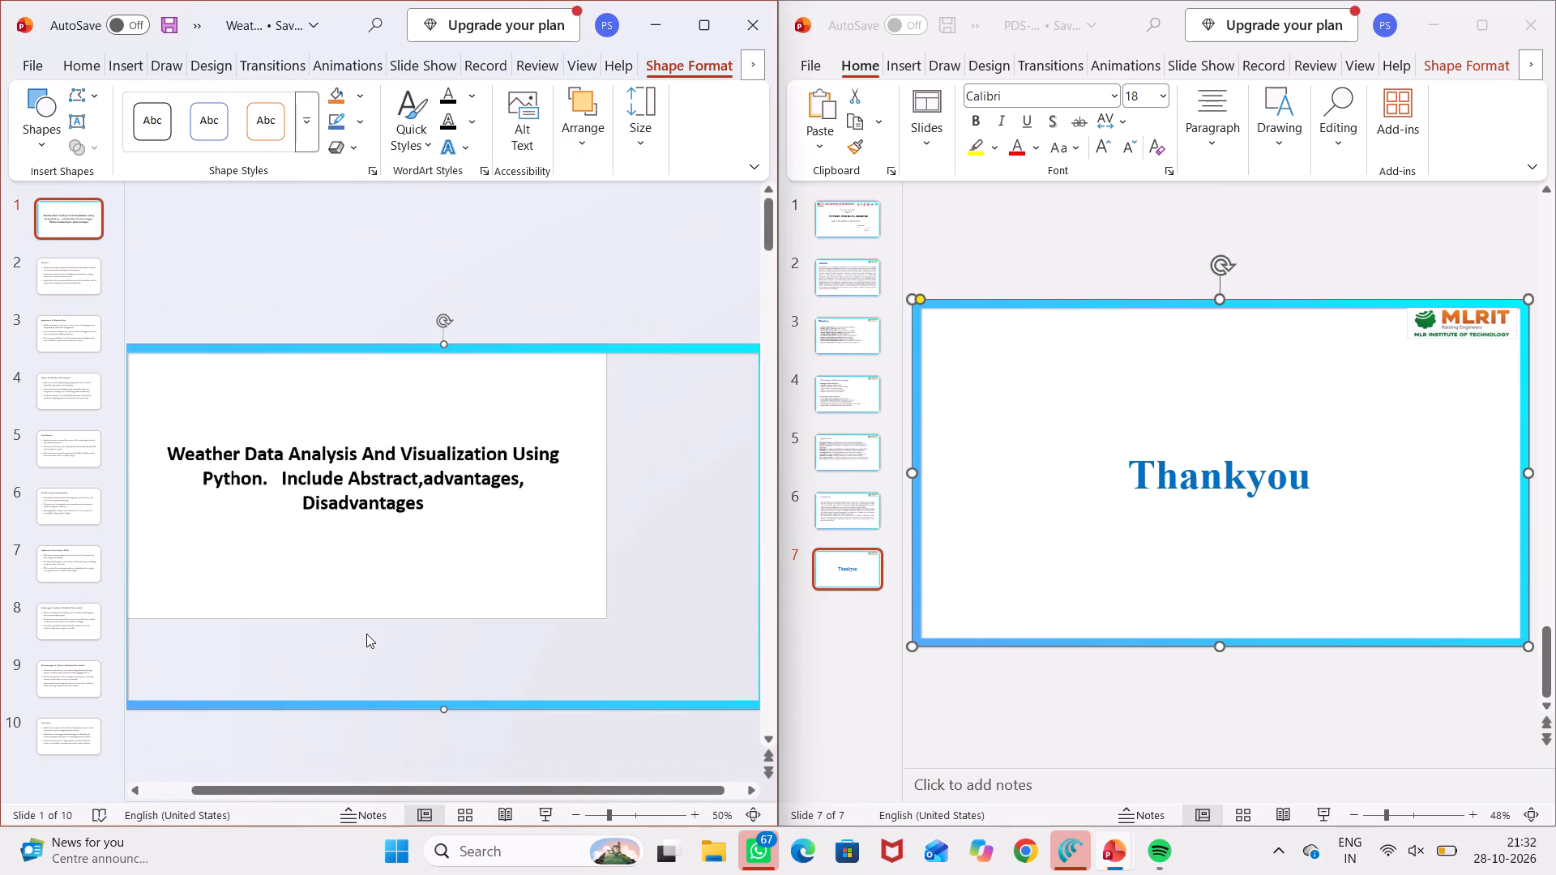
pyautogui.keyDown('ctrl'); pyautogui.scroll(-3, 366, 634); pyautogui.keyUp('ctrl')
pyautogui.moveTo(319, 603); pyautogui.dragTo(320, 592)
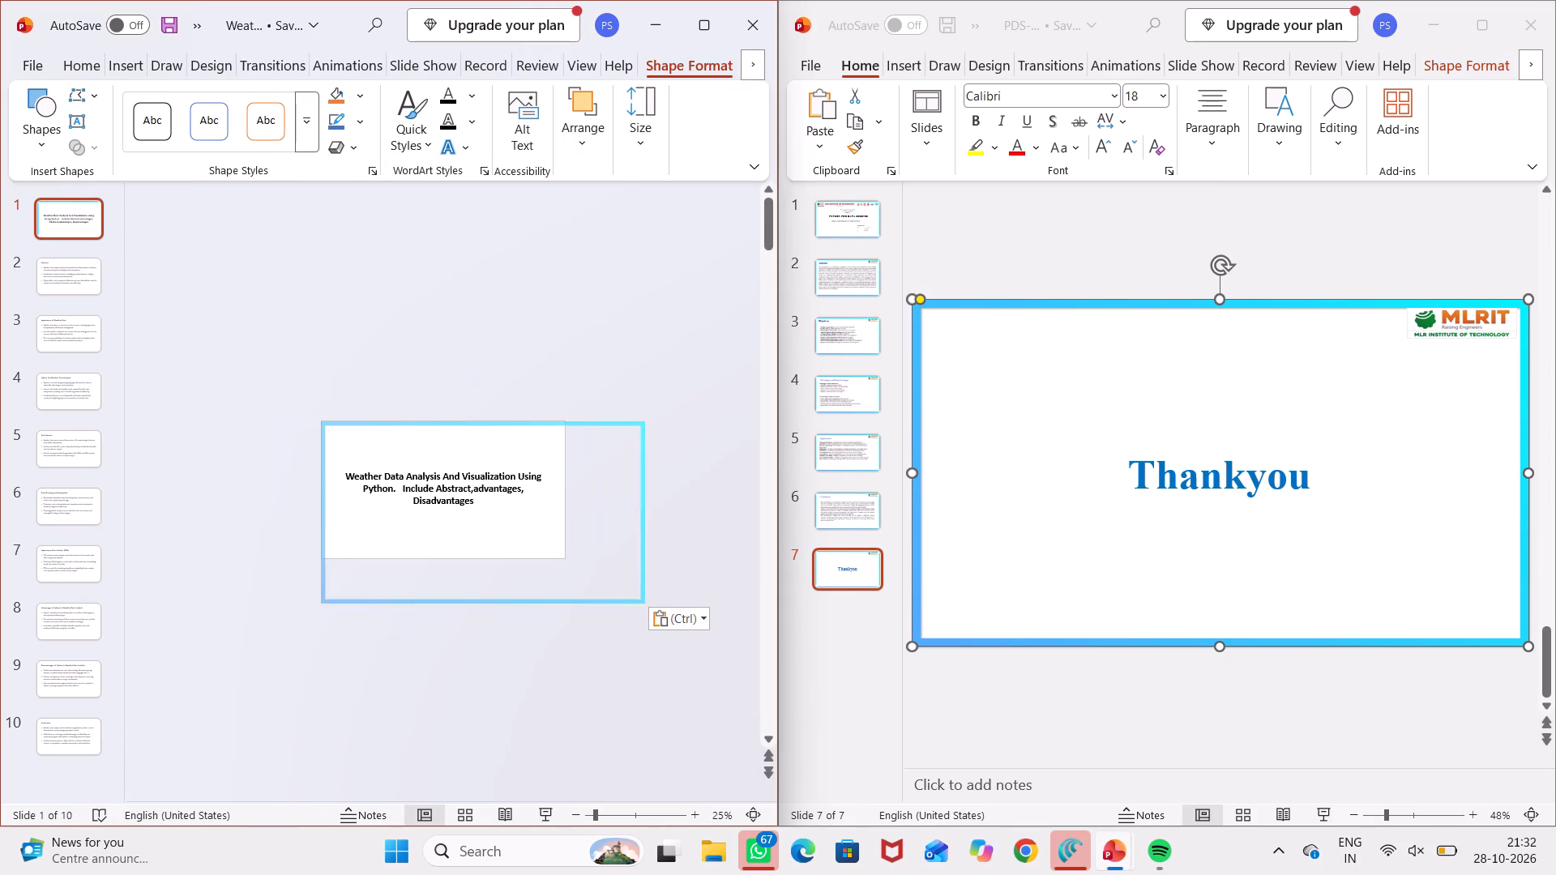
pyautogui.moveTo(320, 592); pyautogui.dragTo(323, 557)
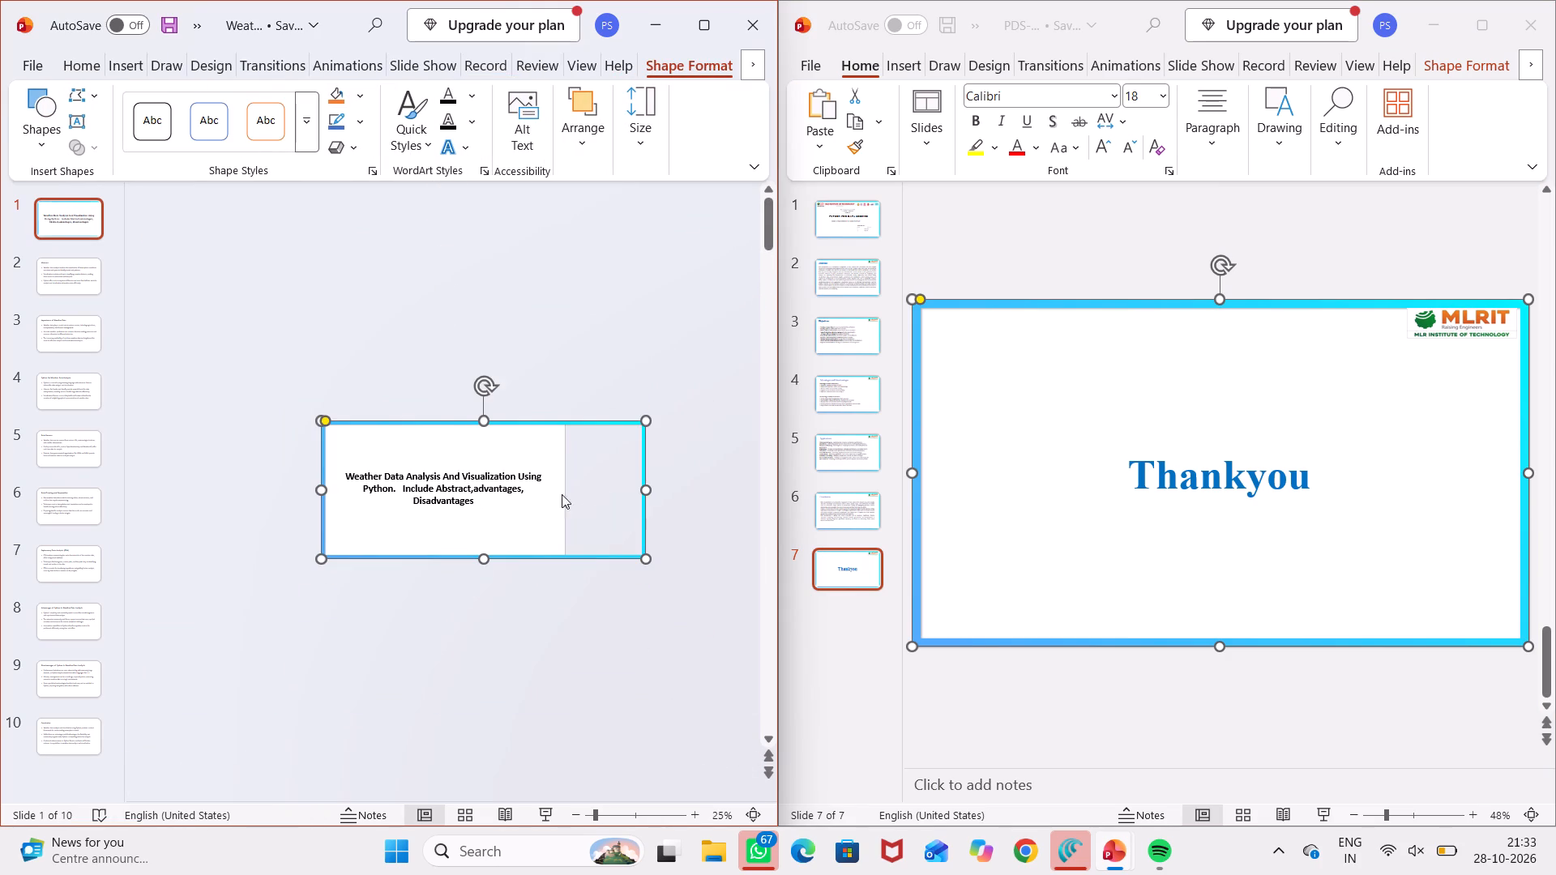
pyautogui.moveTo(648, 484); pyautogui.dragTo(601, 484)
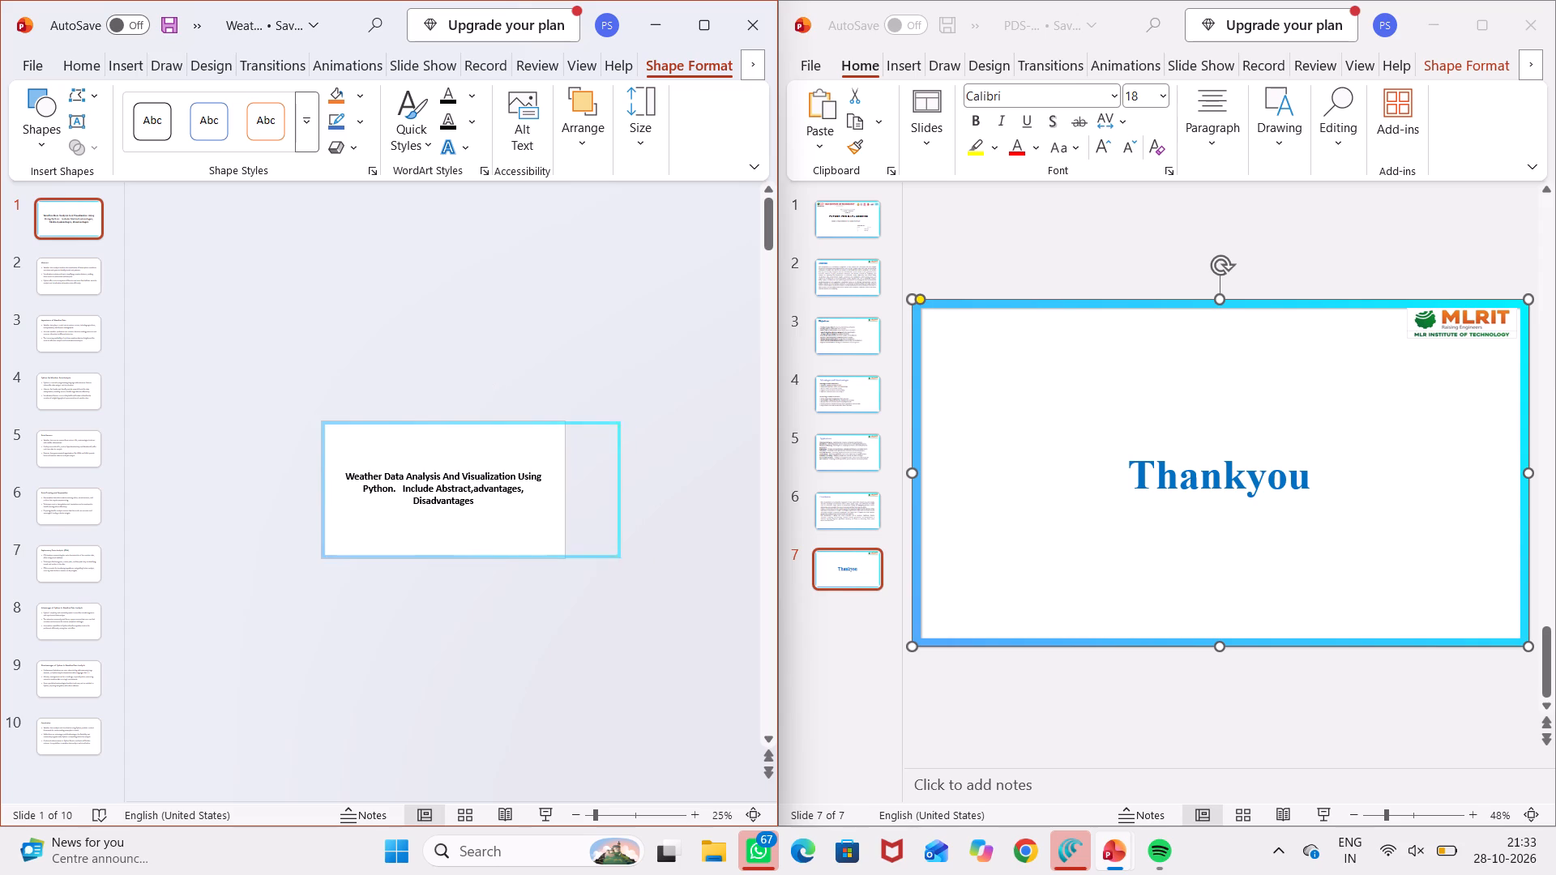
pyautogui.moveTo(601, 484); pyautogui.dragTo(565, 481)
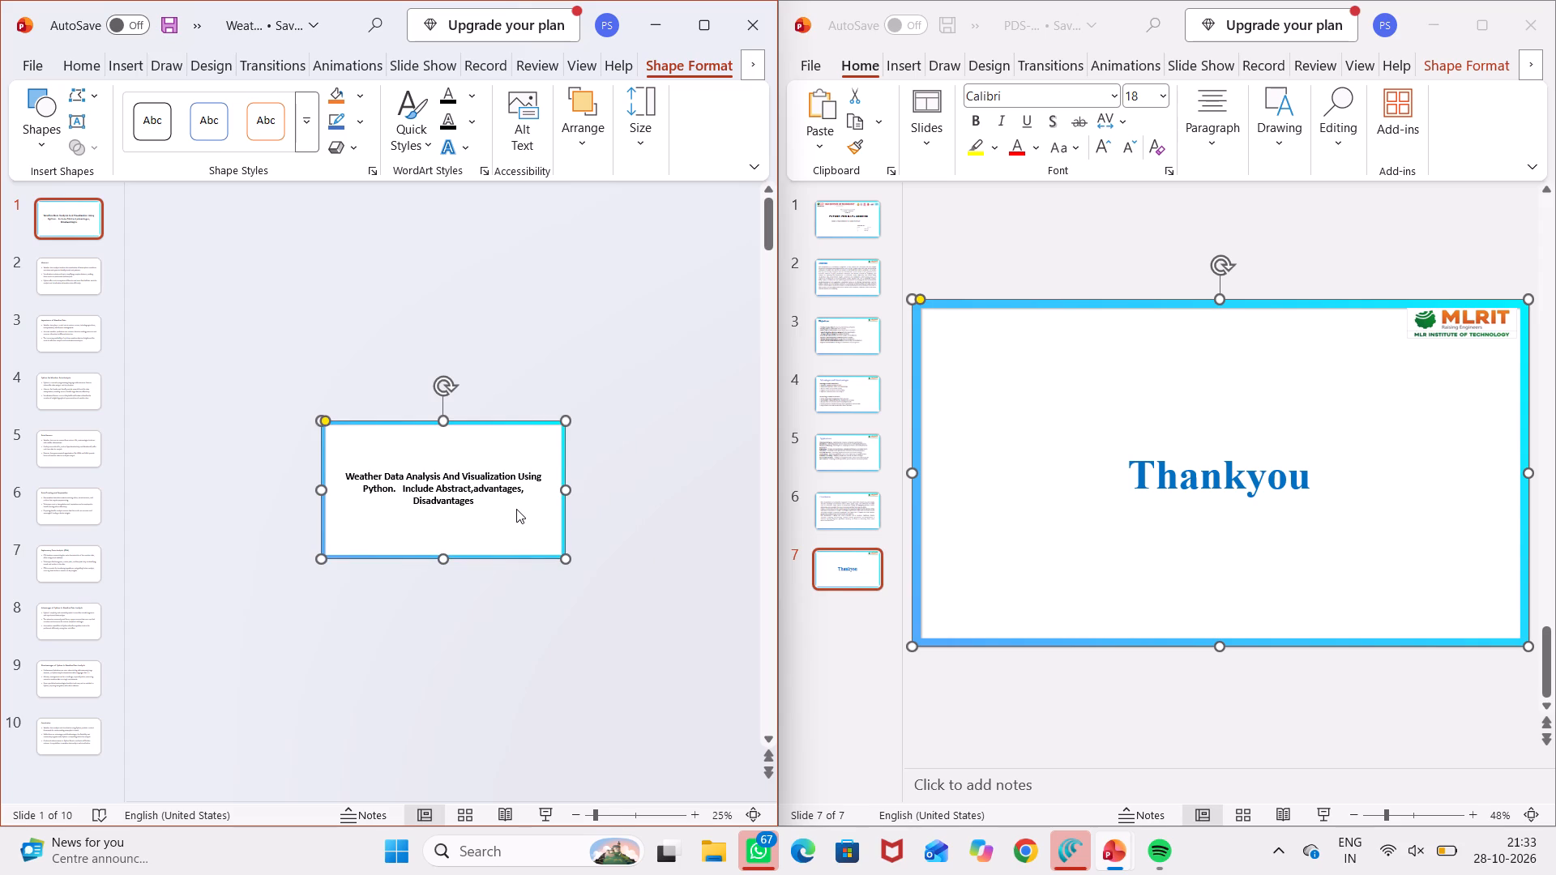
# Copy the fitted gradient frame from the title slide and paste it onto slides 2, 3 and 4 of the weather presentation.
pyautogui.keyDown('ctrl'); pyautogui.scroll(5, 516, 509); pyautogui.keyUp('ctrl')
pyautogui.keyDown('ctrl'); pyautogui.scroll(-1, 516, 509); pyautogui.keyUp('ctrl')
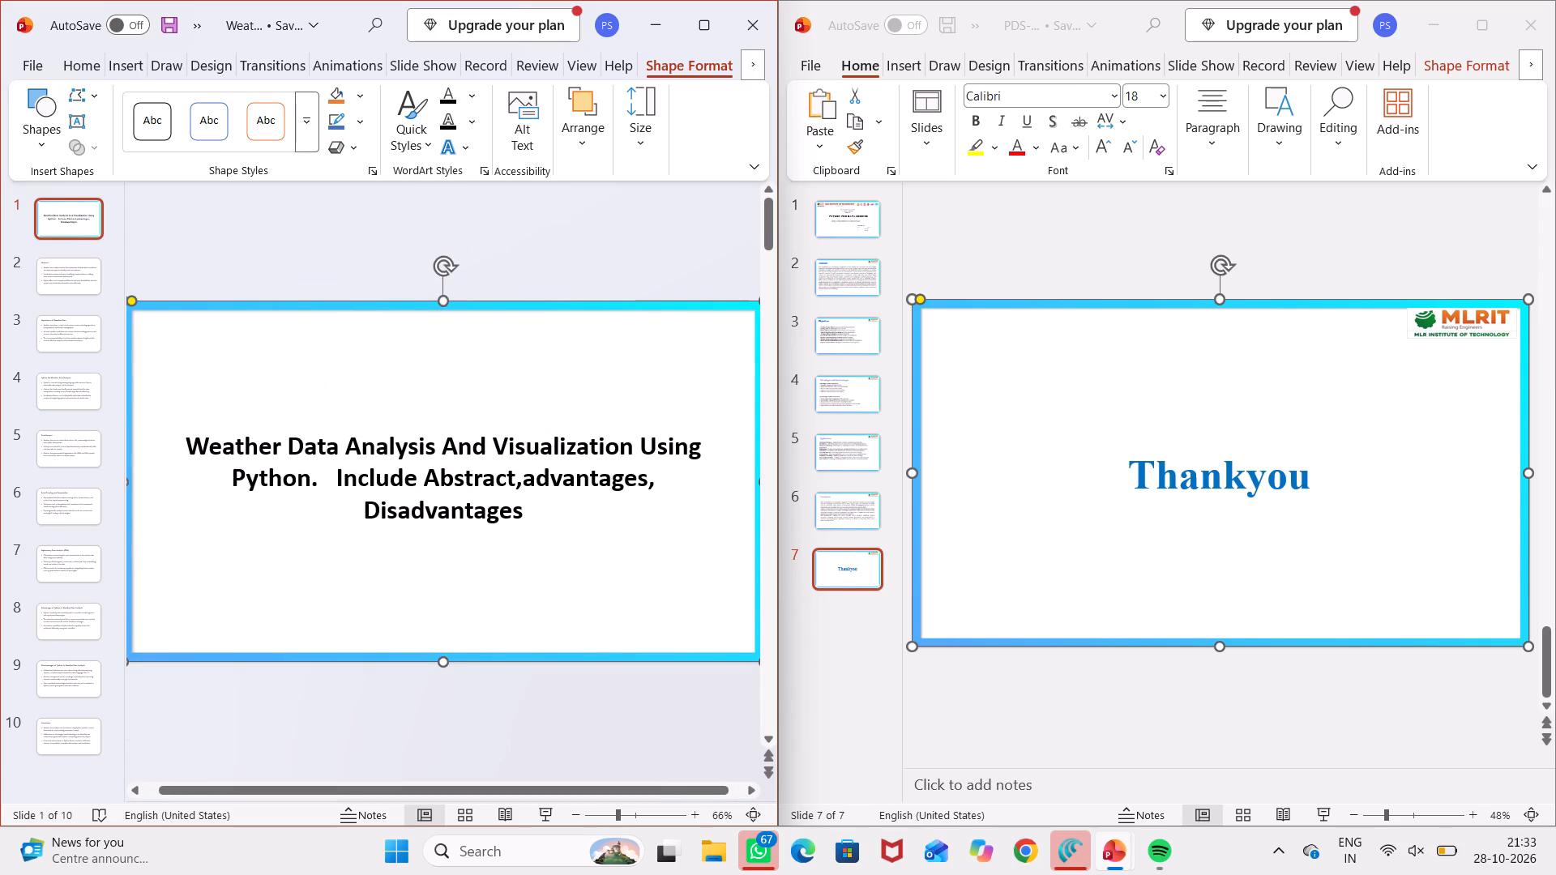
pyautogui.click(331, 302)
pyautogui.click(331, 306)
pyautogui.hotkey('ctrl', 'c')
pyautogui.click(86, 262)
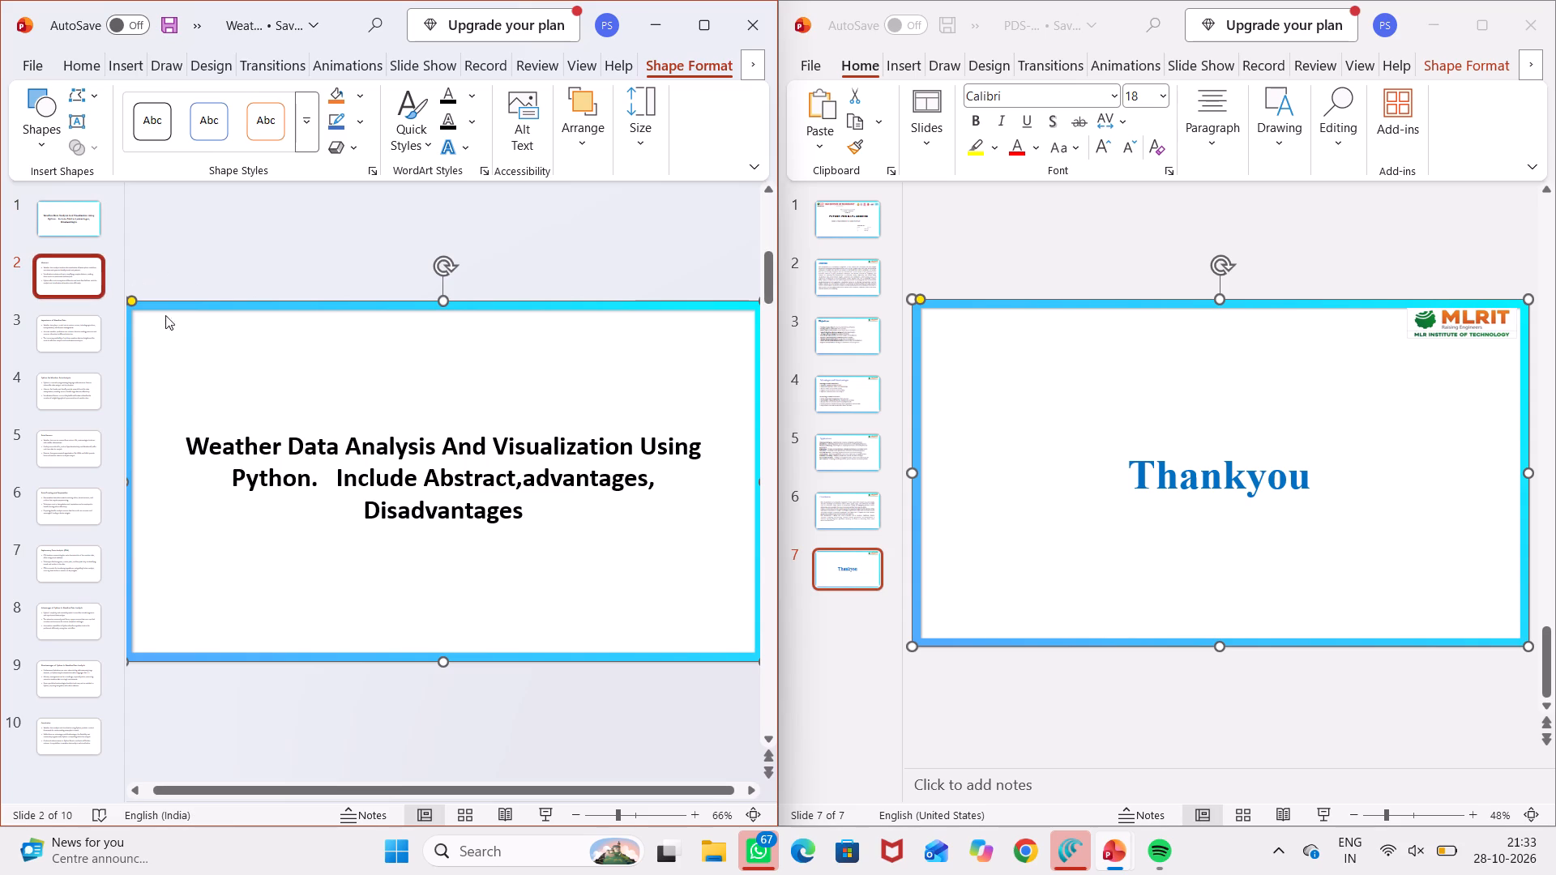
pyautogui.hotkey('ctrl', 'v')
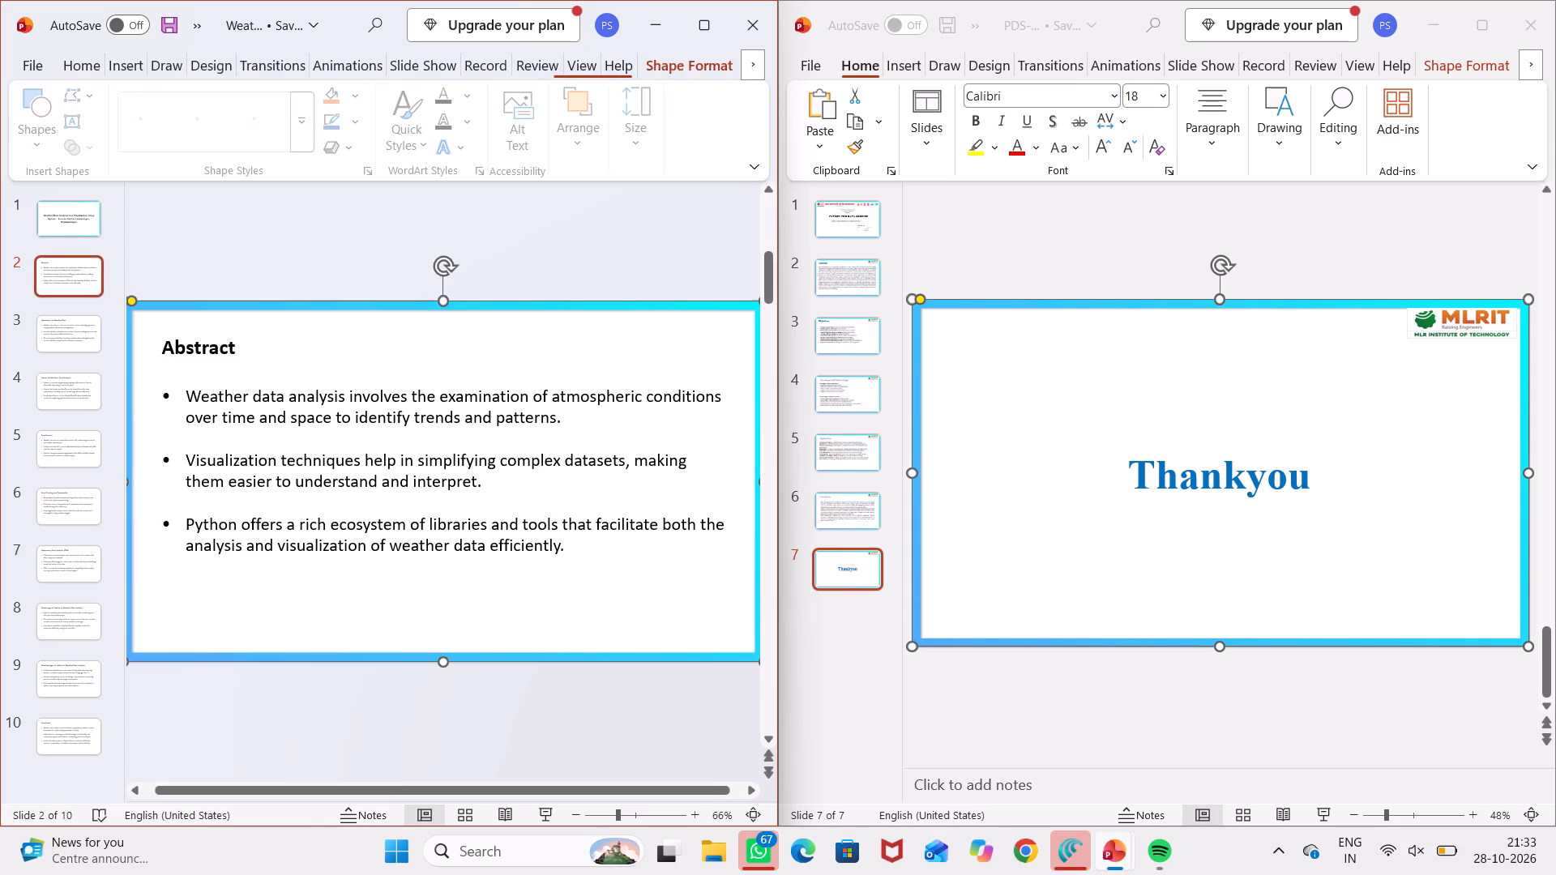
pyautogui.click(71, 335)
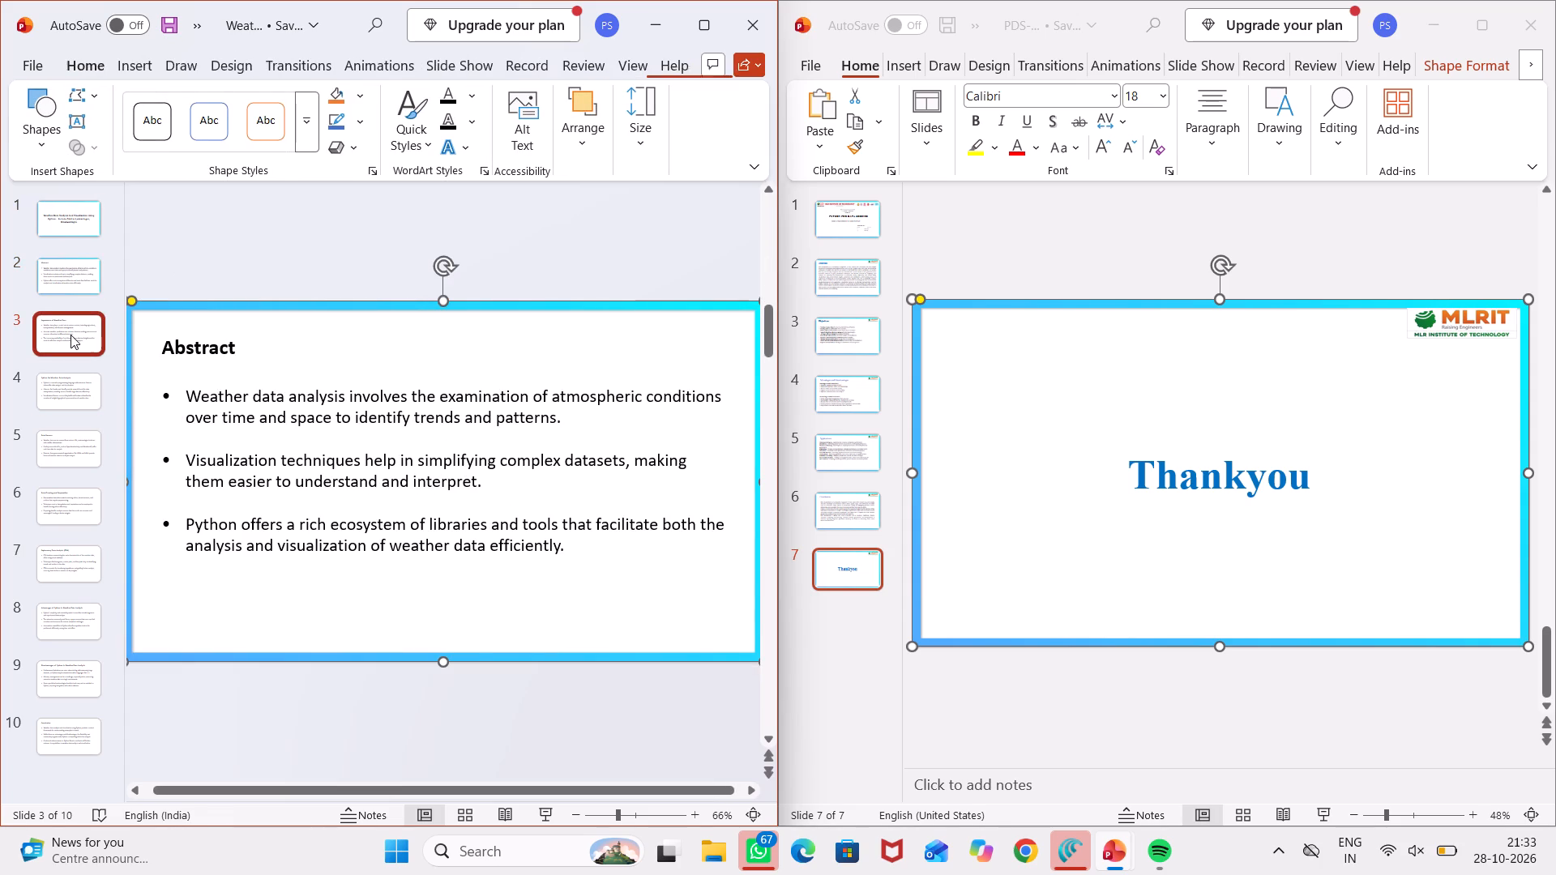
pyautogui.hotkey('ctrl', 'v')
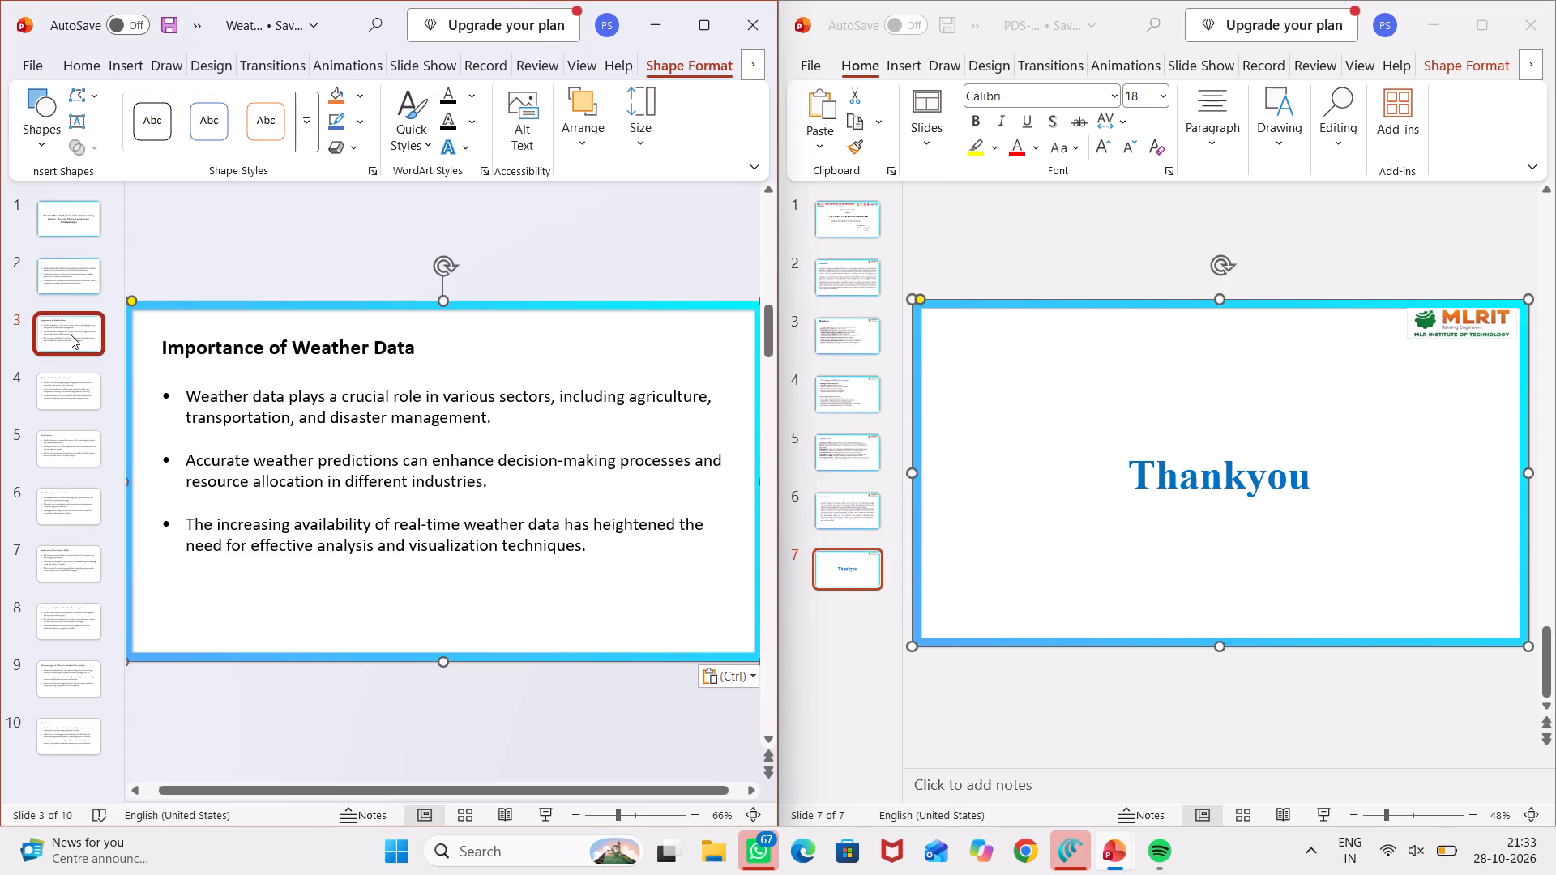
pyautogui.press('Down')
pyautogui.press('Down')
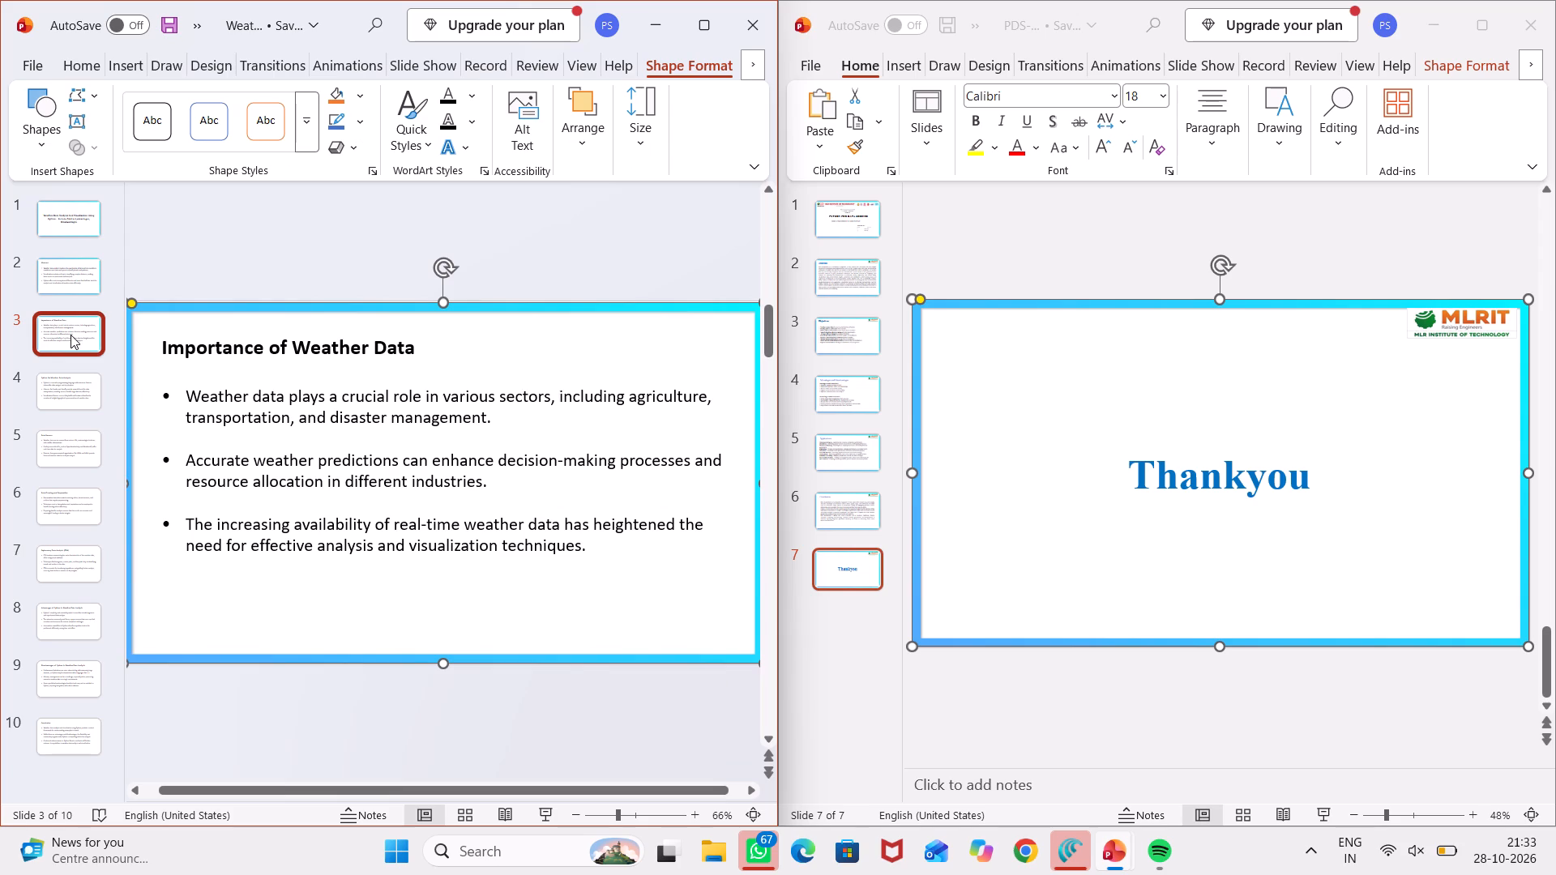
pyautogui.click(75, 386)
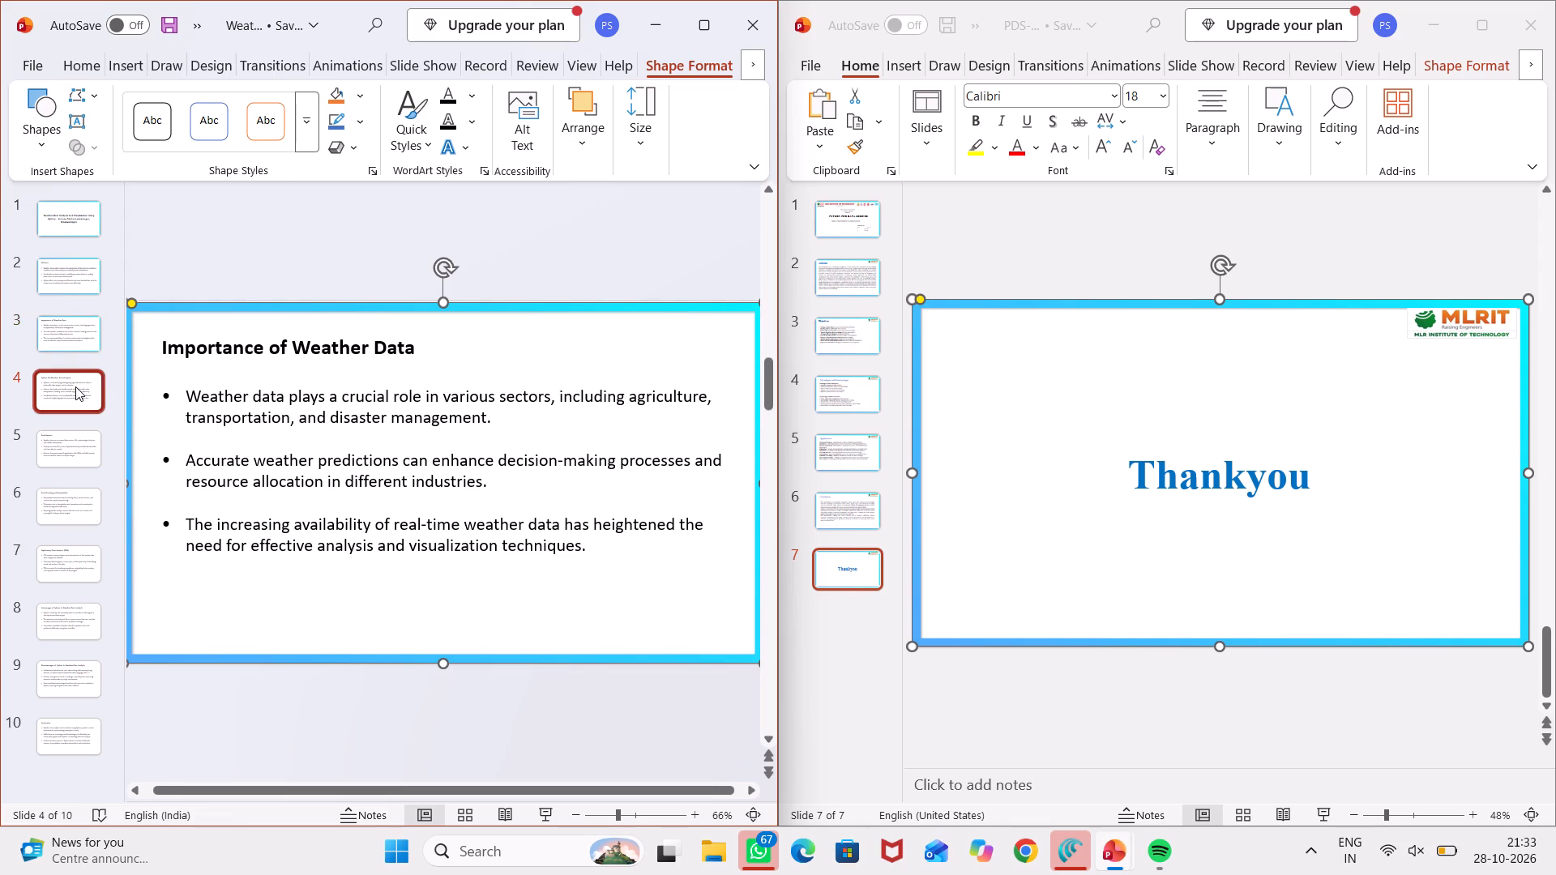
pyautogui.hotkey('ctrl', 'v')
pyautogui.press('Down')
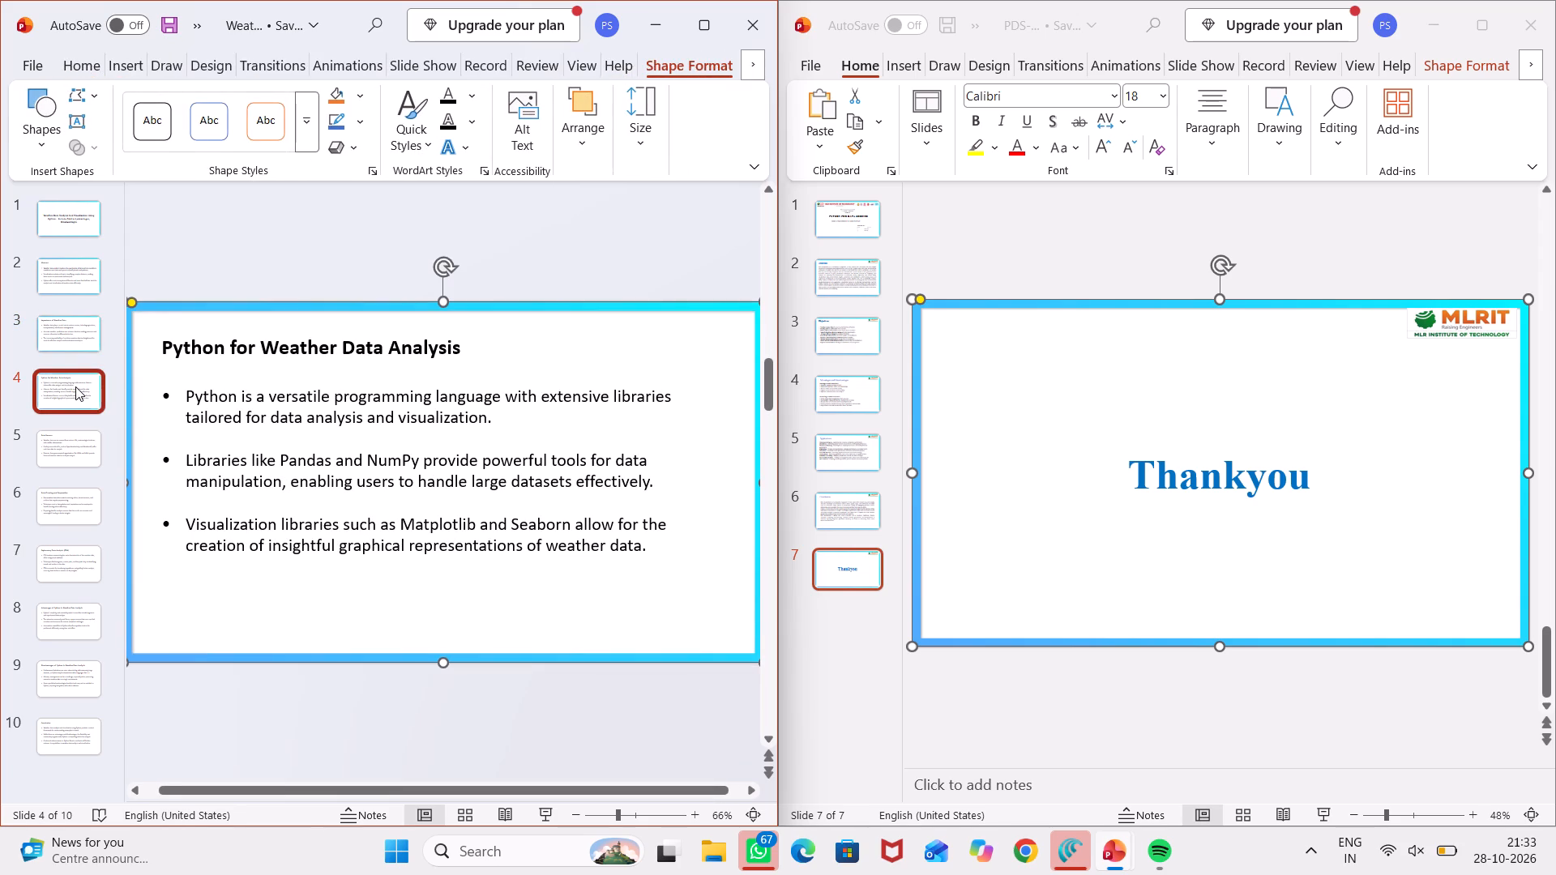
# Paste the same gradient frame onto slides 5 through 10 of the weather presentation.
pyautogui.click(66, 439)
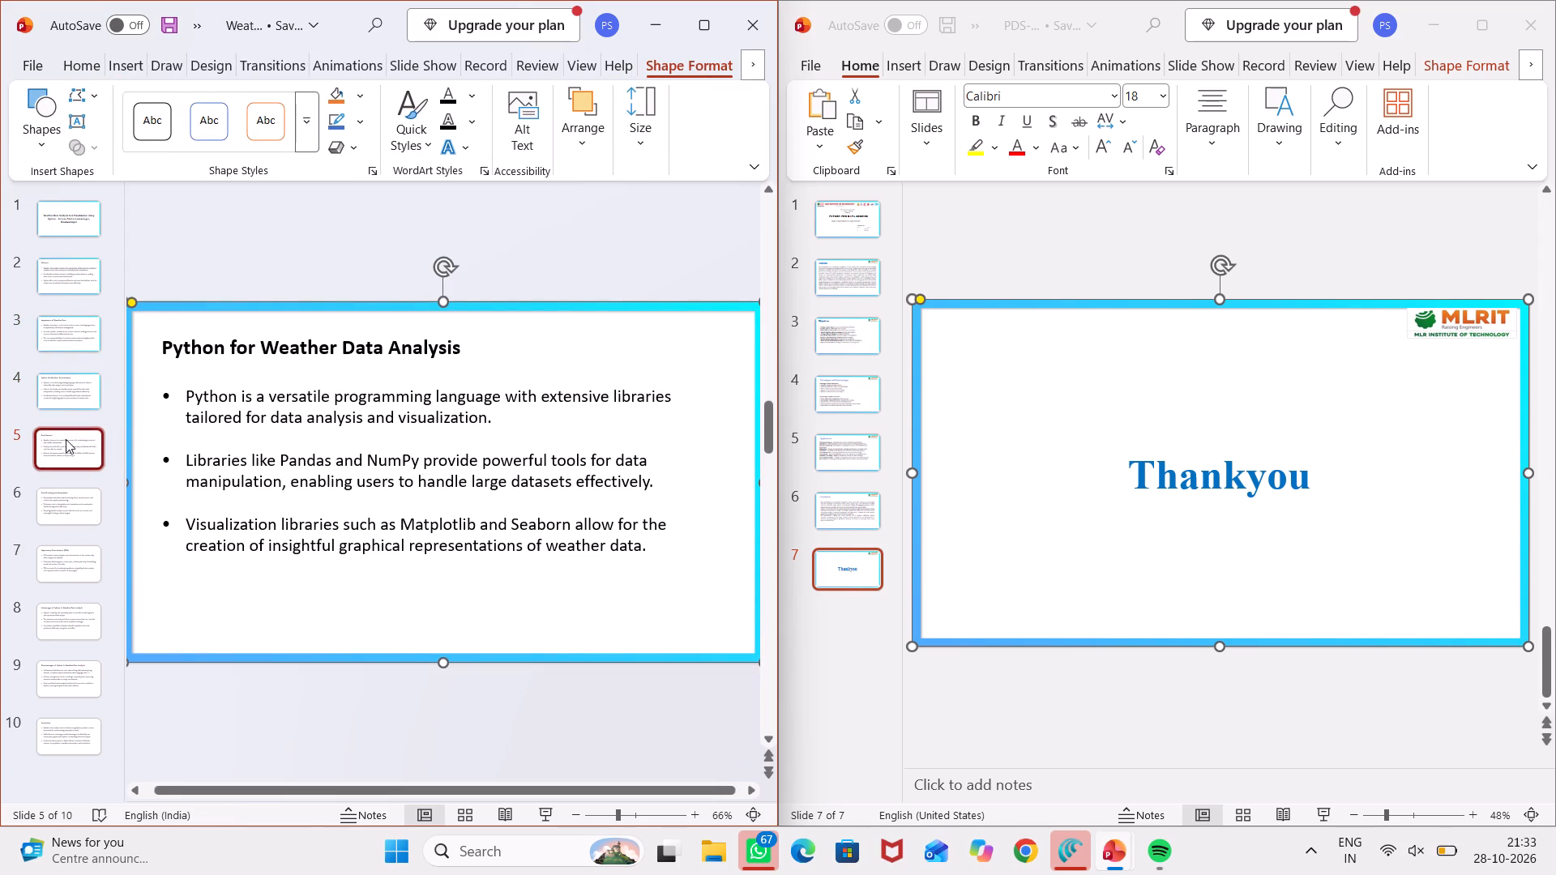
pyautogui.hotkey('ctrl', 'v')
pyautogui.click(79, 514)
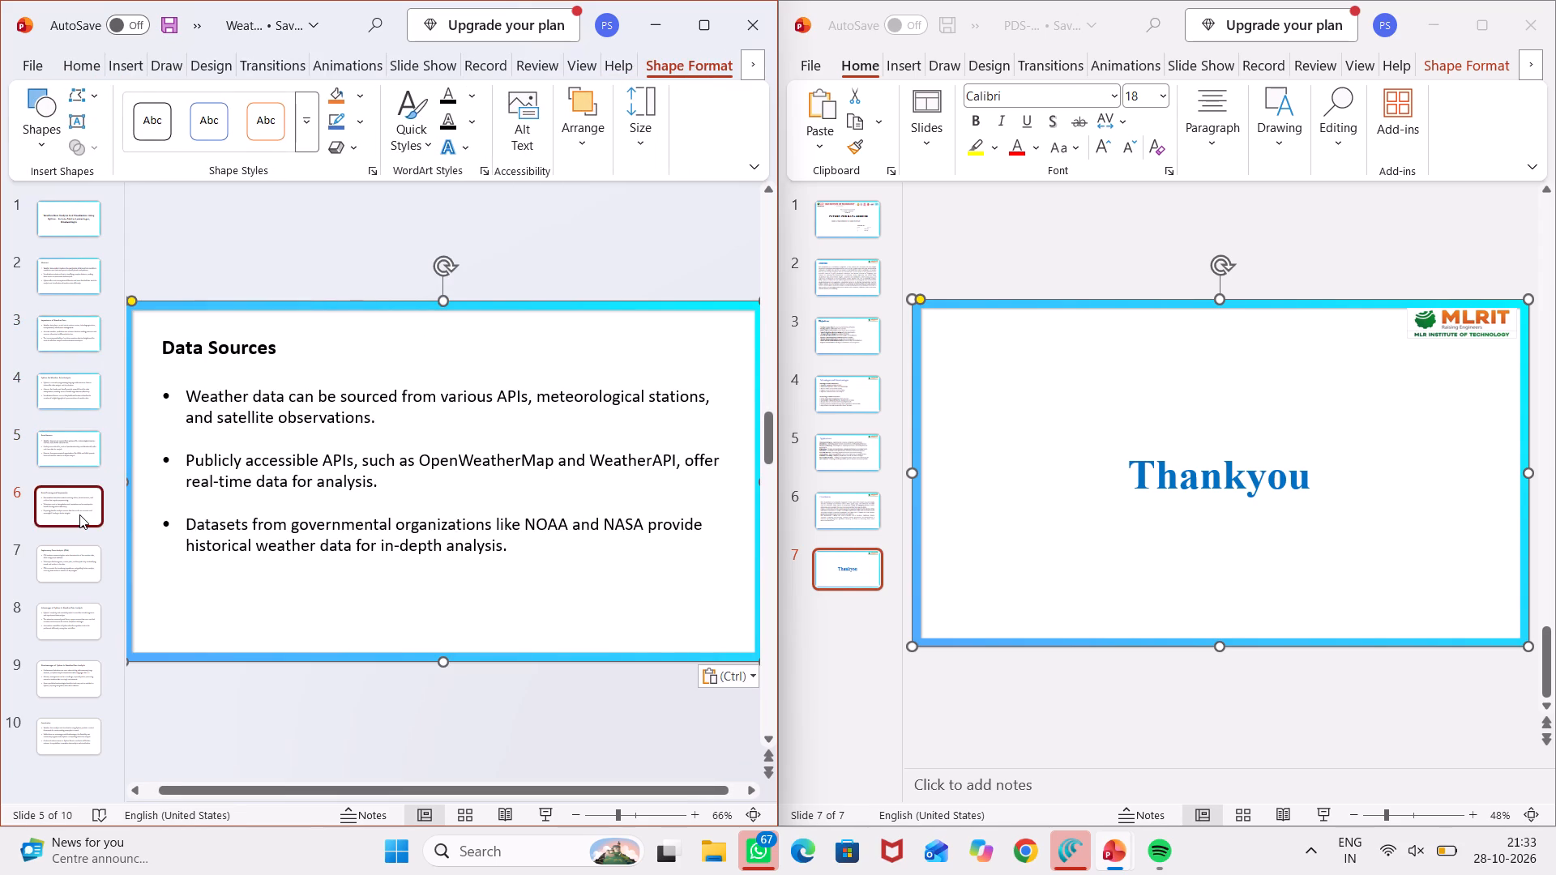
pyautogui.hotkey('ctrl', 'v')
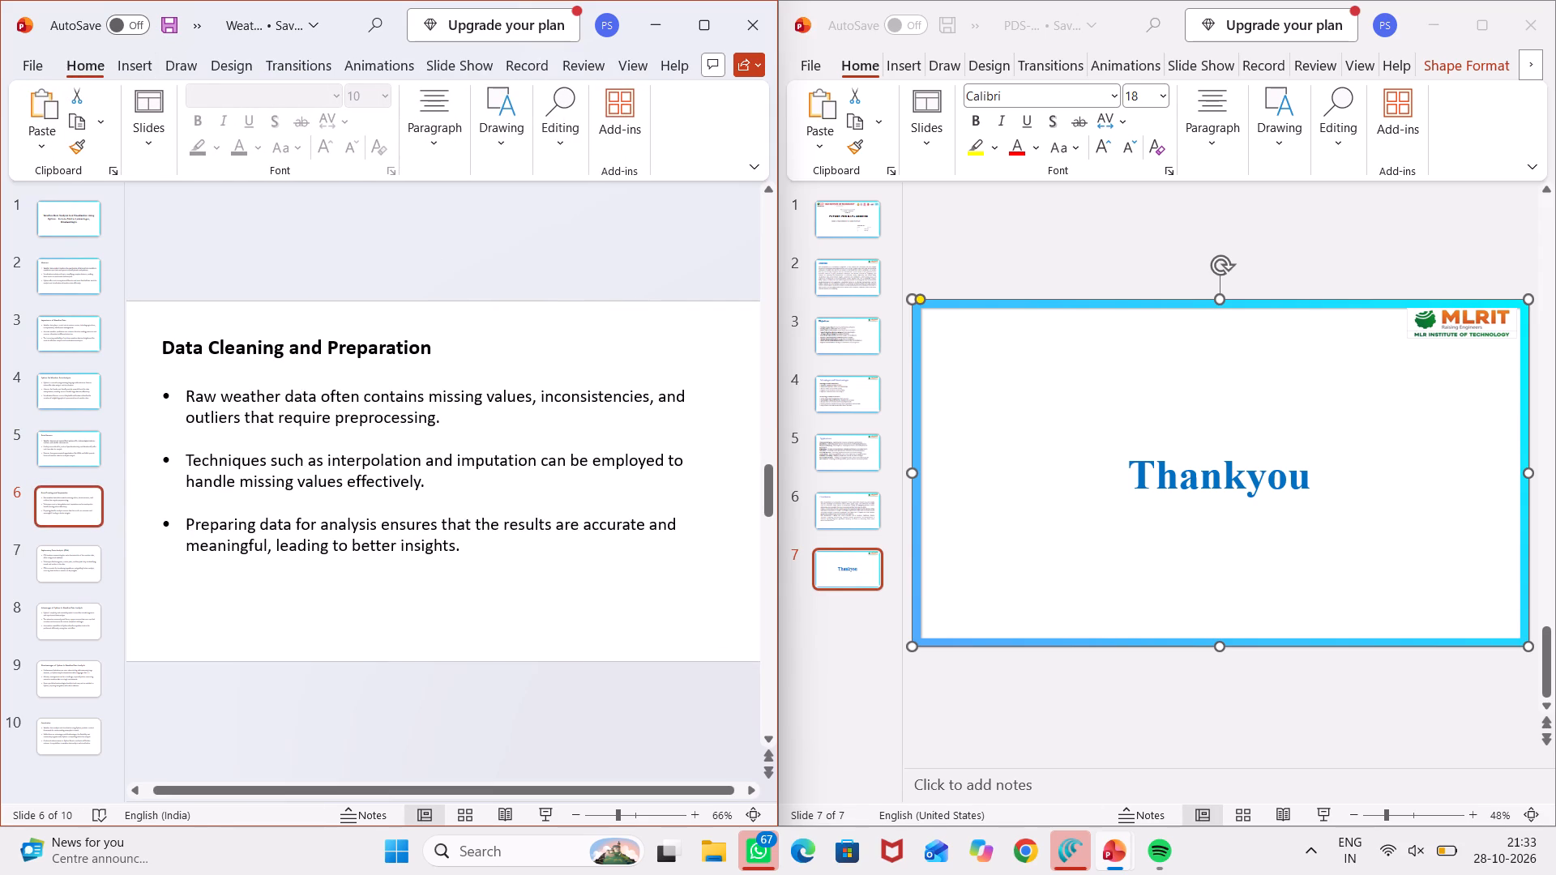
pyautogui.click(73, 572)
pyautogui.hotkey('ctrl', 'v')
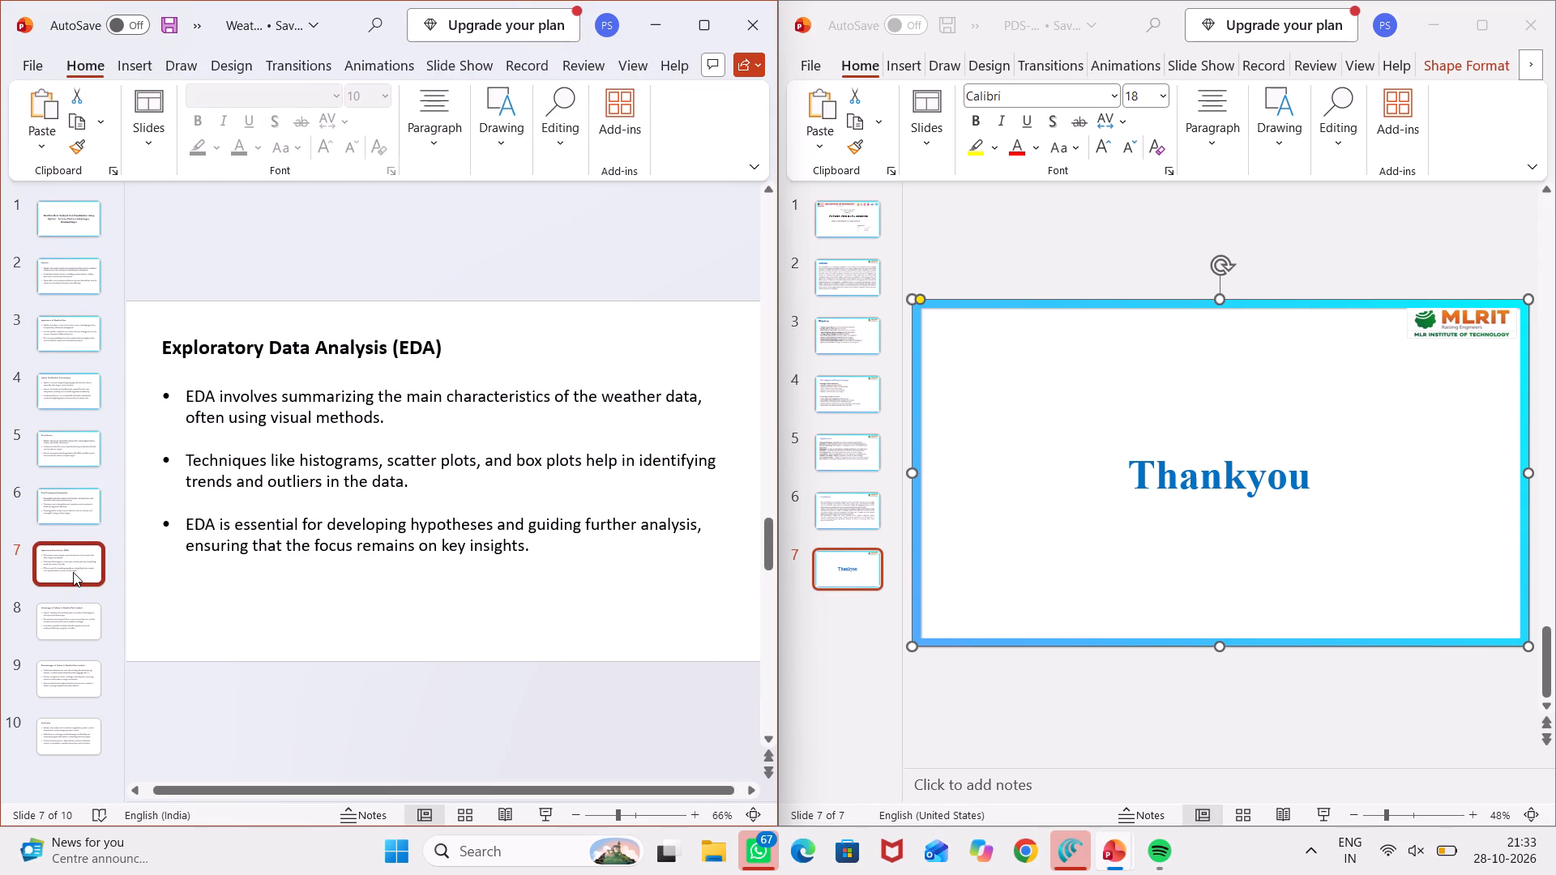
pyautogui.click(73, 621)
pyautogui.hotkey('ctrl', 'v')
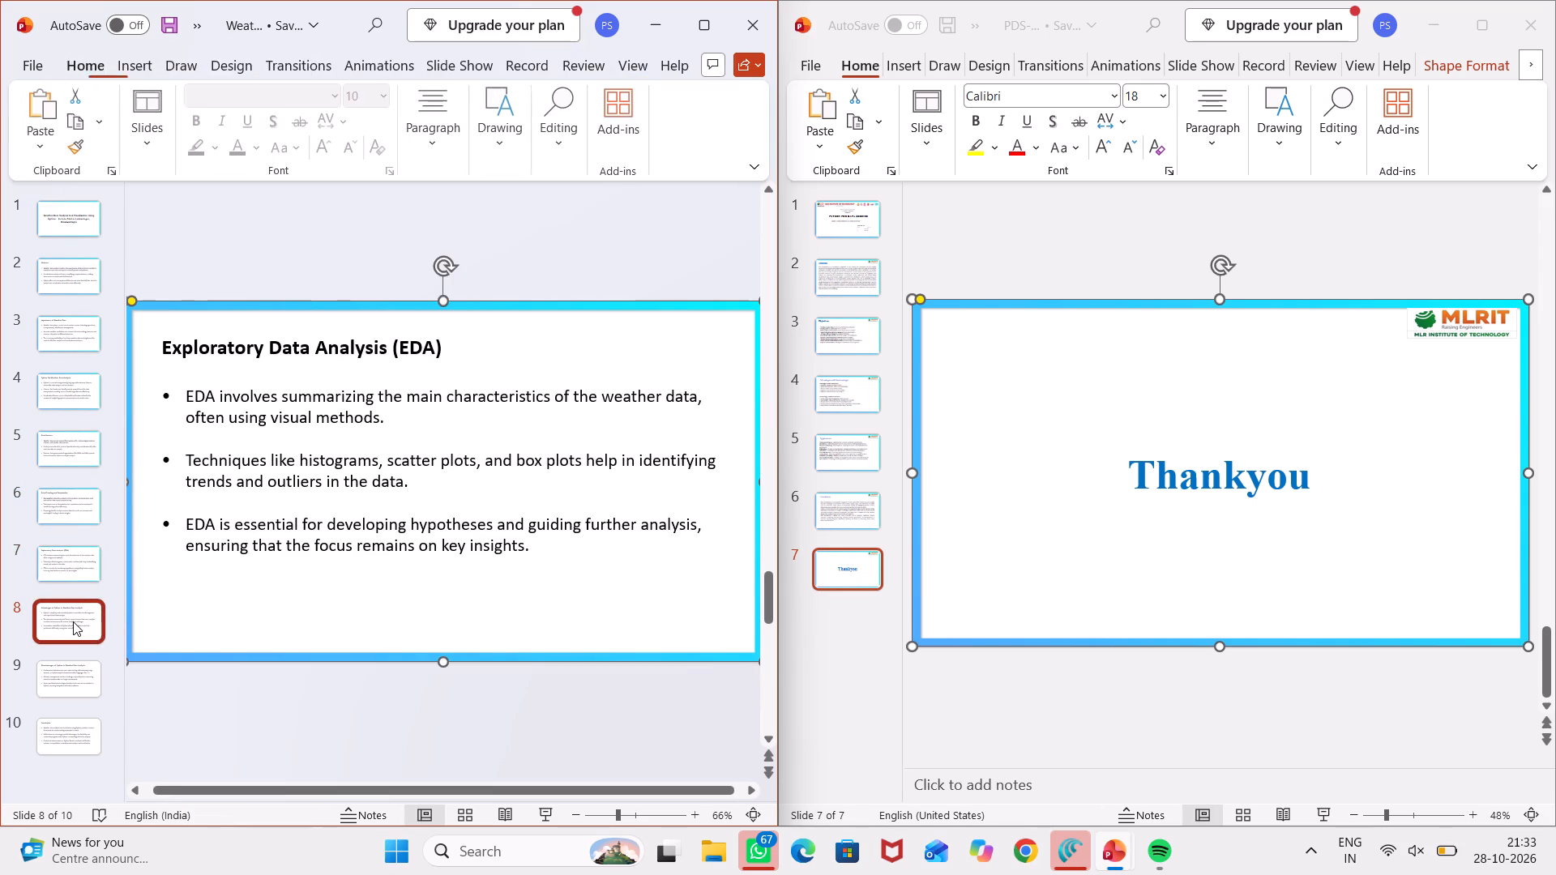
pyautogui.click(76, 665)
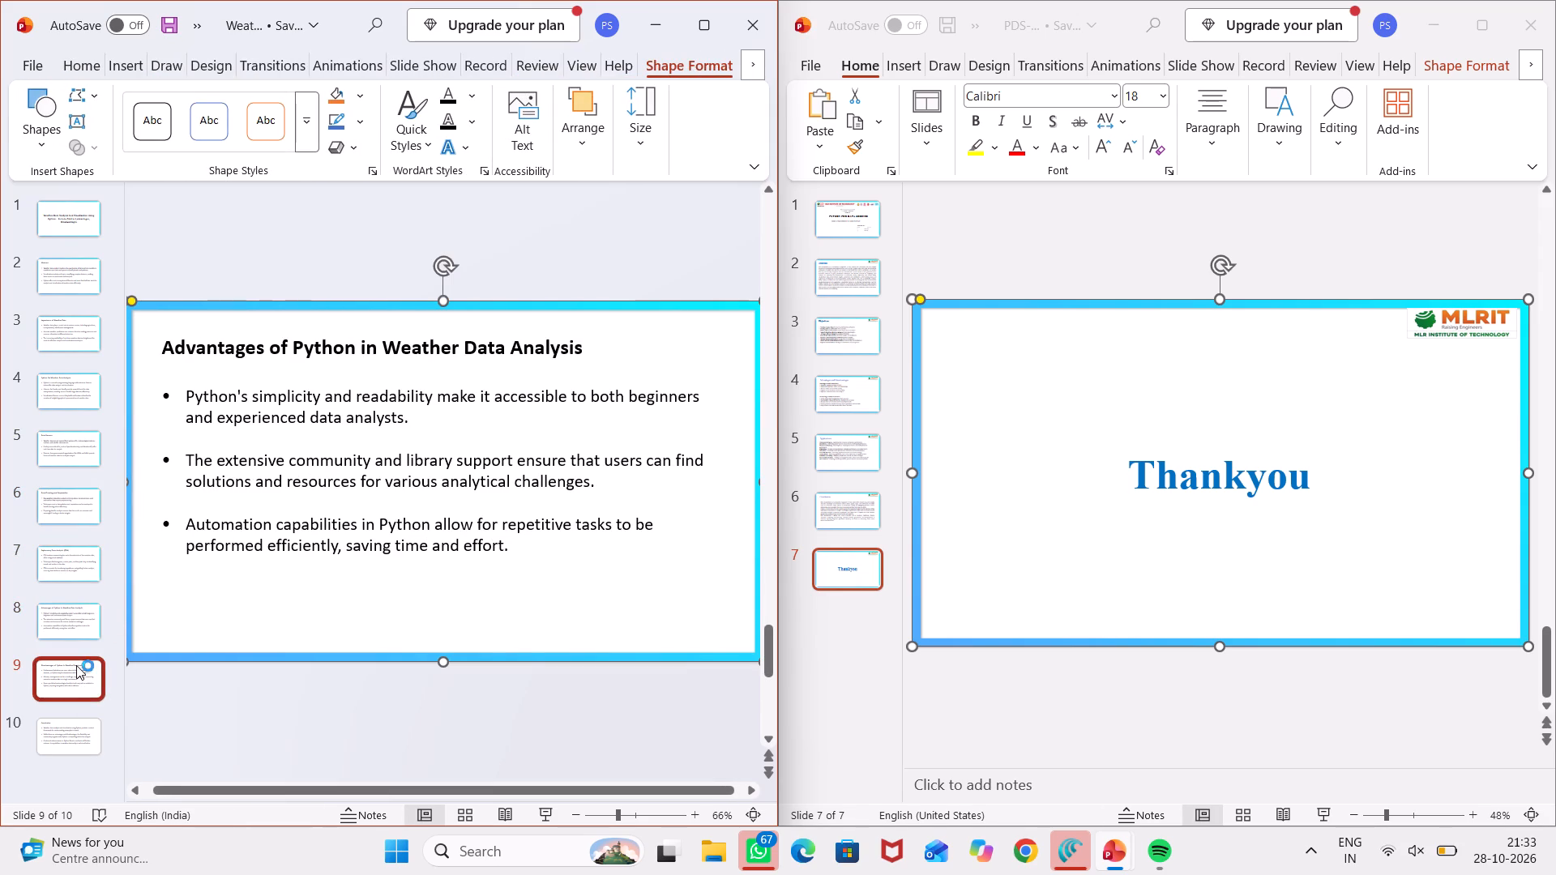
pyautogui.hotkey('ctrl', 'v')
pyautogui.click(76, 728)
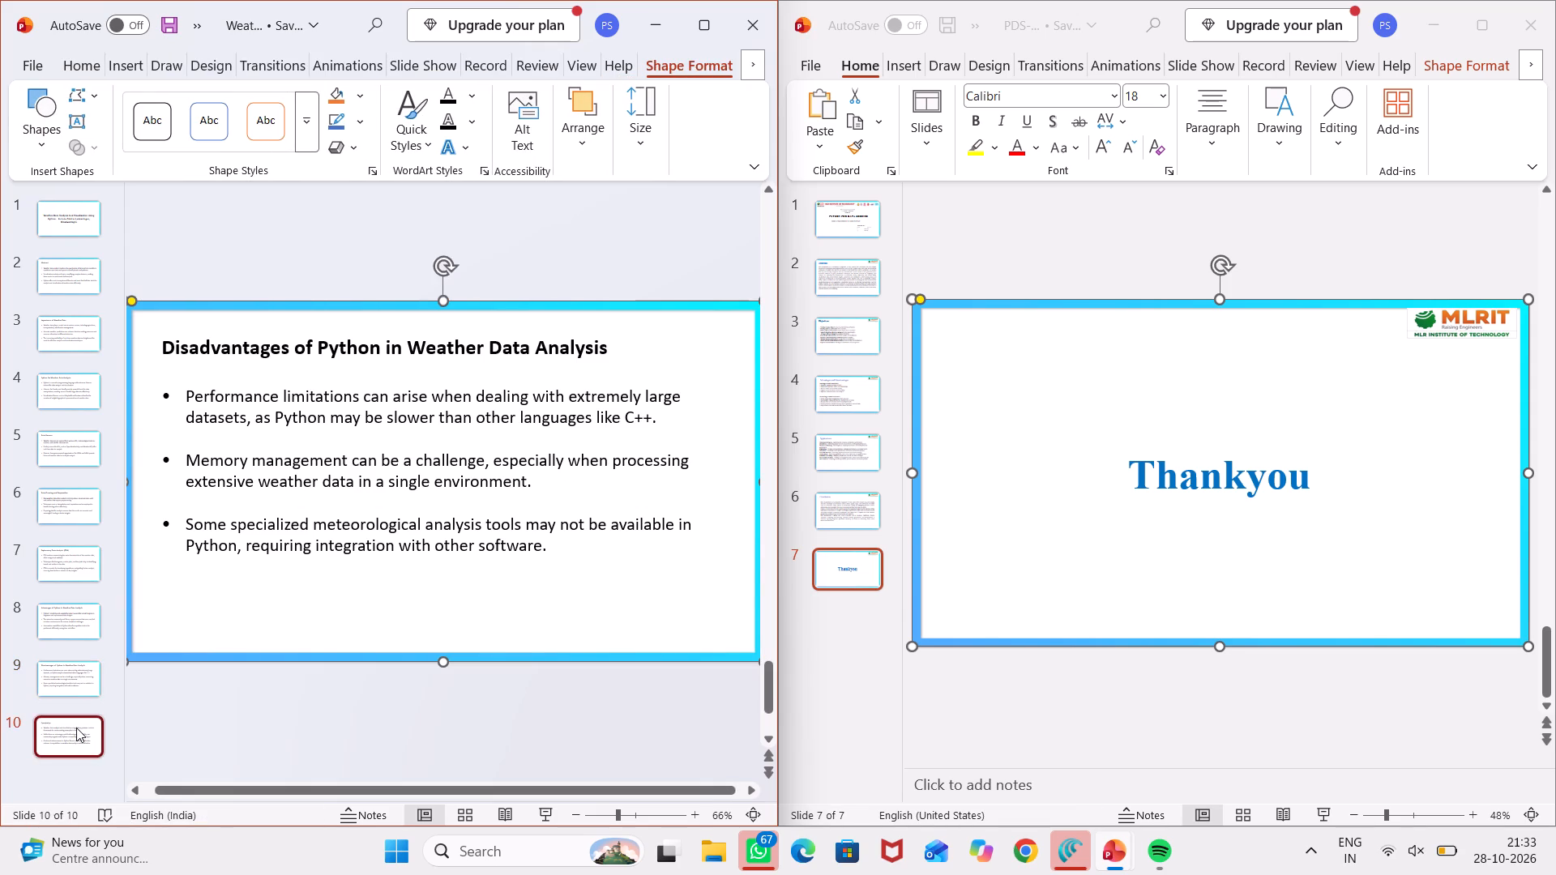
pyautogui.hotkey('ctrl', 'v')
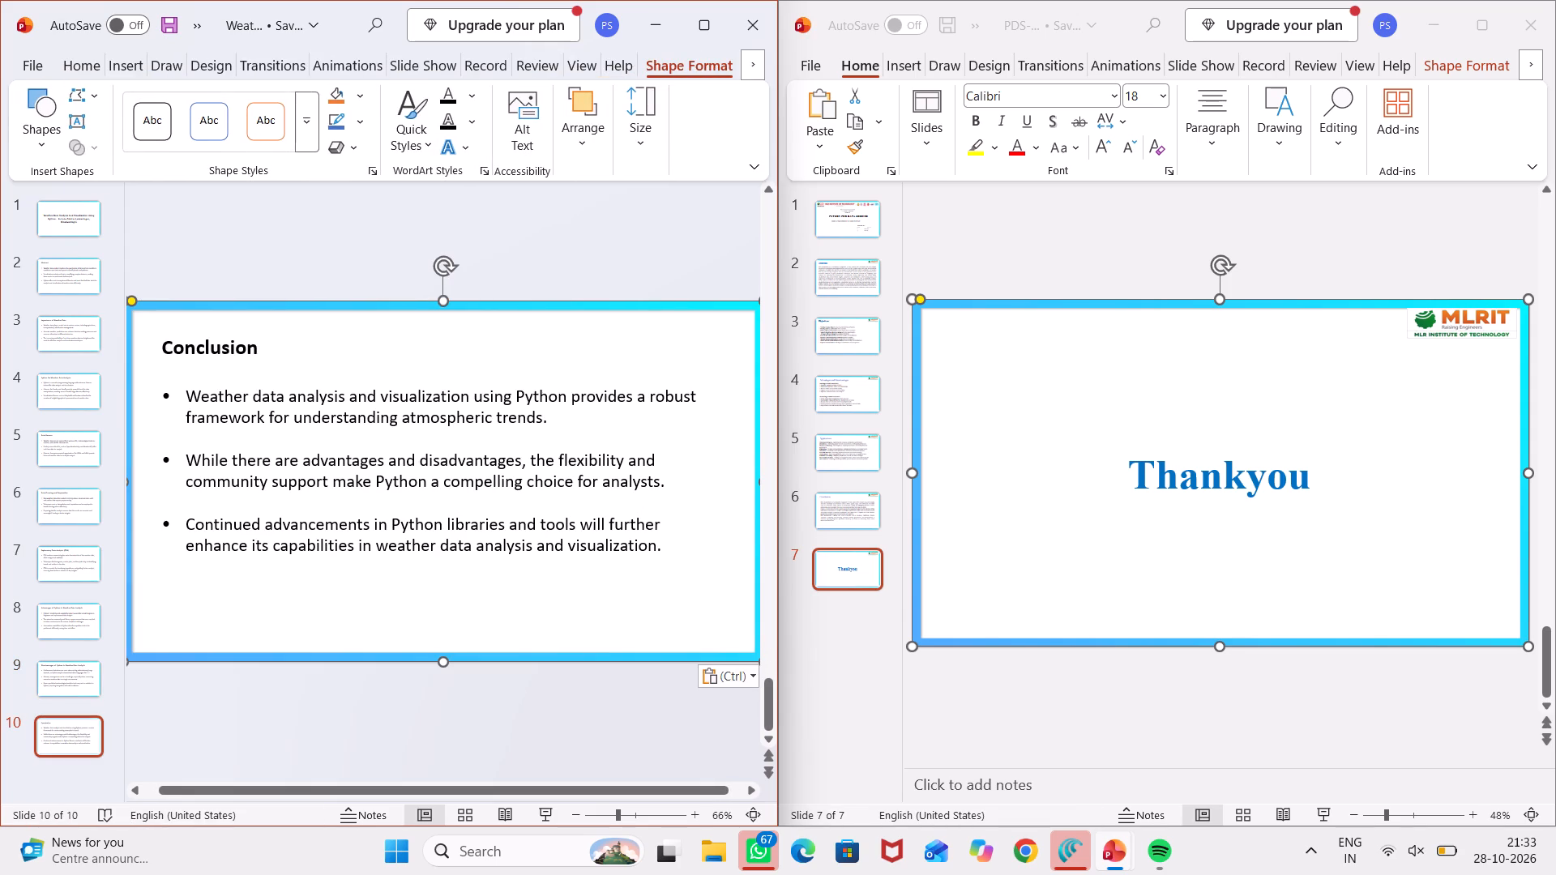
# Compare the sample's Conclusion, Applications, and Advantages and Disadvantages slides with the weather presentation's Conclusion, Disadvantages and Advantages slides.
pyautogui.click(862, 506)
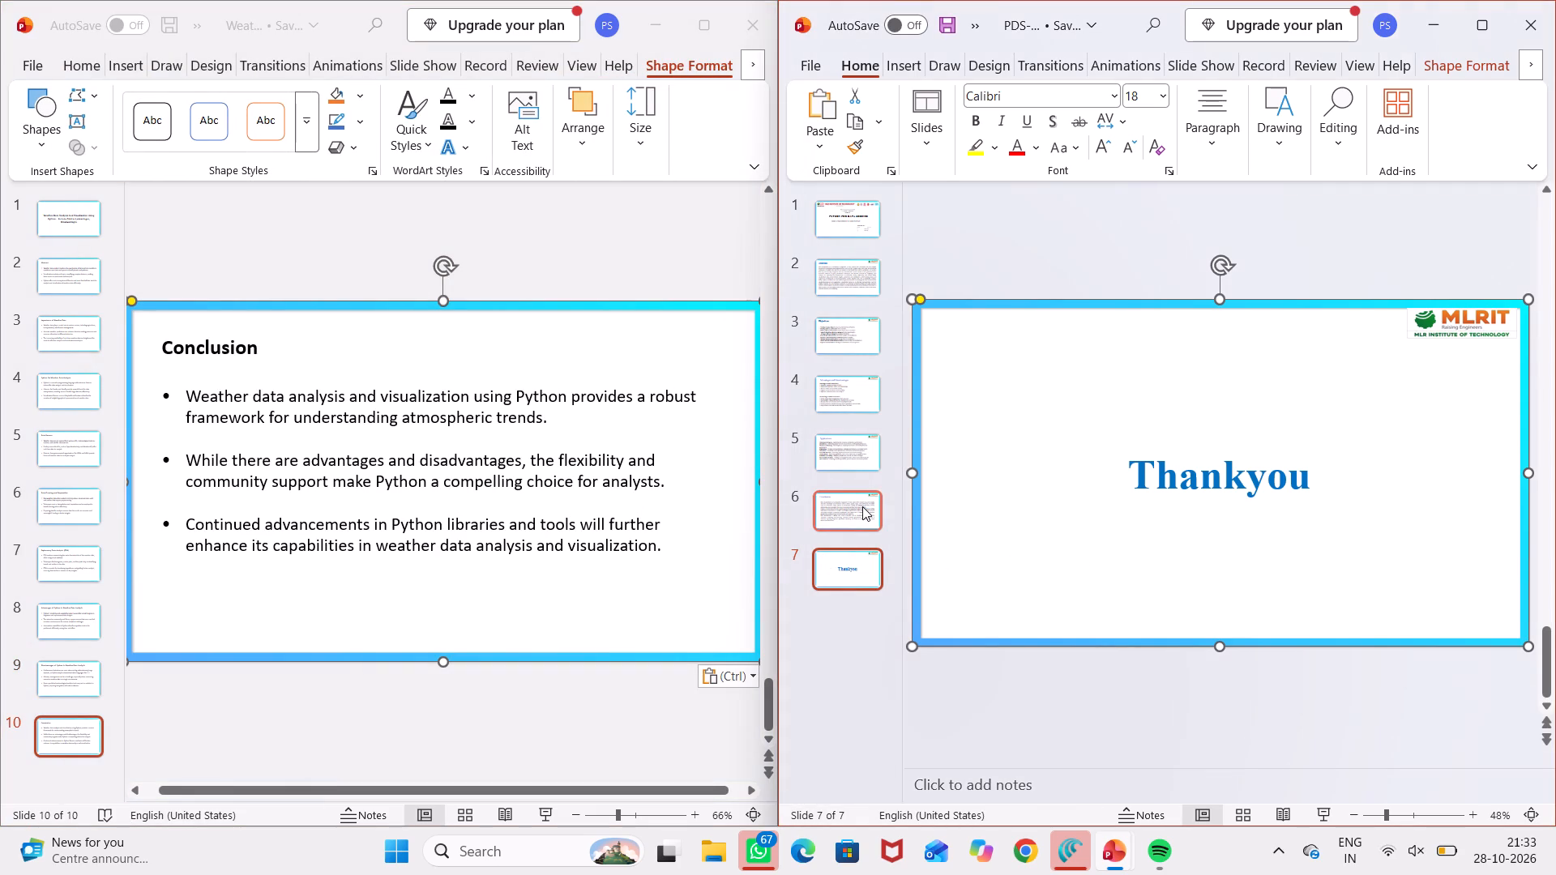
pyautogui.click(862, 506)
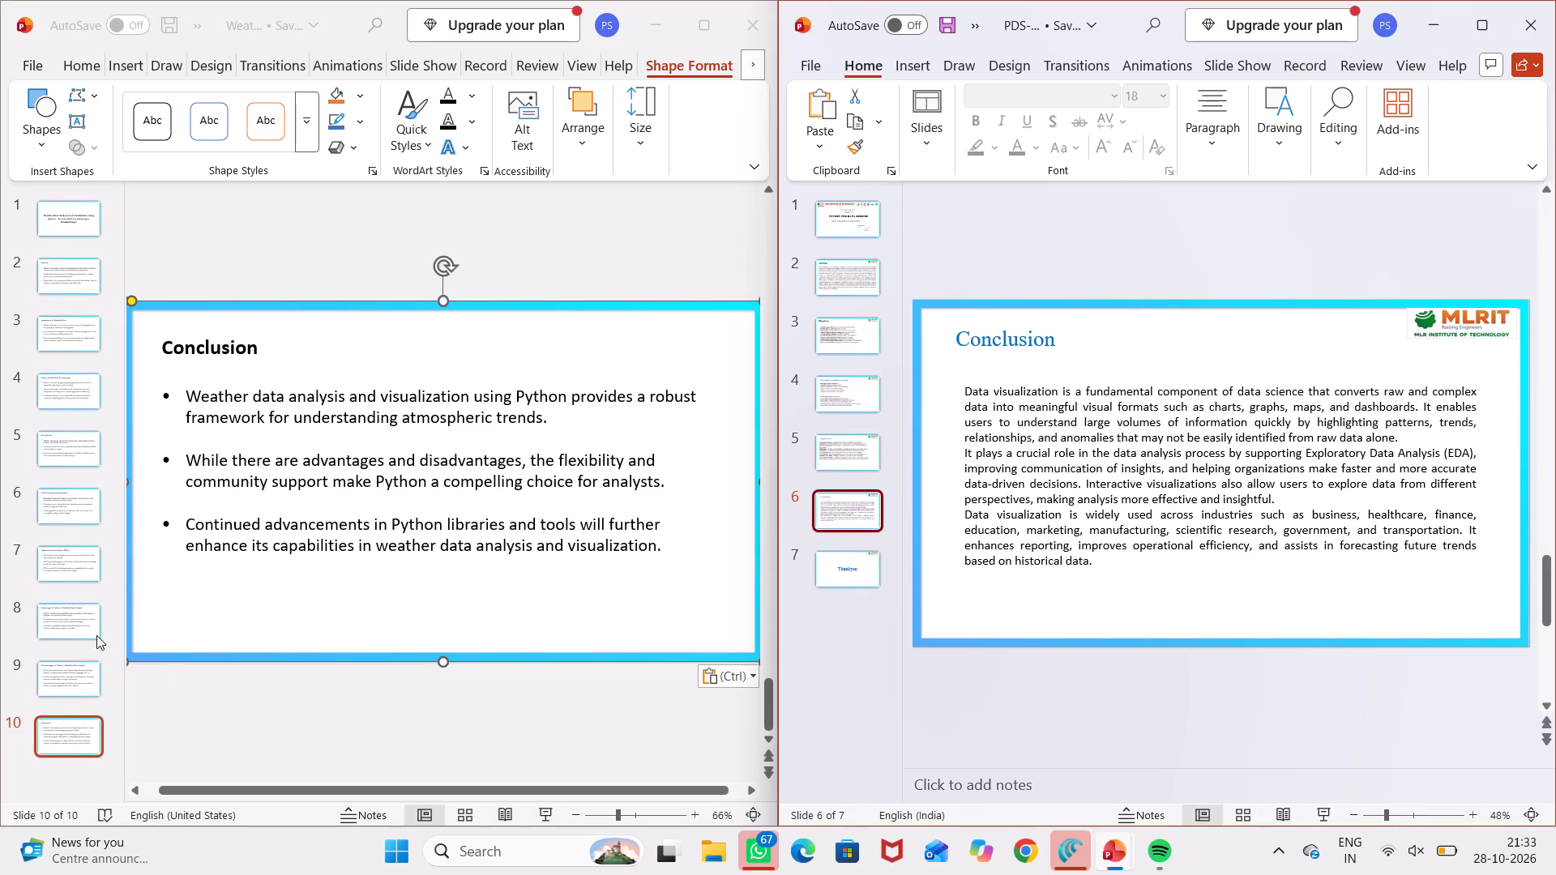
pyautogui.click(81, 606)
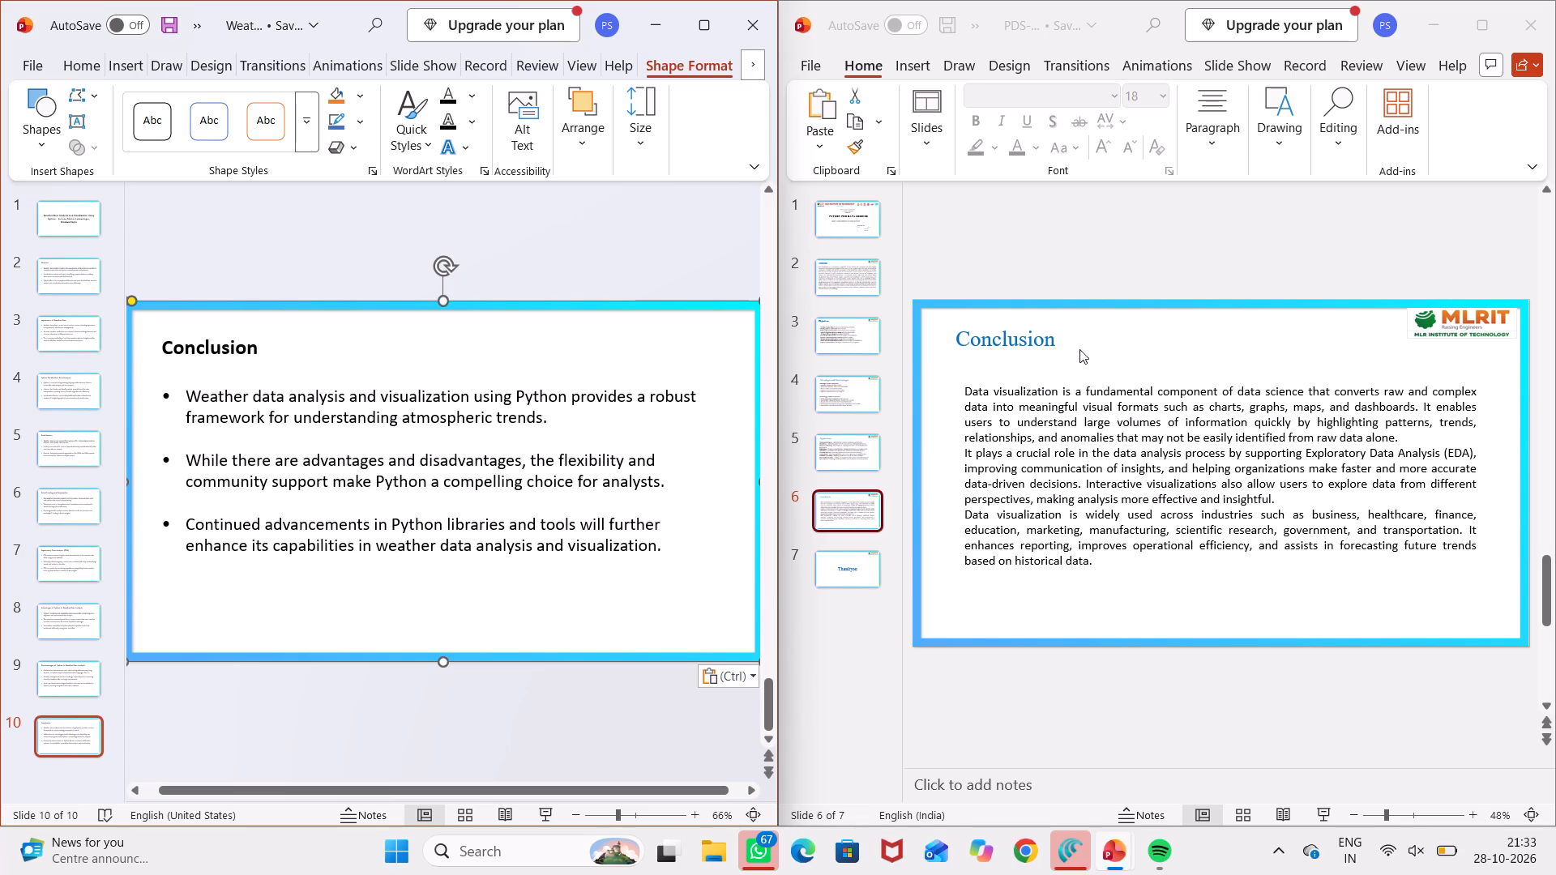
pyautogui.click(863, 452)
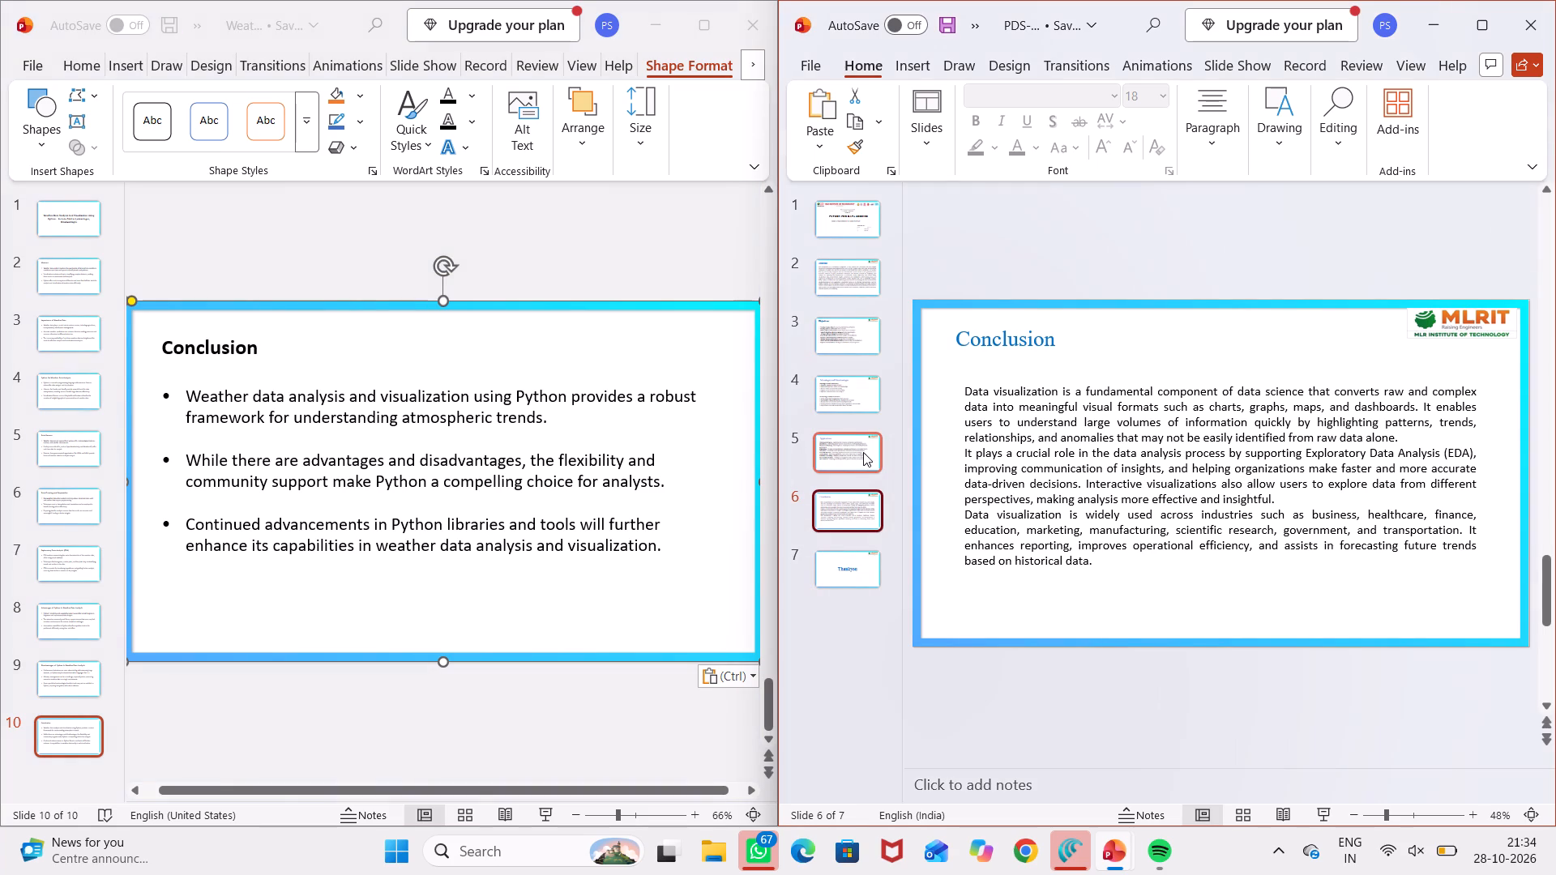
pyautogui.click(863, 452)
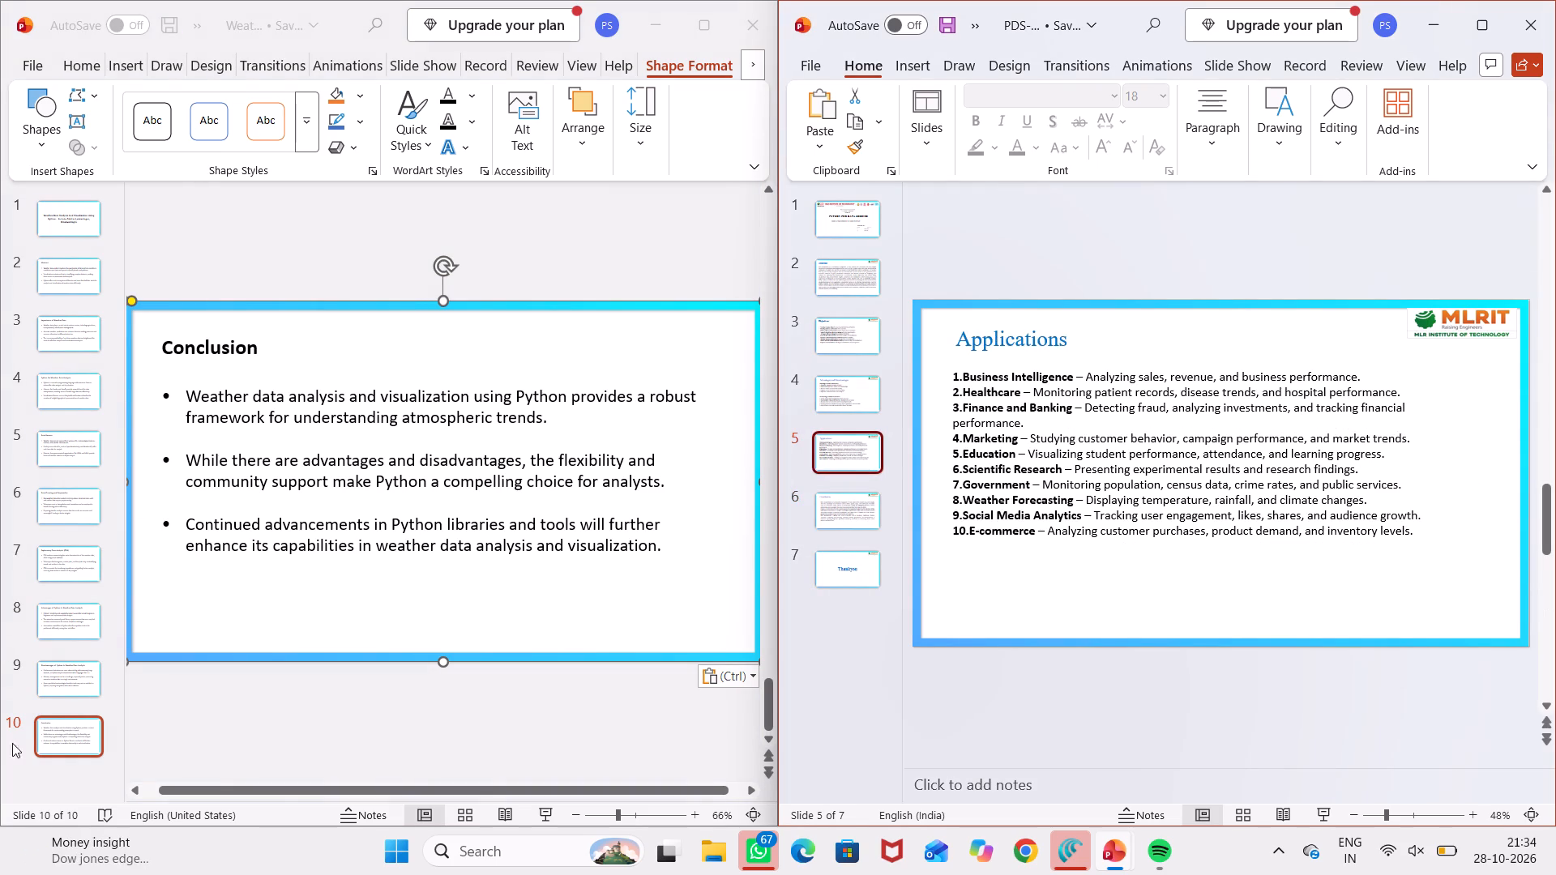
pyautogui.click(73, 694)
pyautogui.click(86, 684)
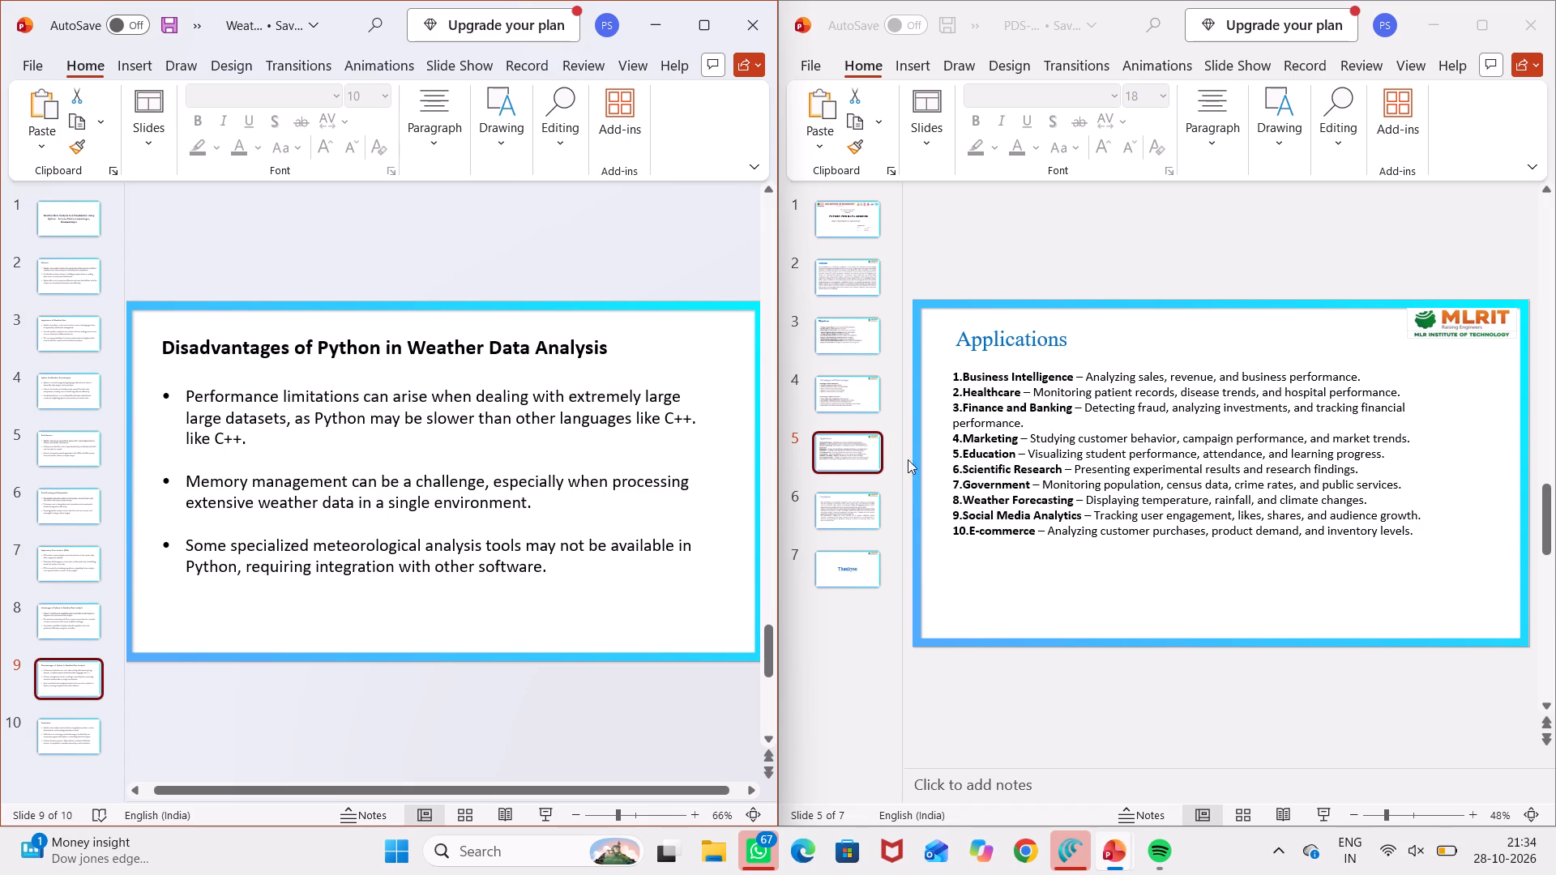
pyautogui.click(840, 382)
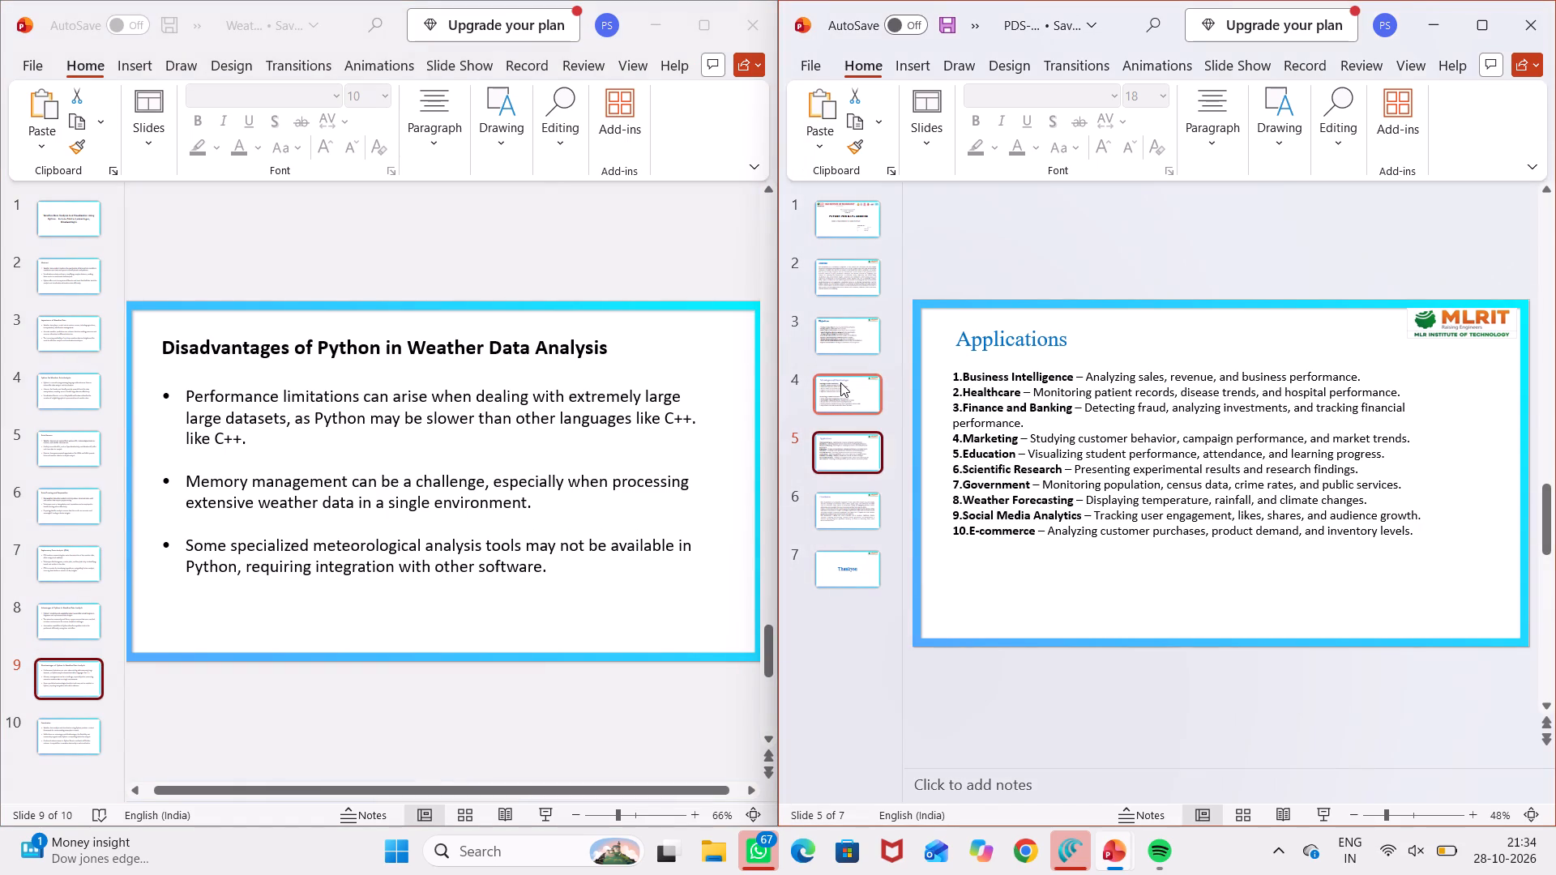
pyautogui.click(840, 382)
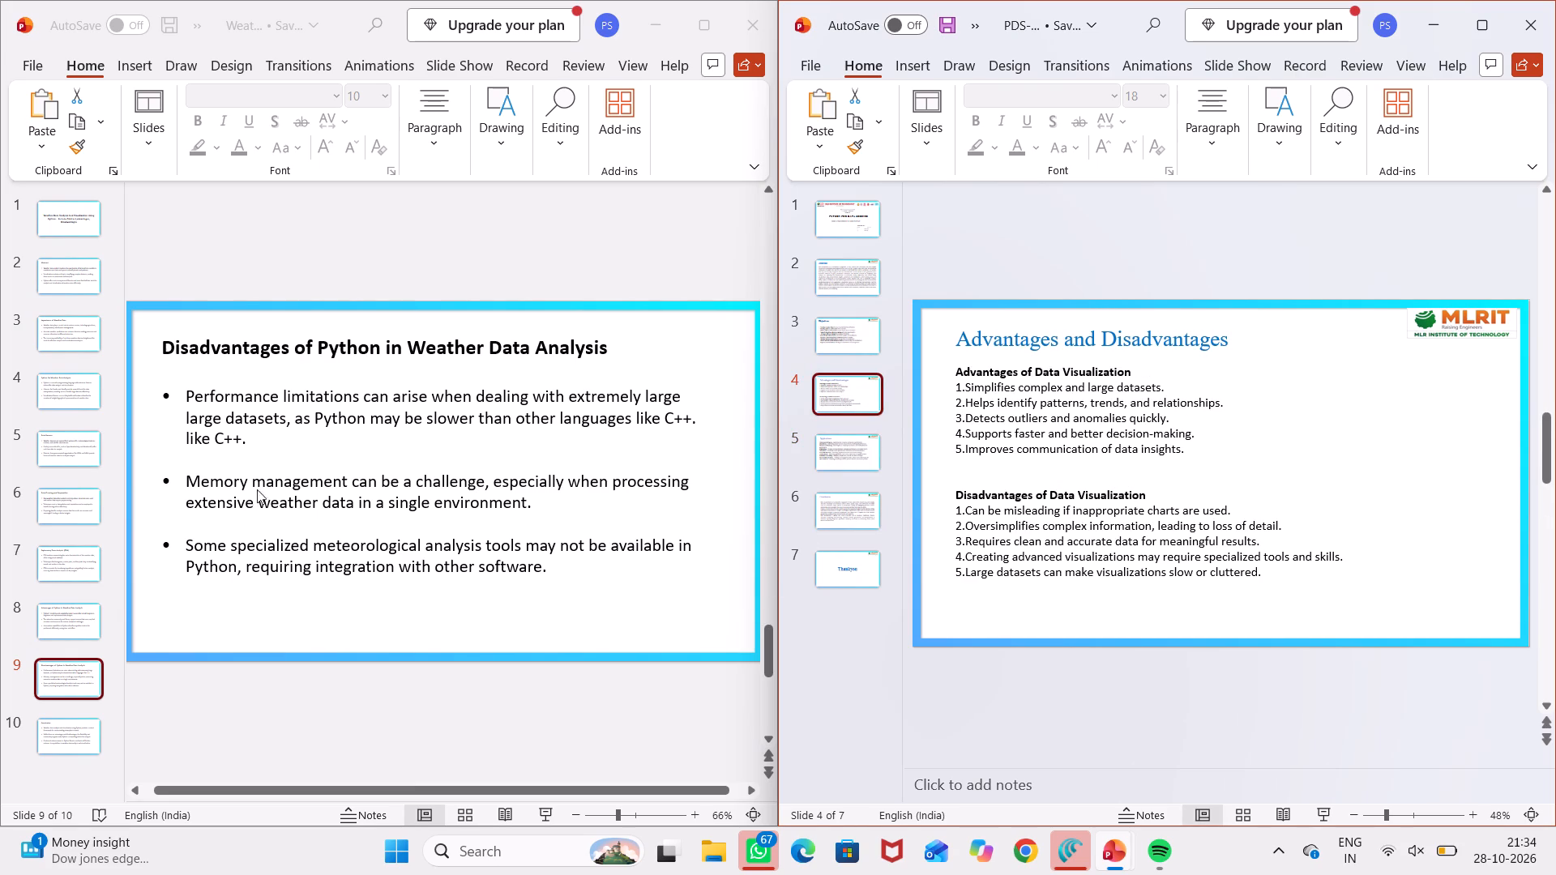
pyautogui.click(72, 625)
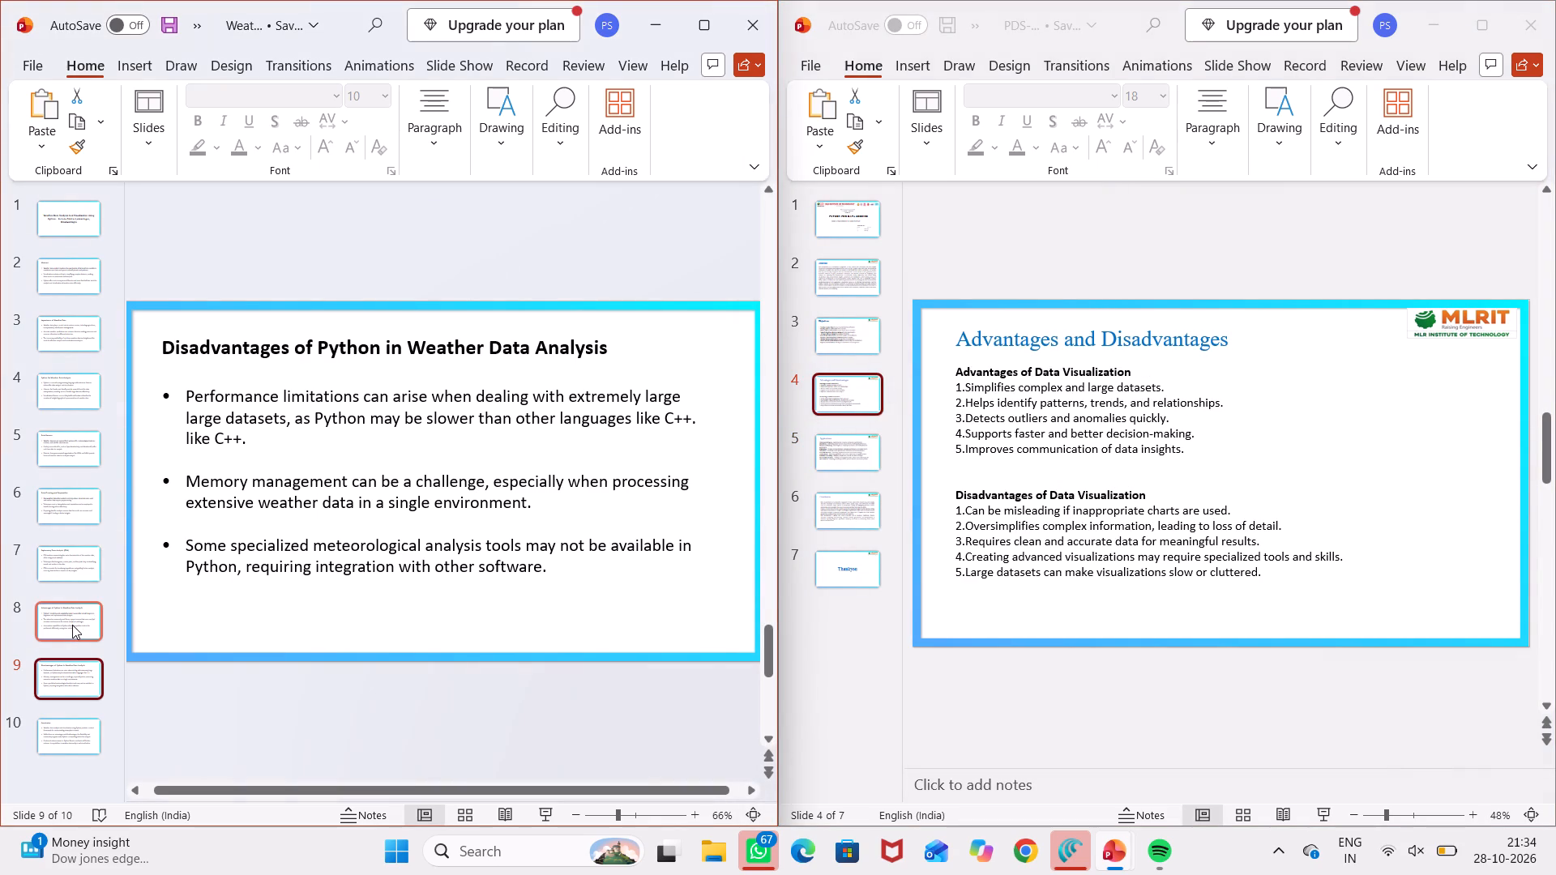
pyautogui.click(72, 625)
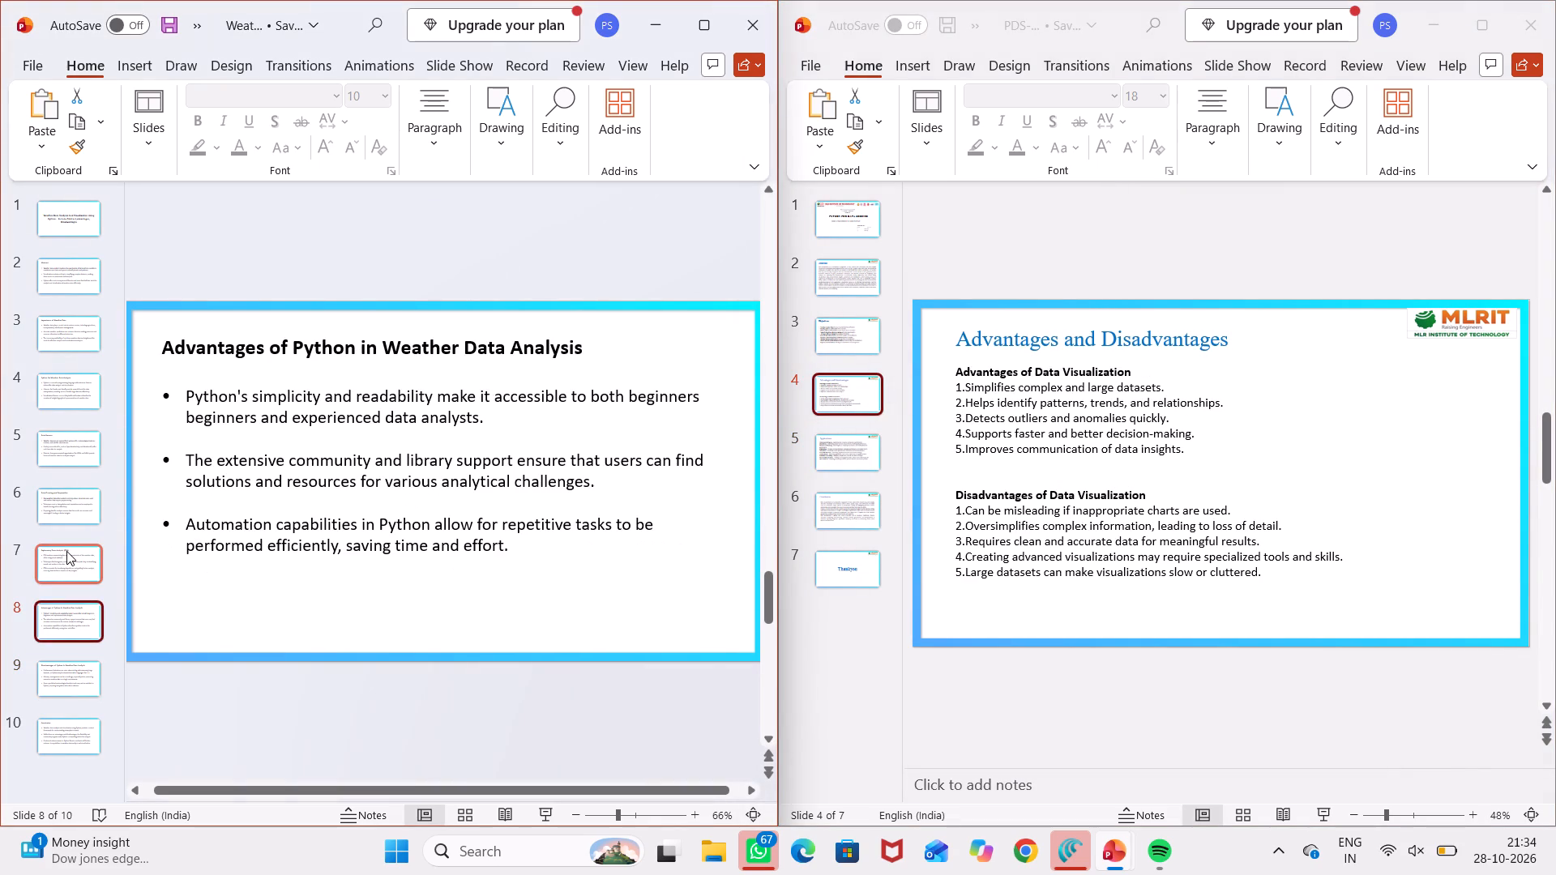
# Review weather slides 7 back to 2, then delete slide 4, between Importance of Weather Data and Data Sources.
pyautogui.click(66, 551)
pyautogui.click(85, 502)
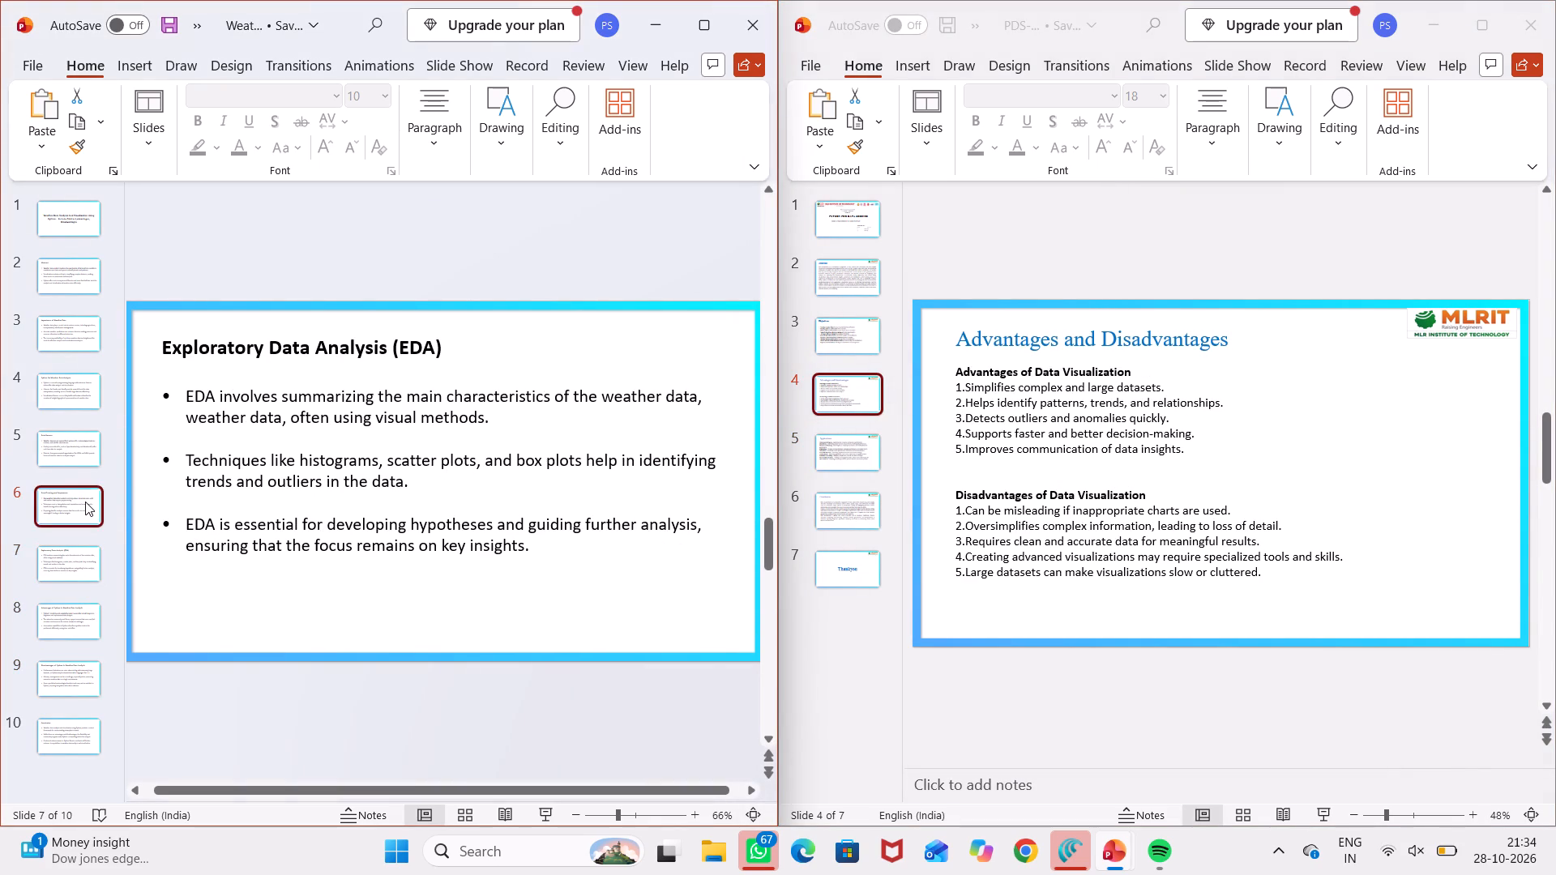
pyautogui.click(84, 440)
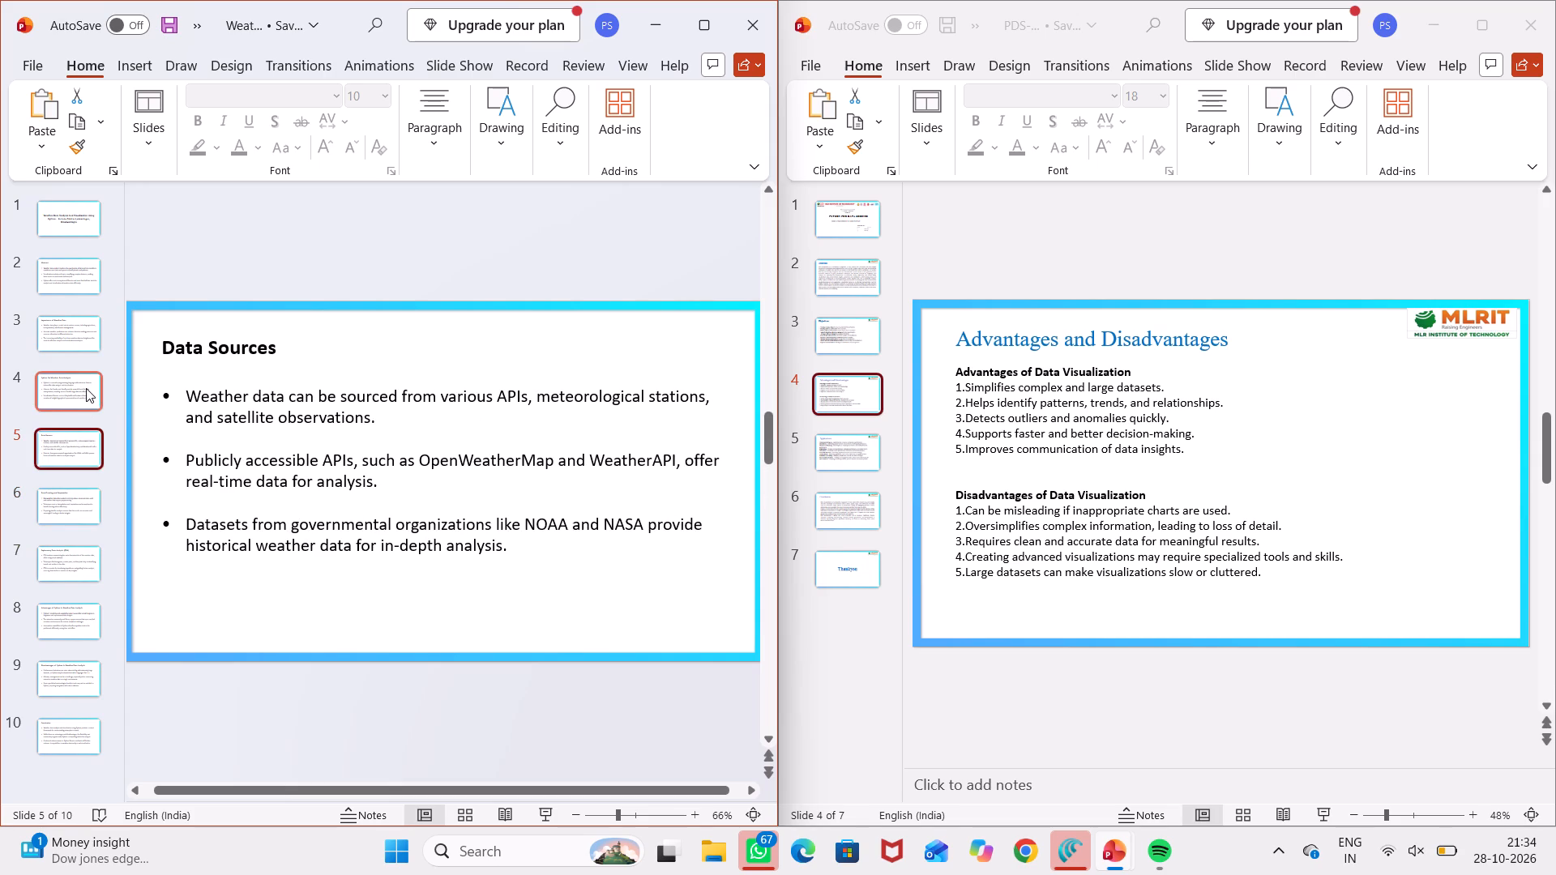
pyautogui.click(86, 386)
pyautogui.click(79, 335)
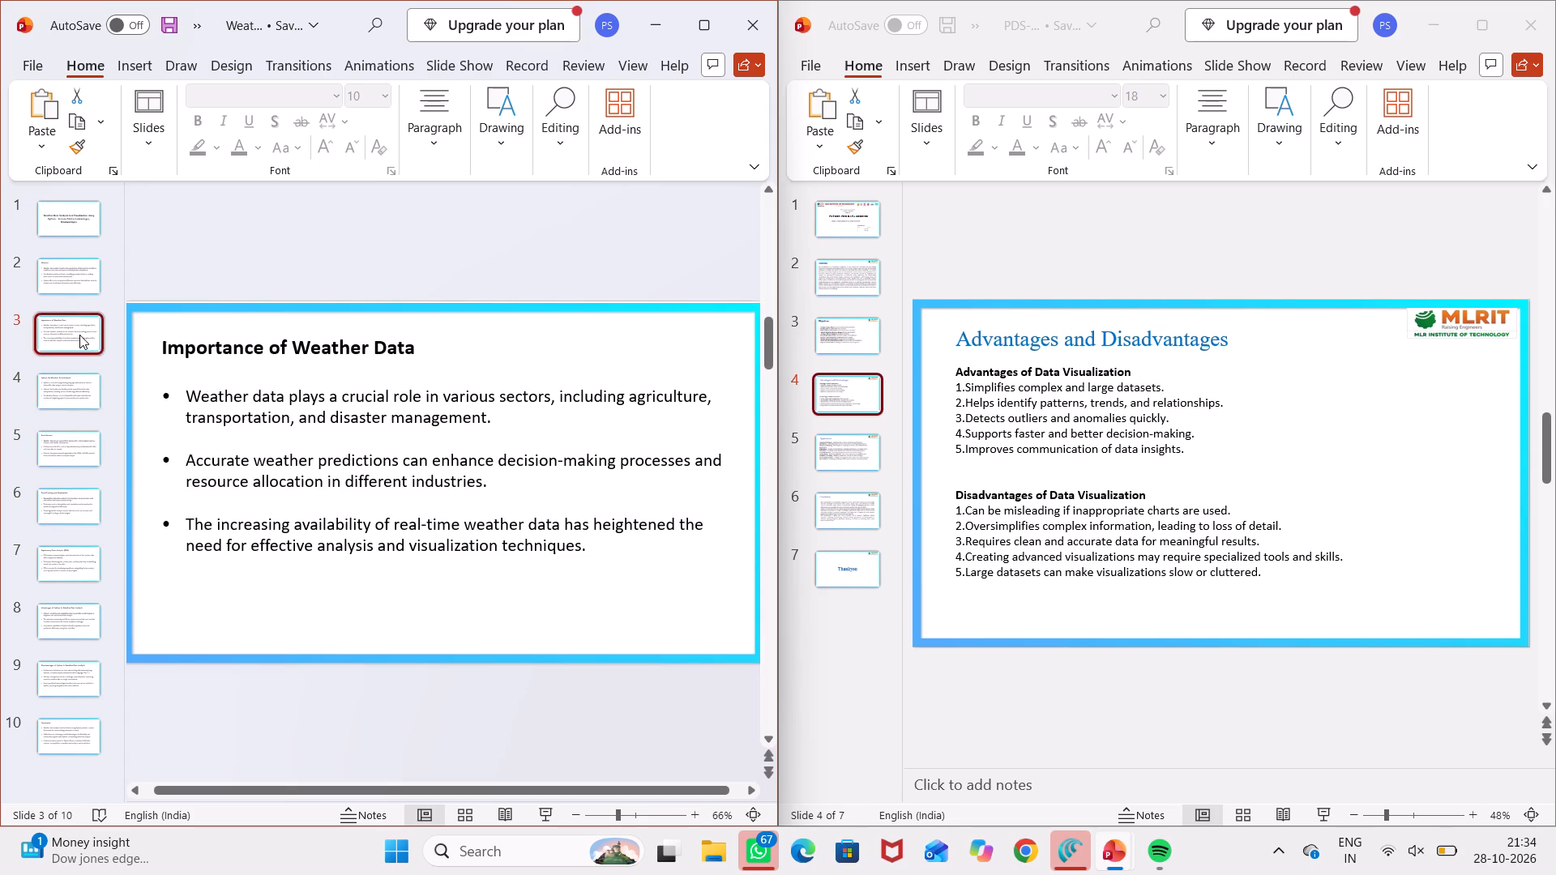
pyautogui.click(79, 289)
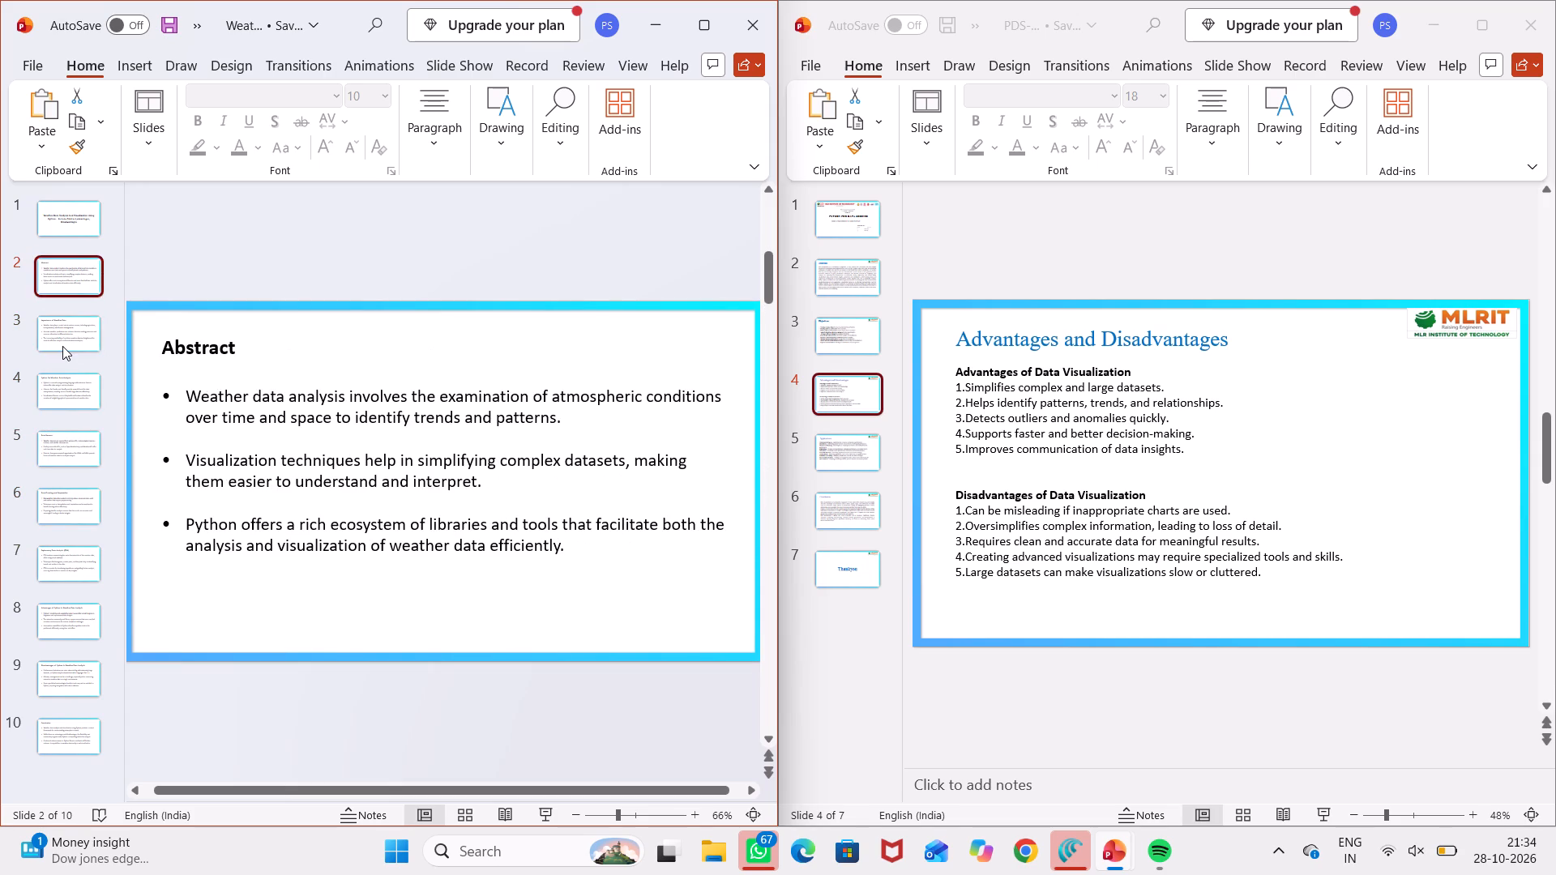
pyautogui.click(62, 346)
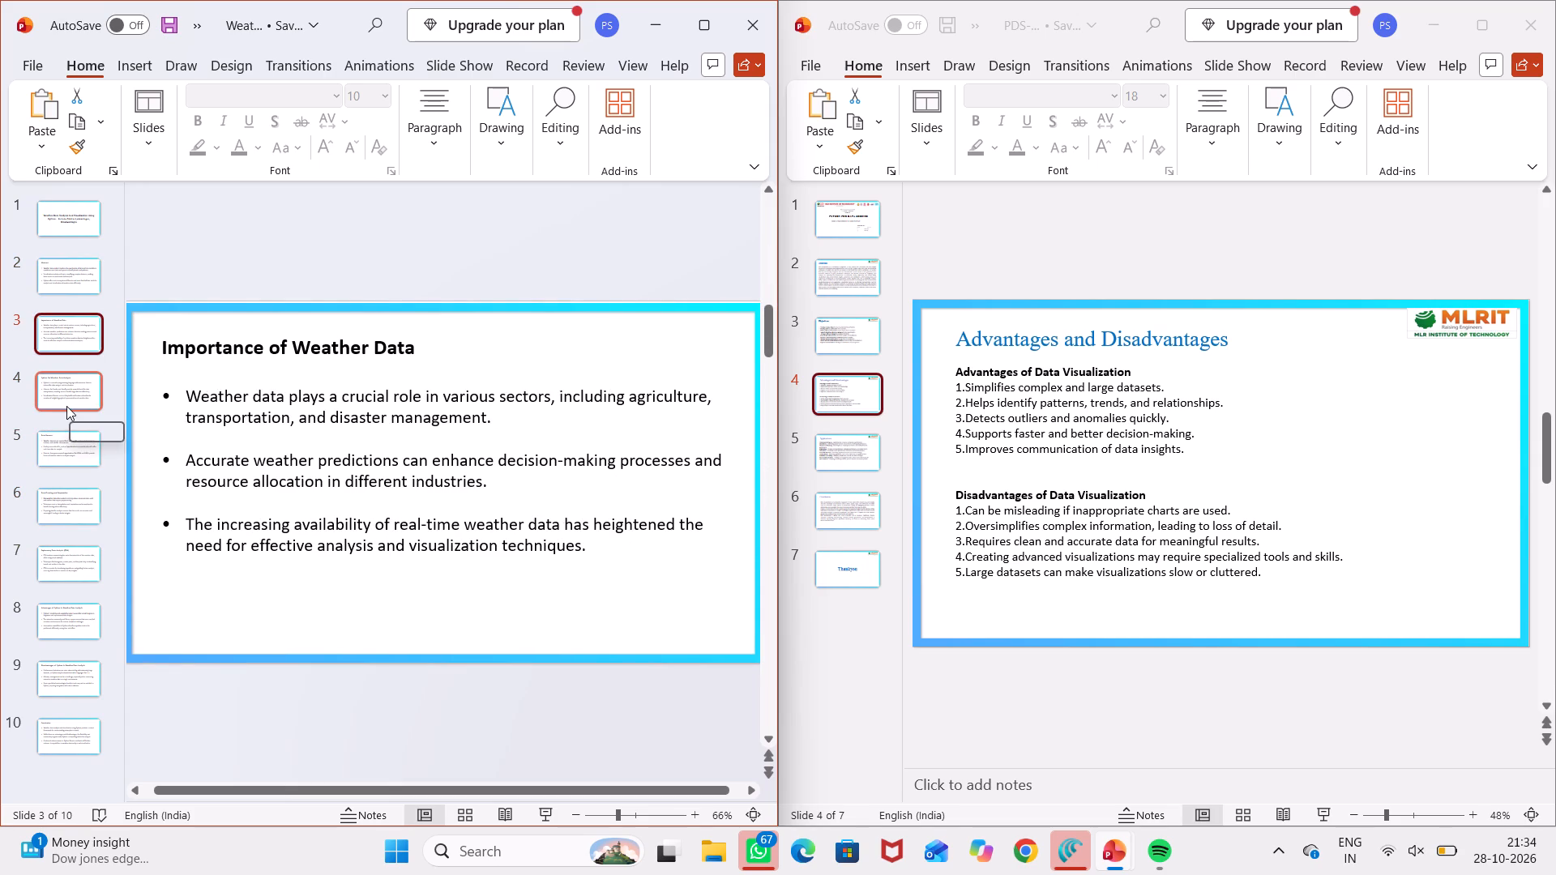
pyautogui.click(66, 406)
pyautogui.click(68, 447)
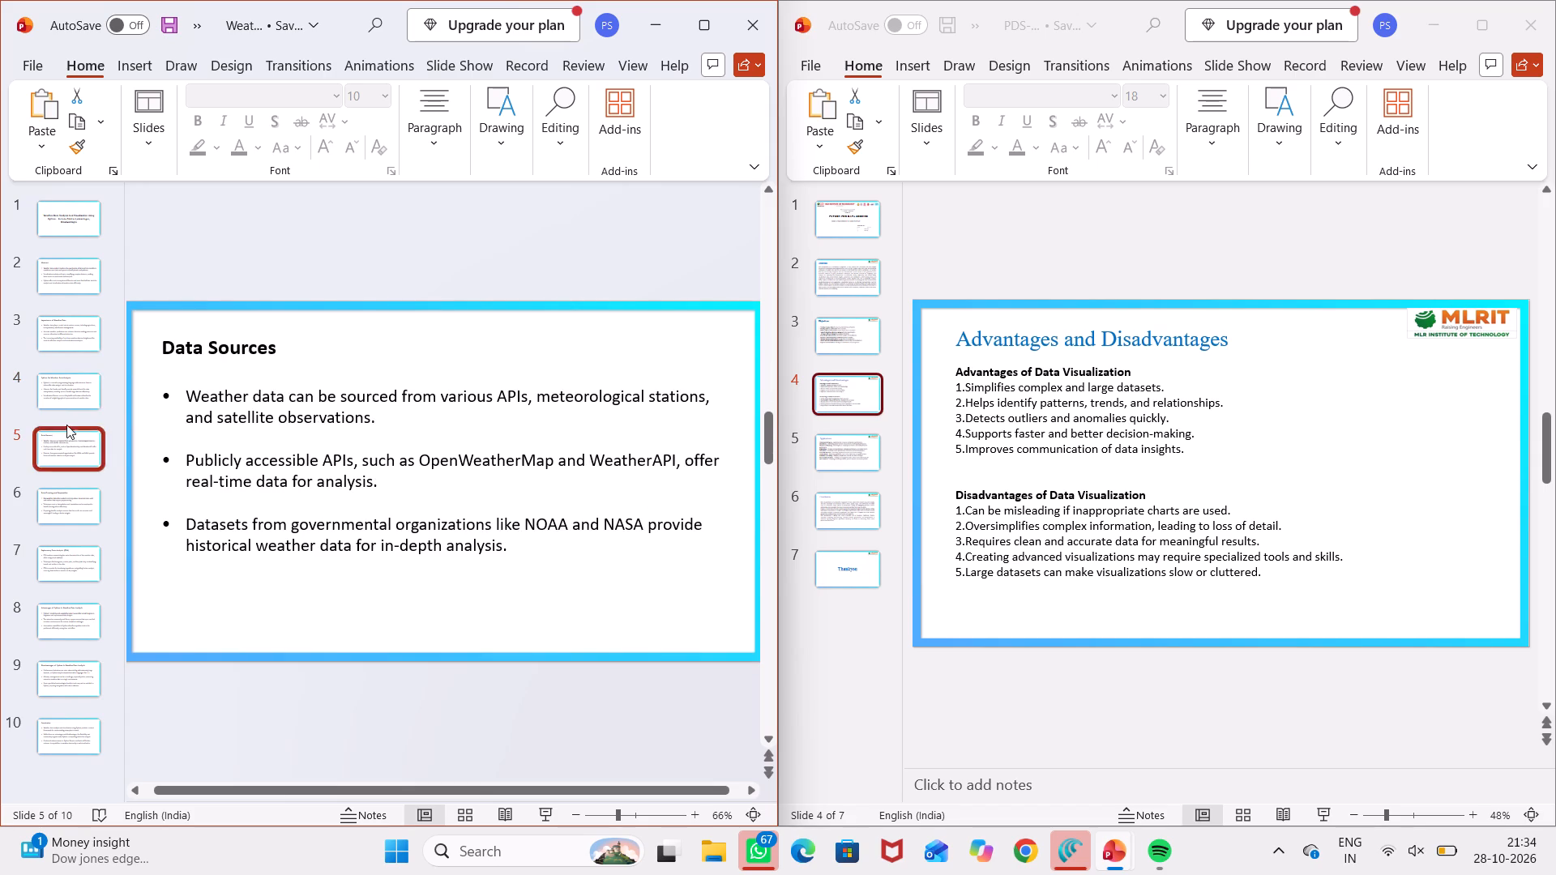
pyautogui.click(66, 407)
pyautogui.press('Delete')
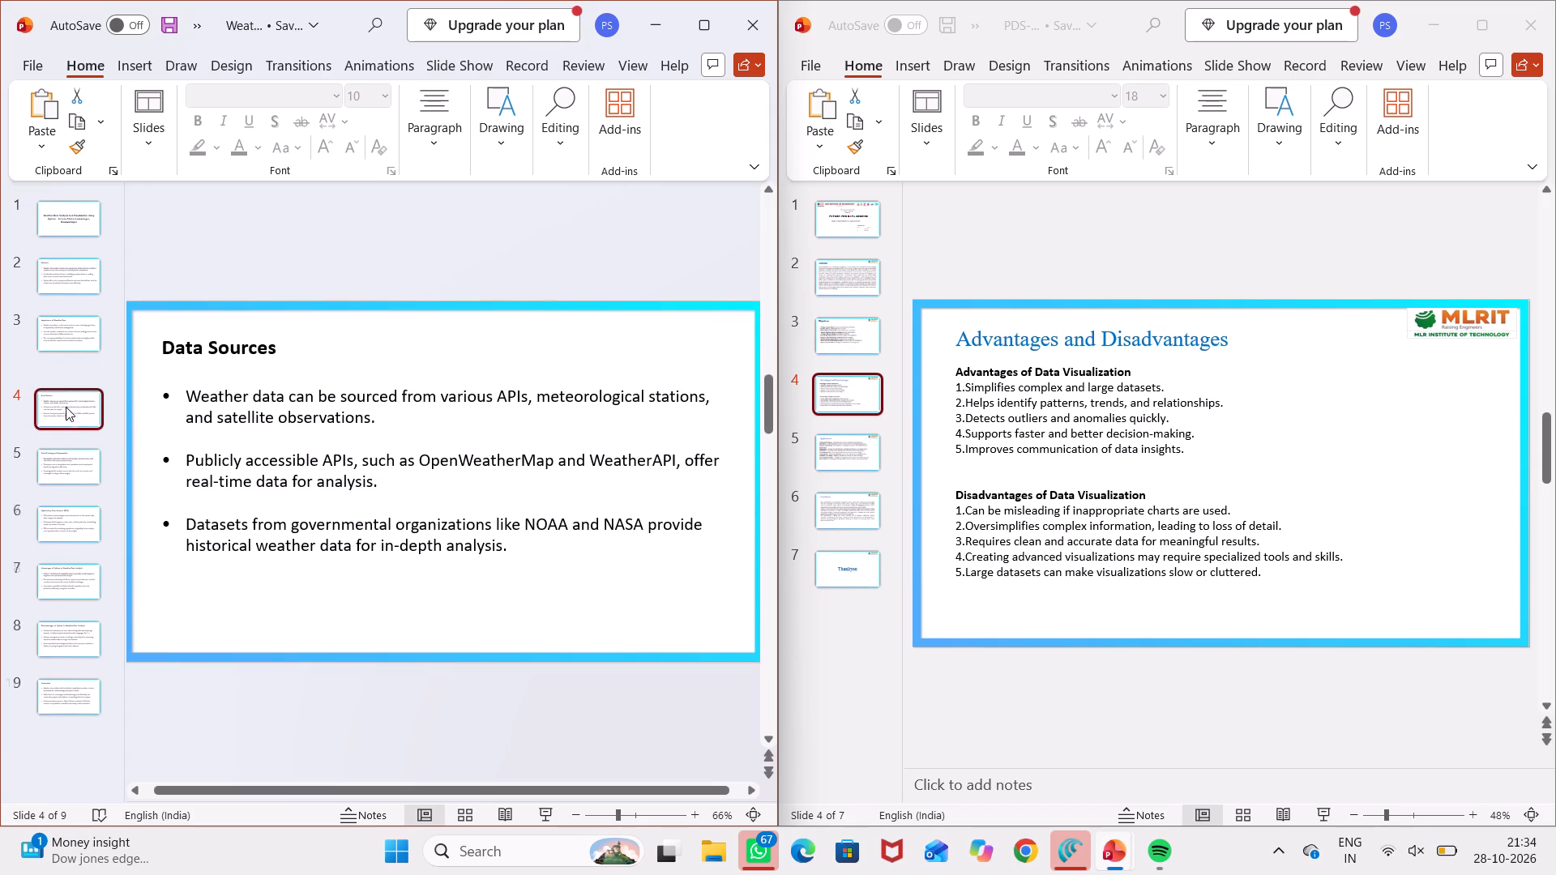
# Select all three bullet points on the Advantages of Python in Weather Data Analysis slide and maximize the weather presentation's window.
pyautogui.click(78, 447)
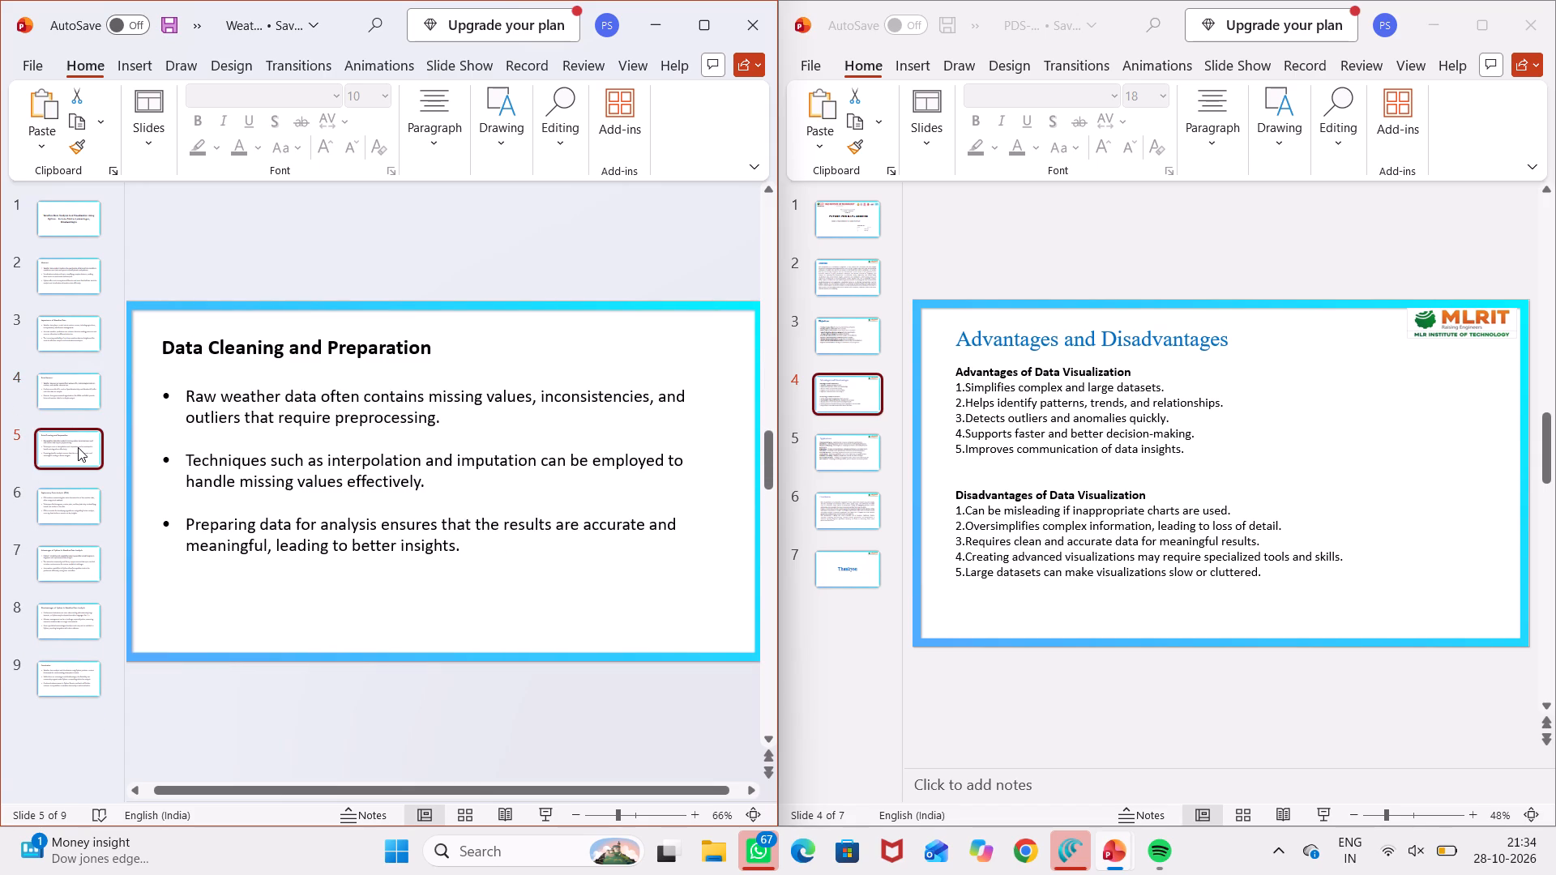
pyautogui.click(72, 392)
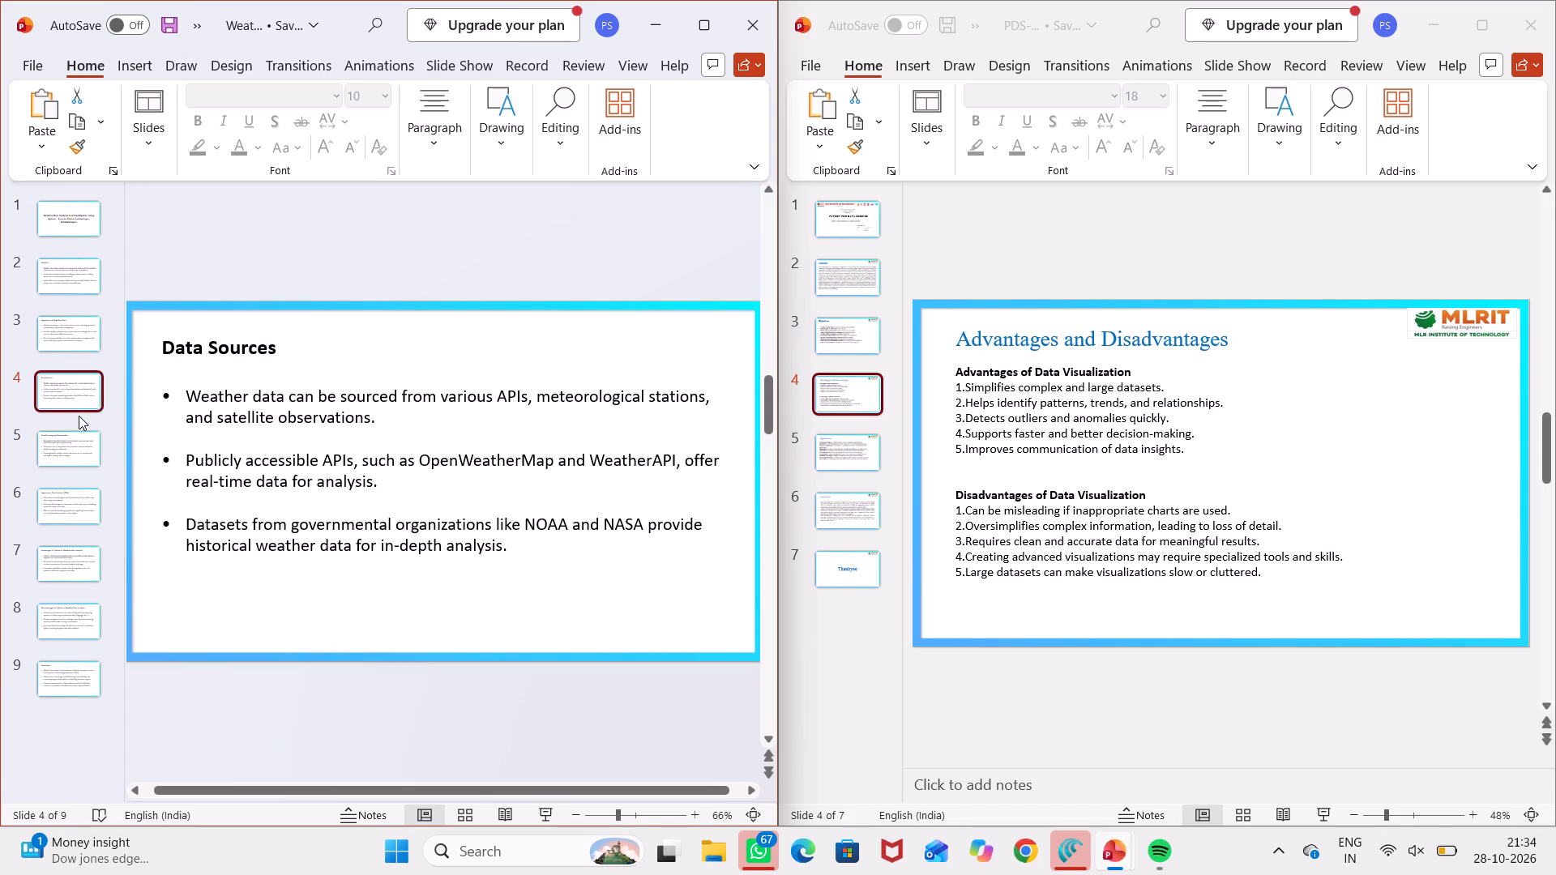
pyautogui.click(67, 570)
pyautogui.click(60, 605)
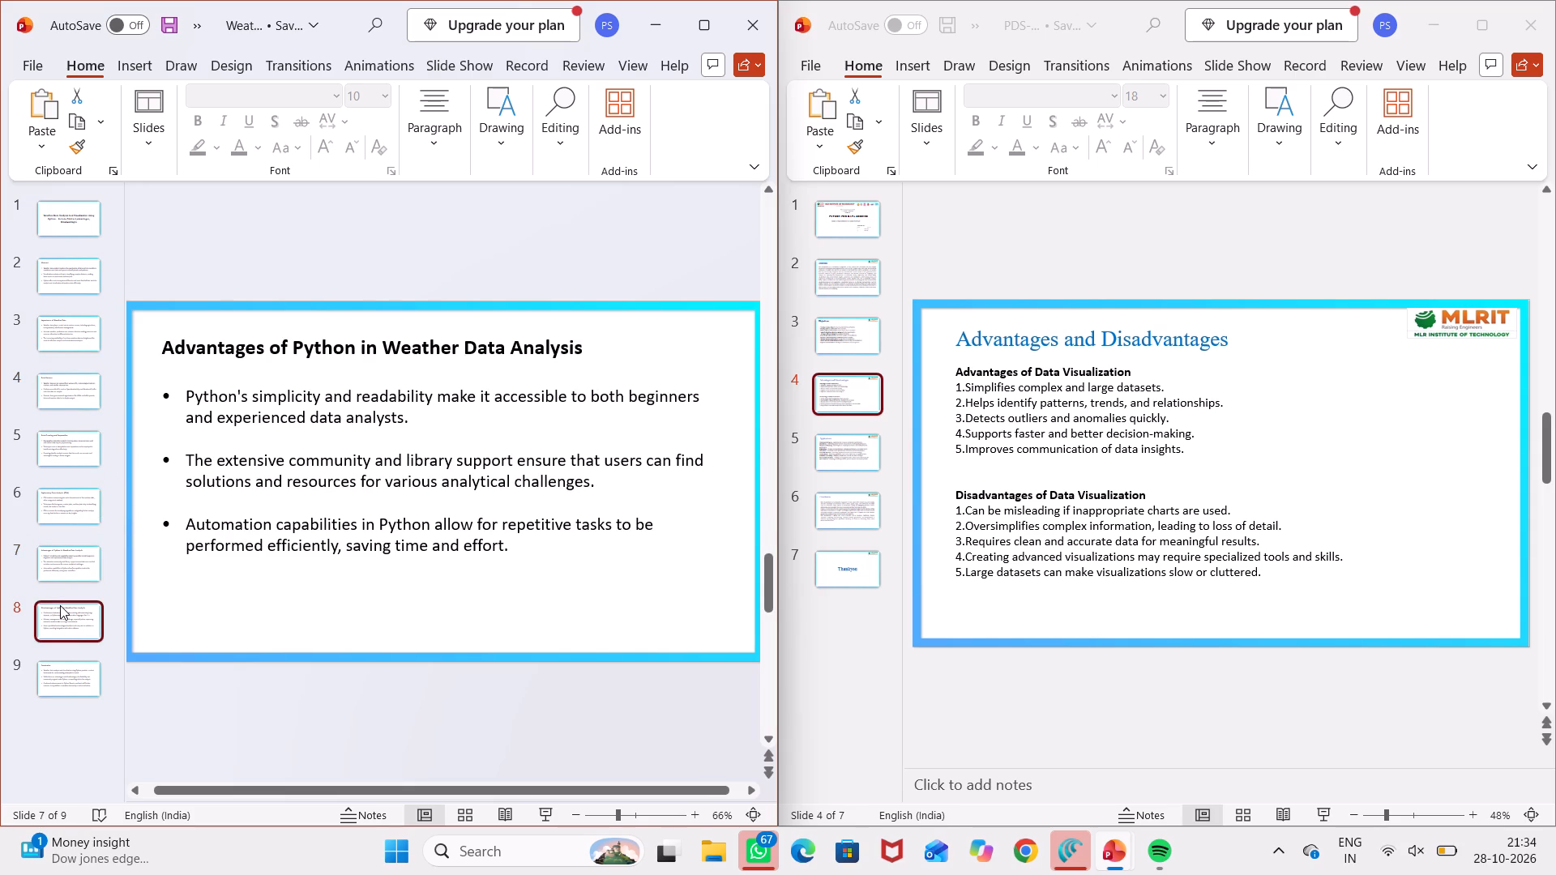
pyautogui.click(69, 560)
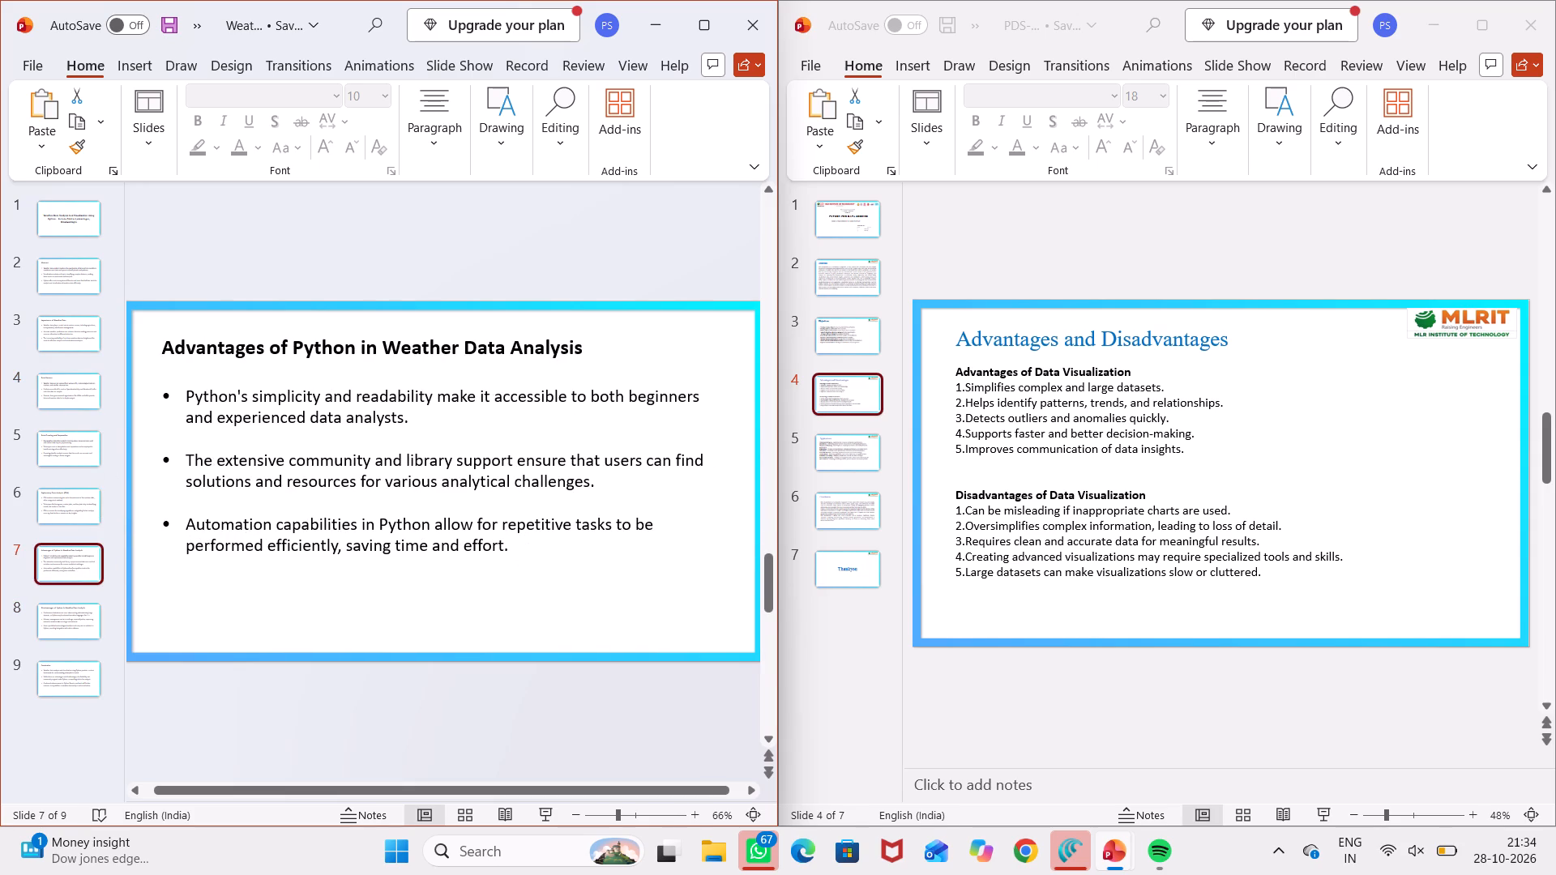
pyautogui.moveTo(509, 548); pyautogui.dragTo(194, 397)
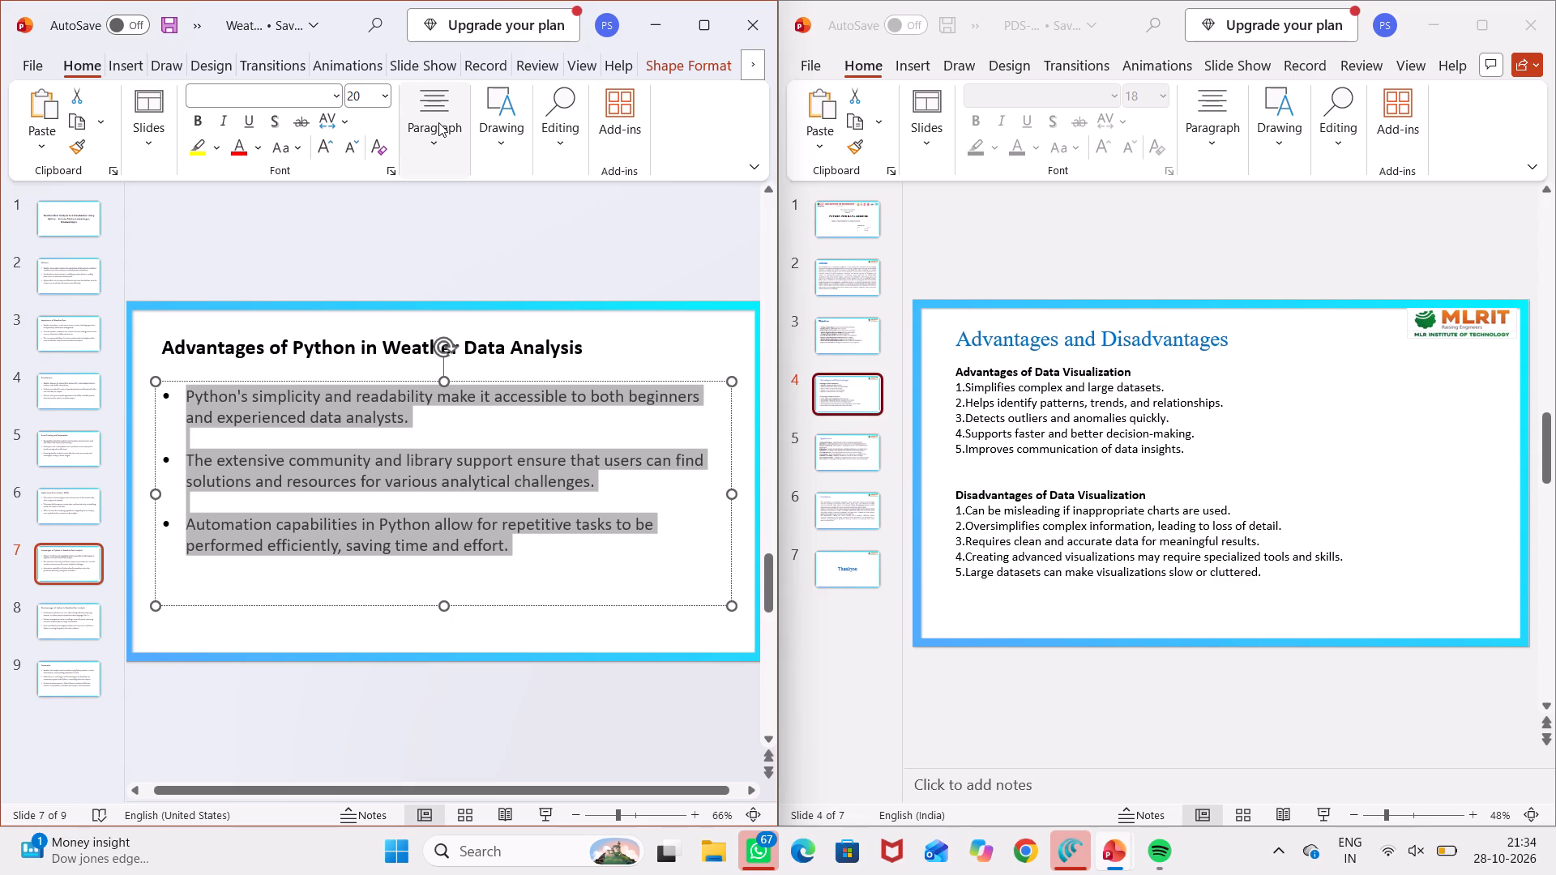
pyautogui.click(707, 23)
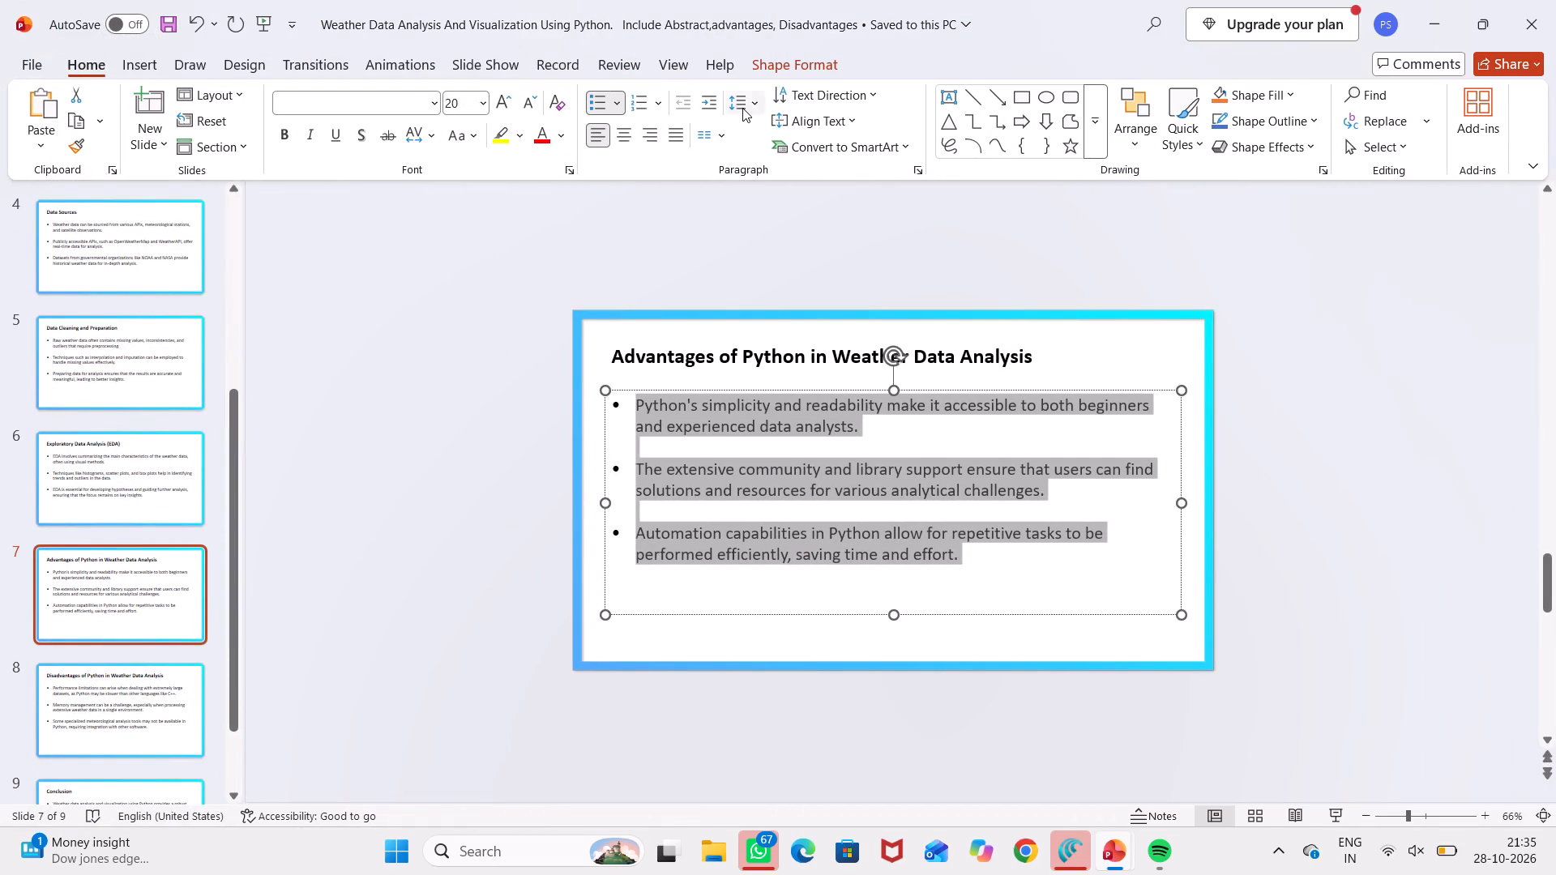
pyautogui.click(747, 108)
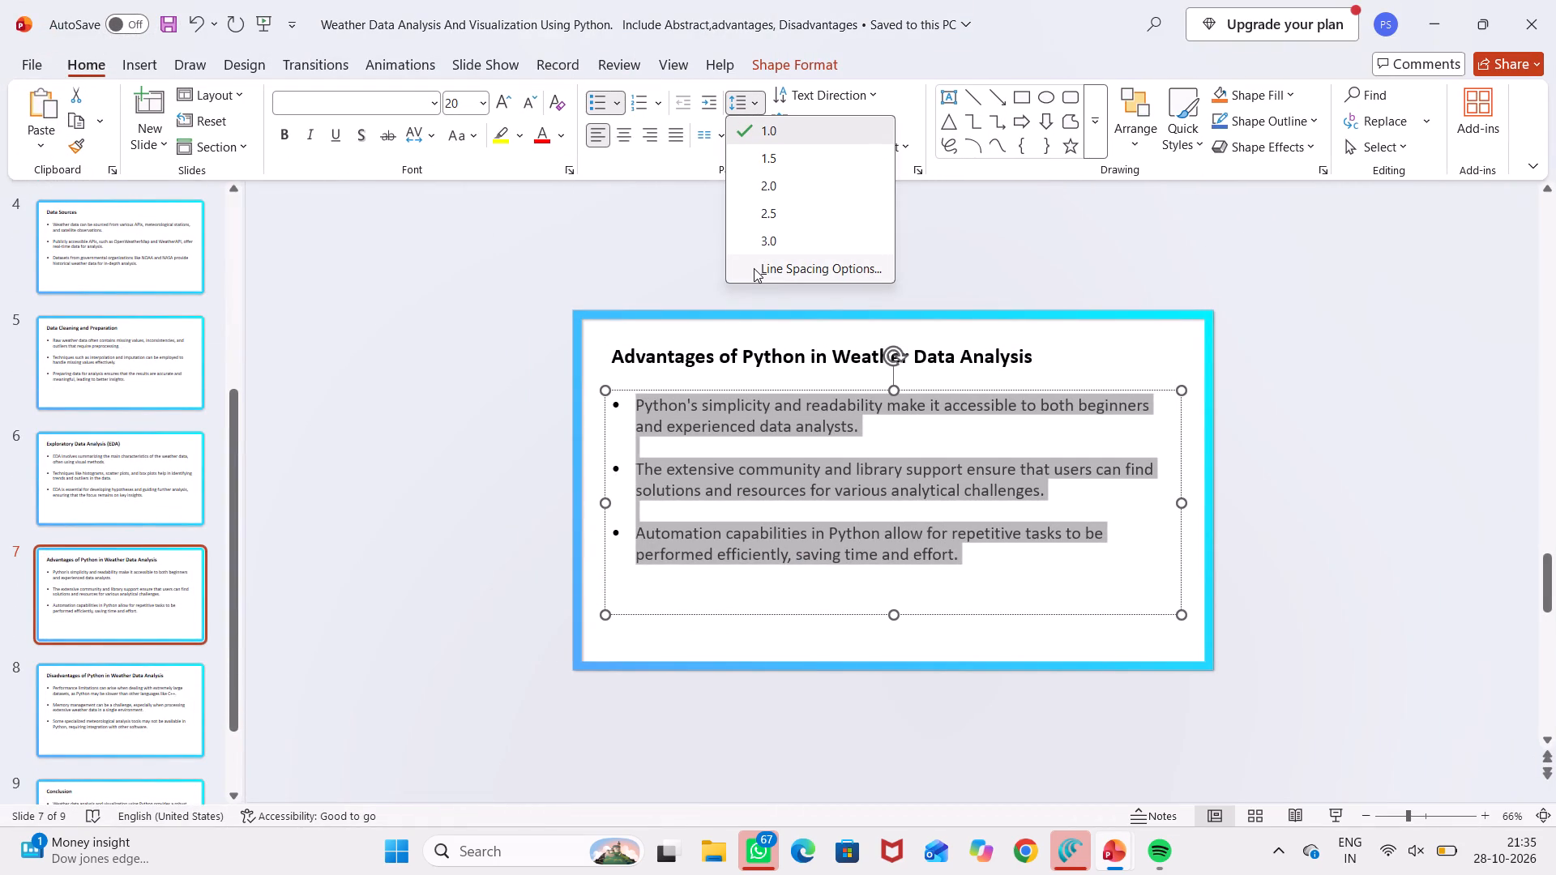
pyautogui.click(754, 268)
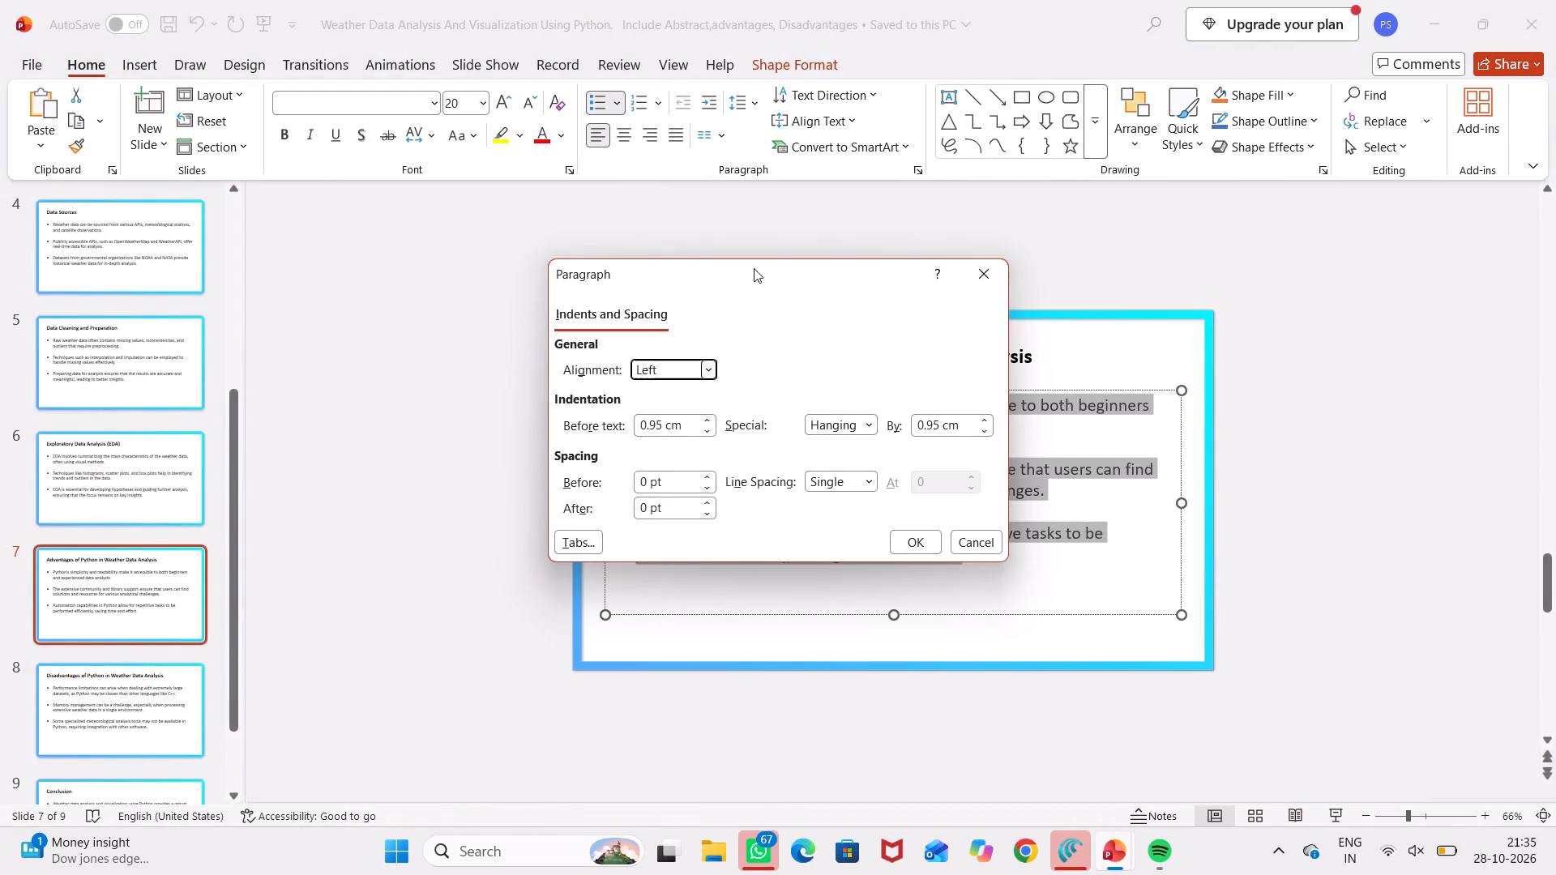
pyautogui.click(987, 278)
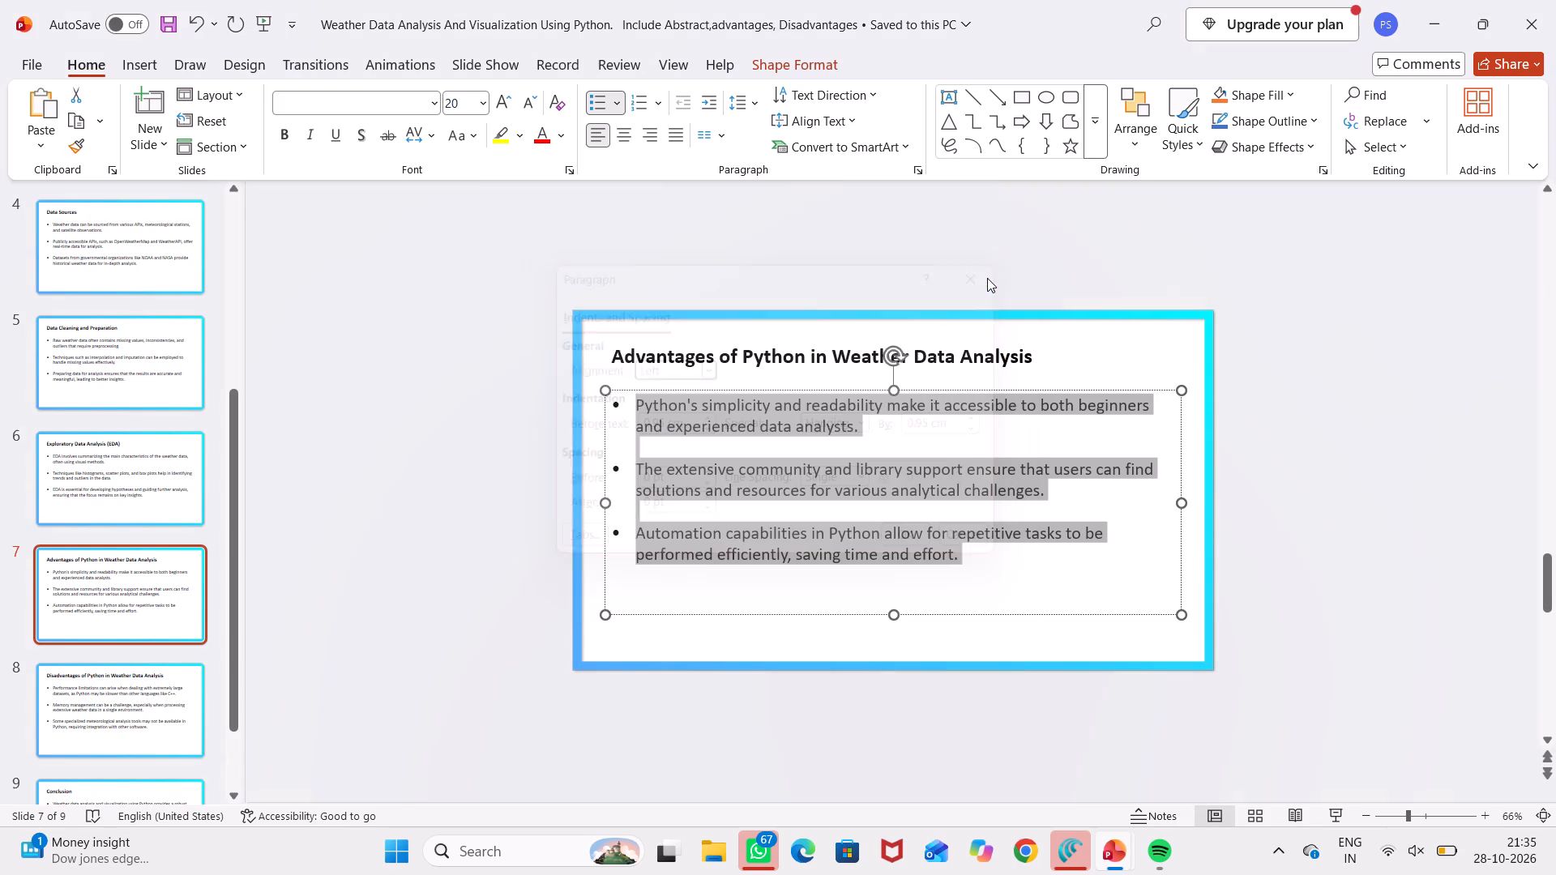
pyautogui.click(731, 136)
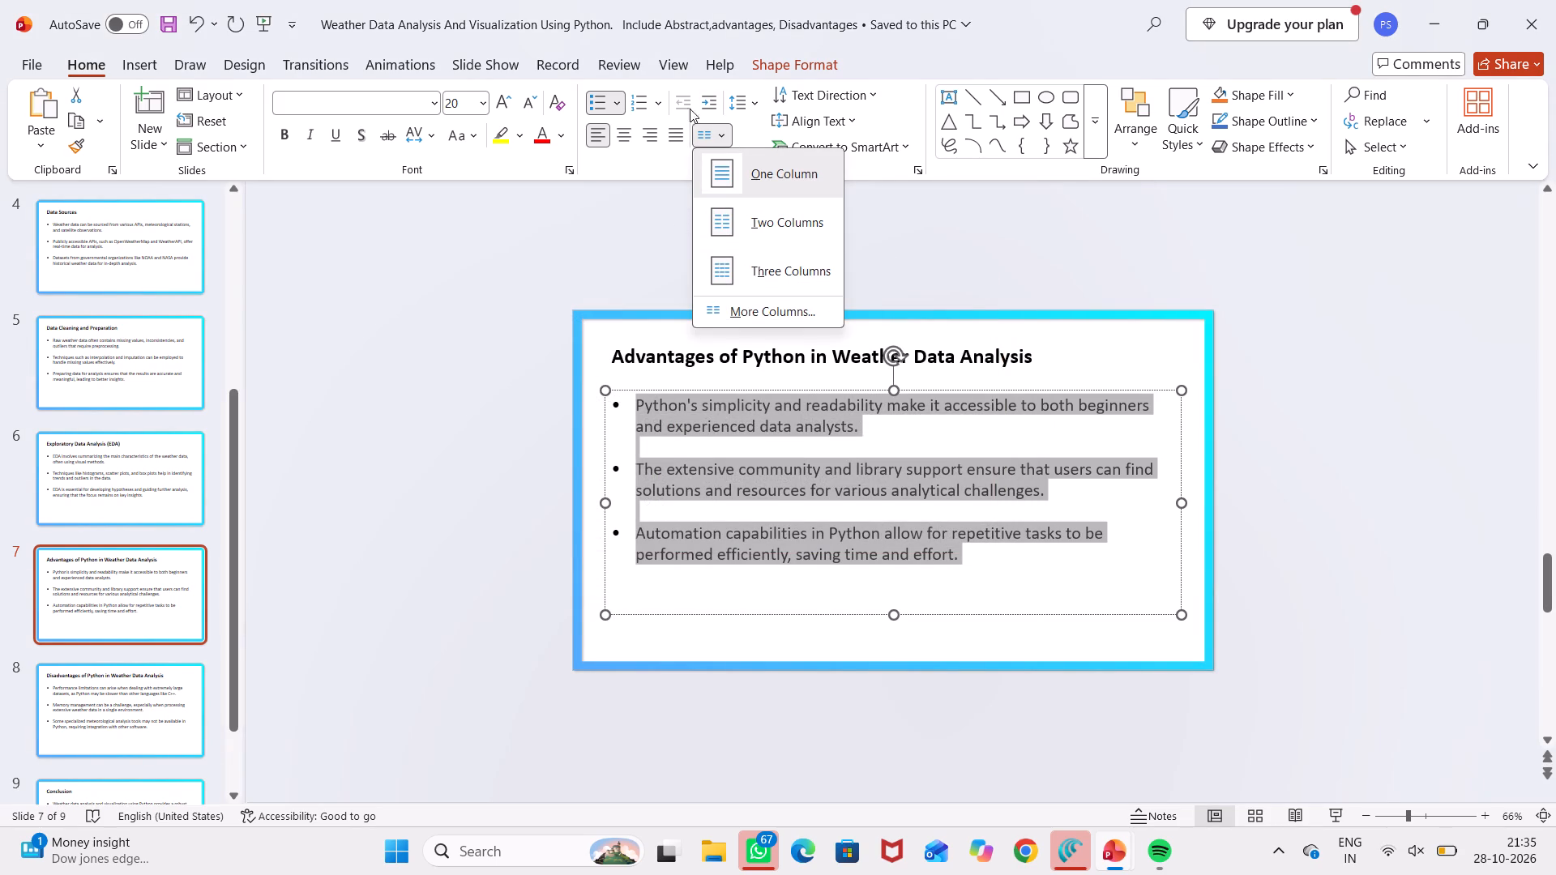
# Convert the selected advantages bullet points to a numbered list in the 1. 2. 3. style.
pyautogui.click(654, 108)
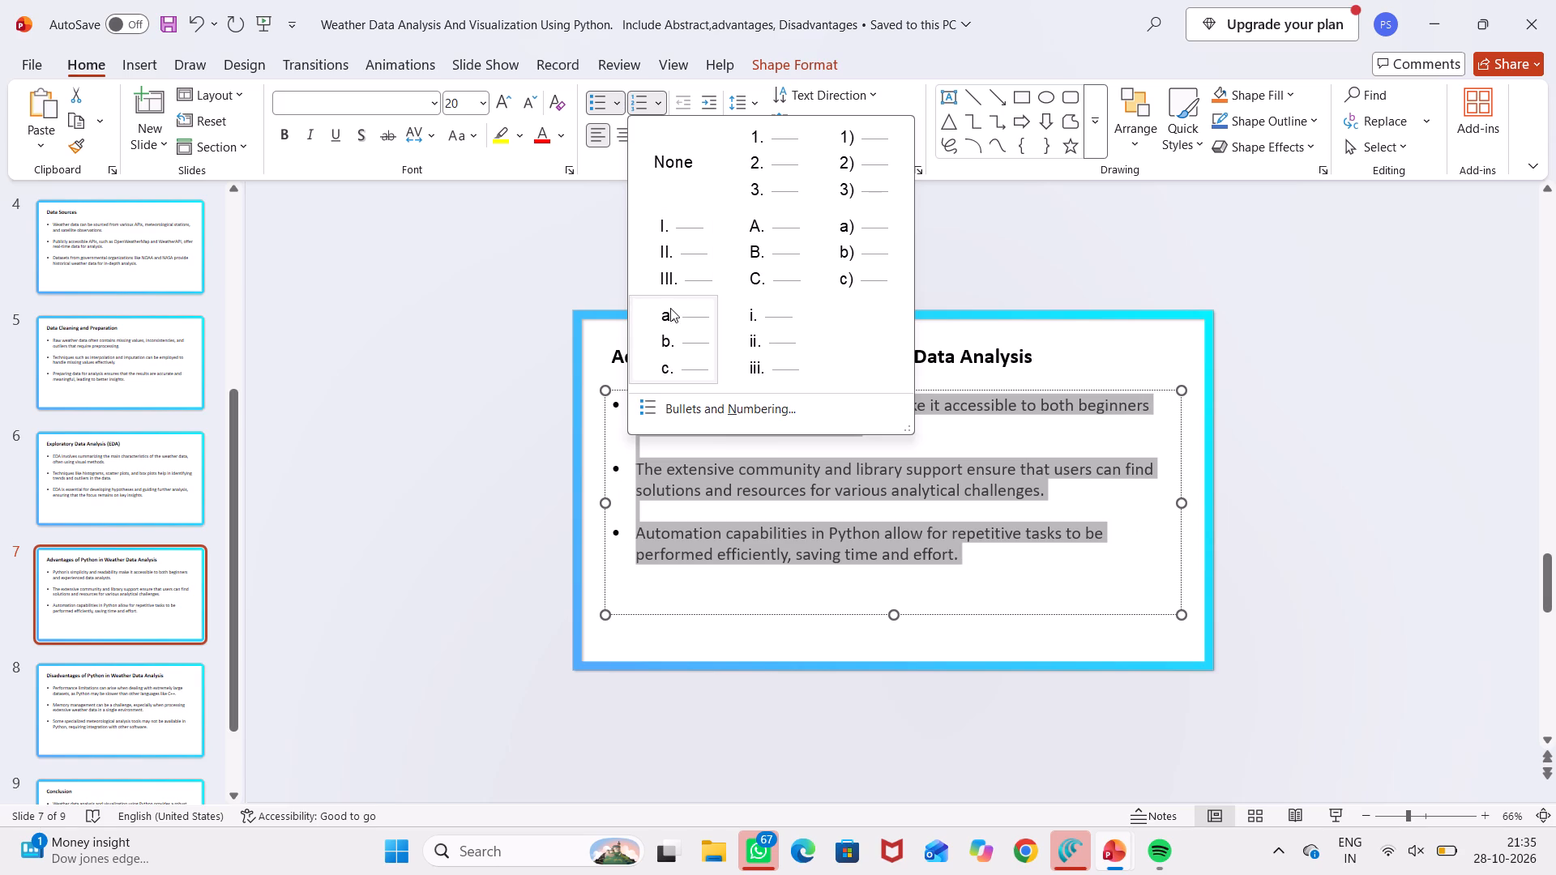
pyautogui.click(737, 407)
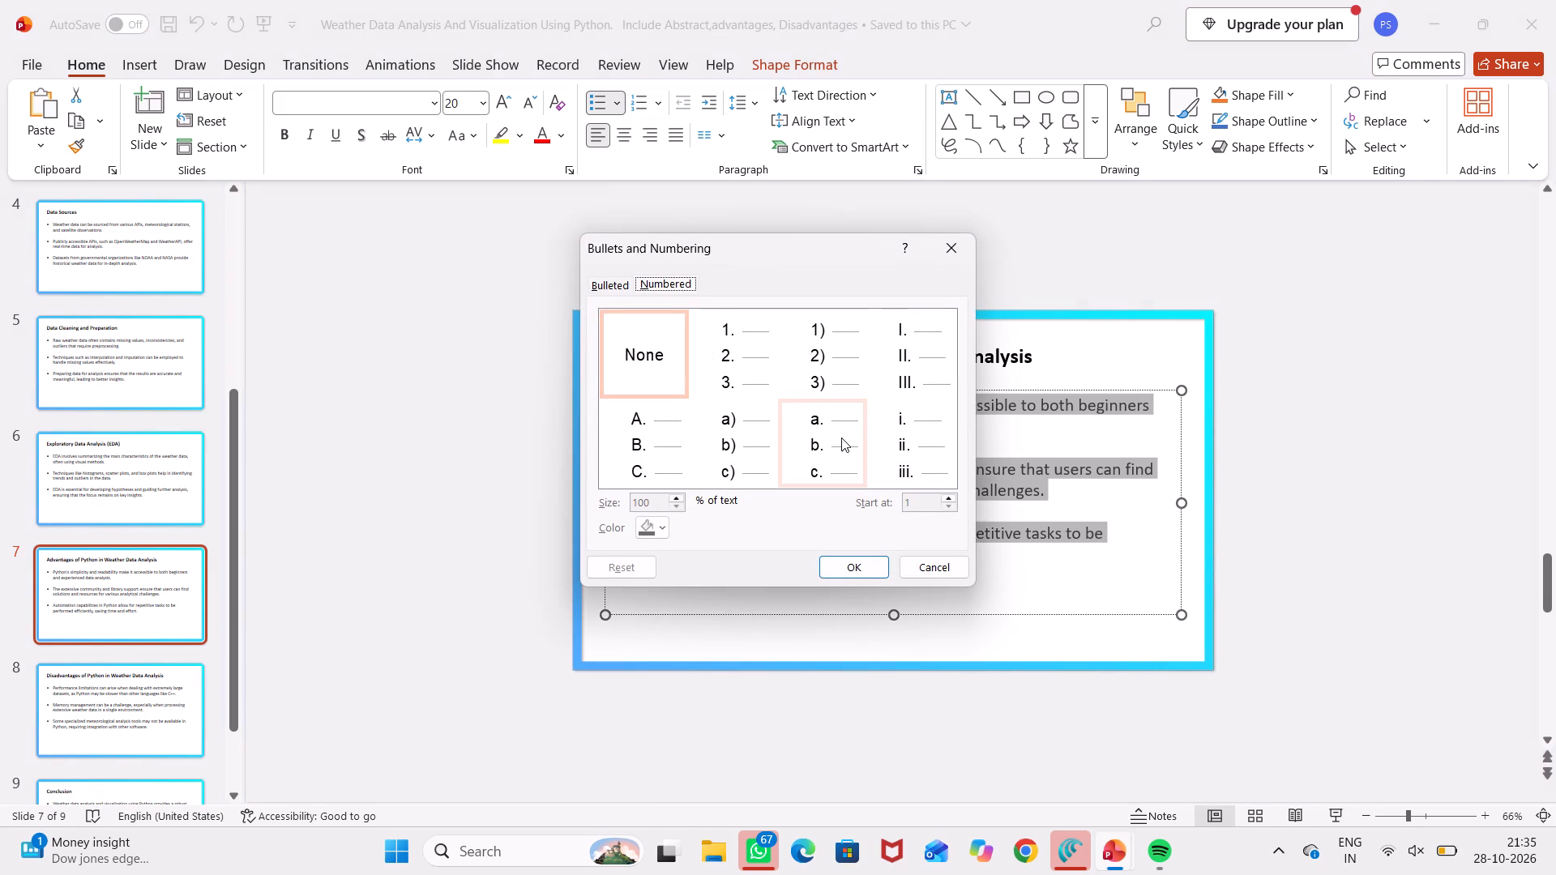
pyautogui.scroll(-1, 841, 437)
pyautogui.click(720, 331)
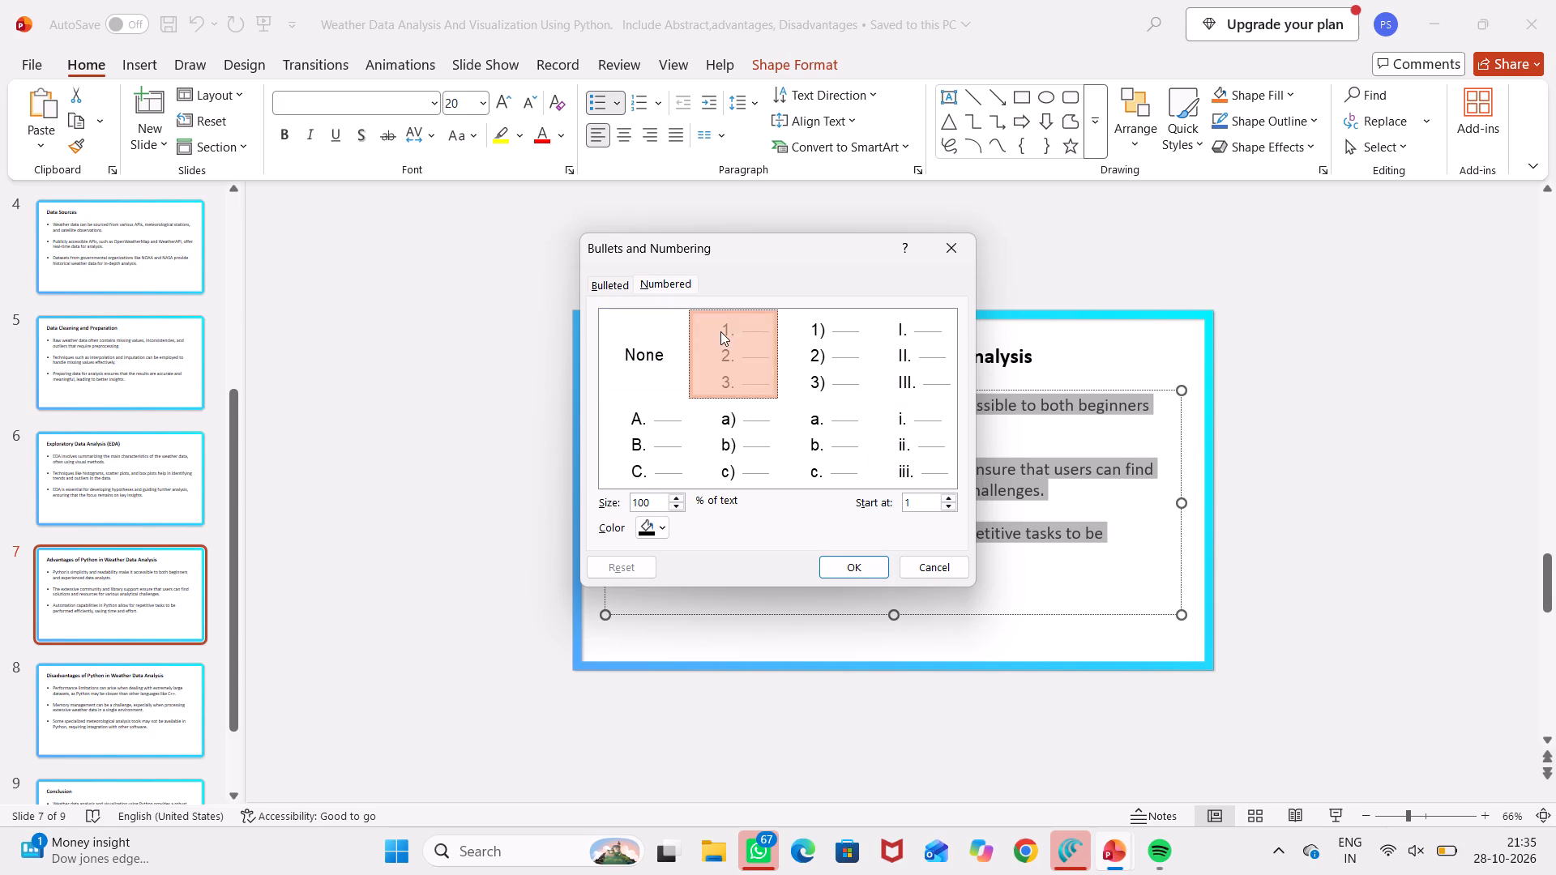
pyautogui.click(863, 571)
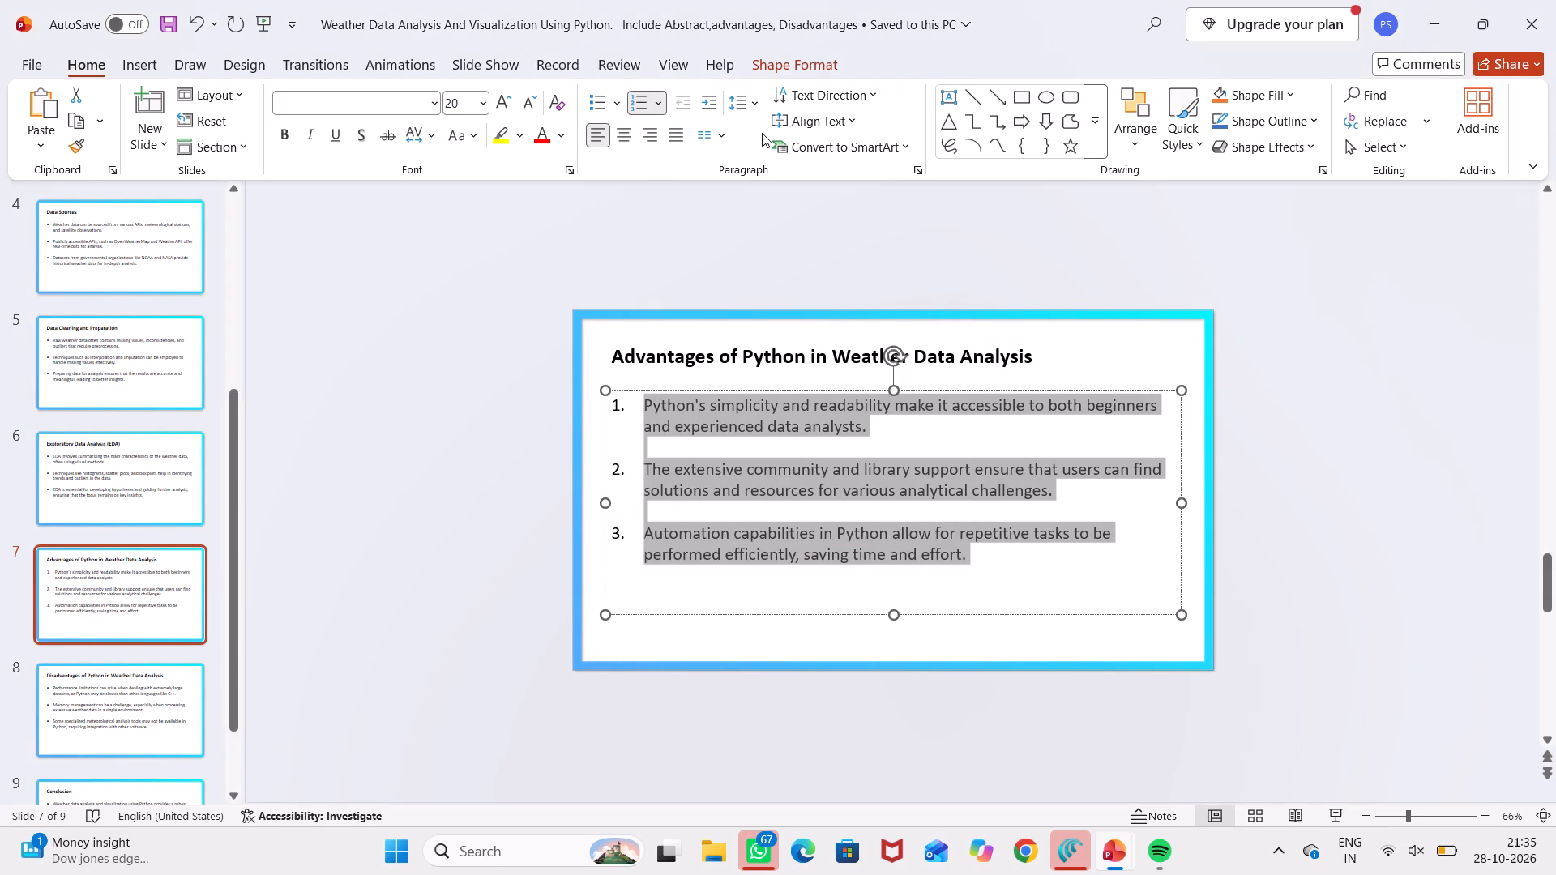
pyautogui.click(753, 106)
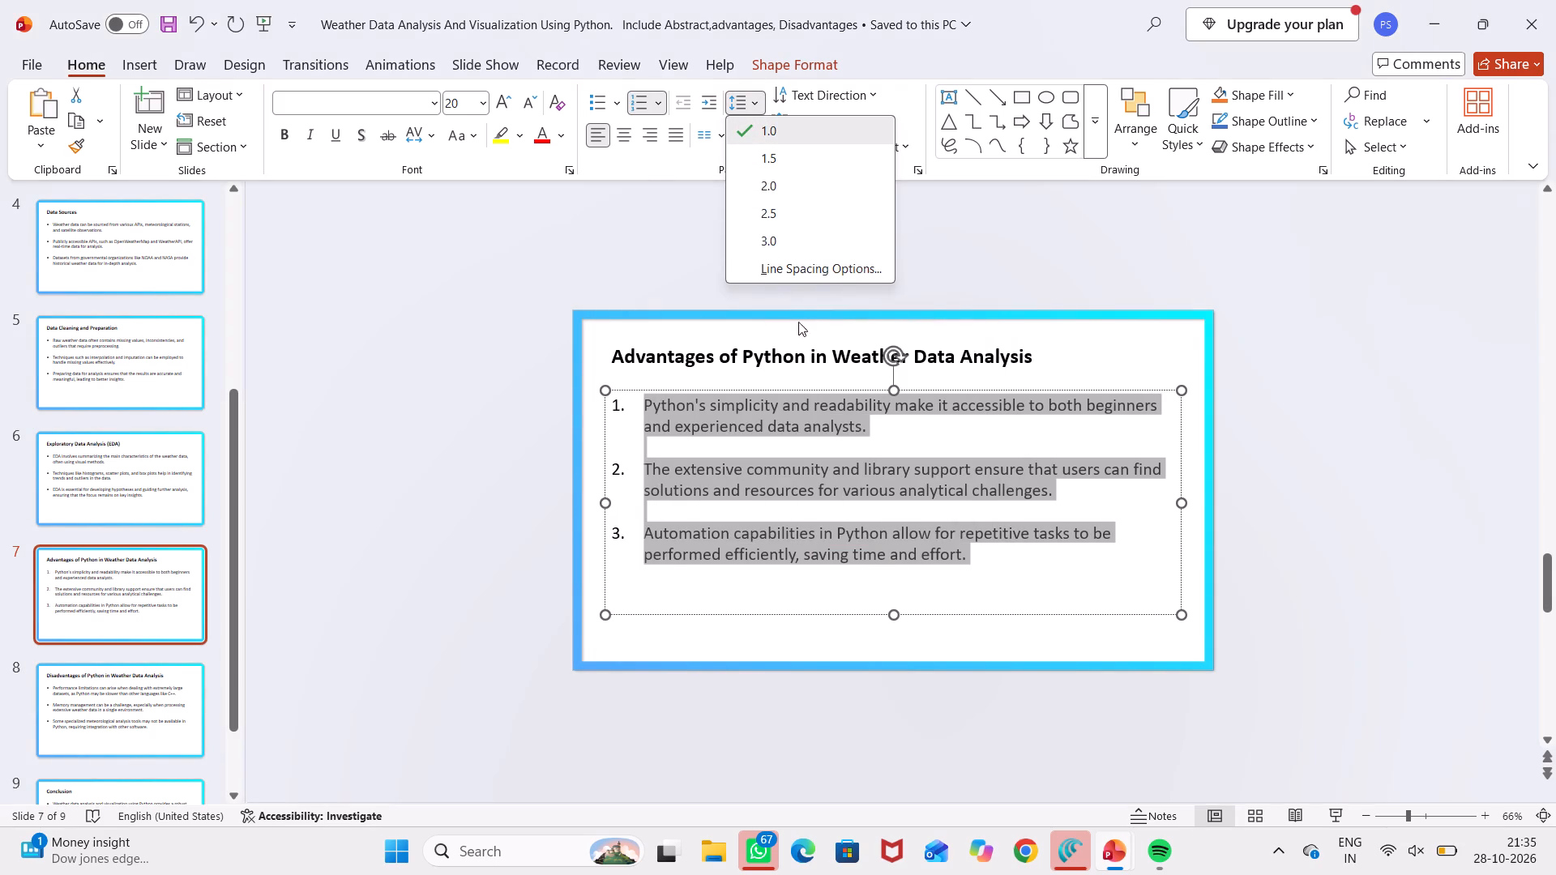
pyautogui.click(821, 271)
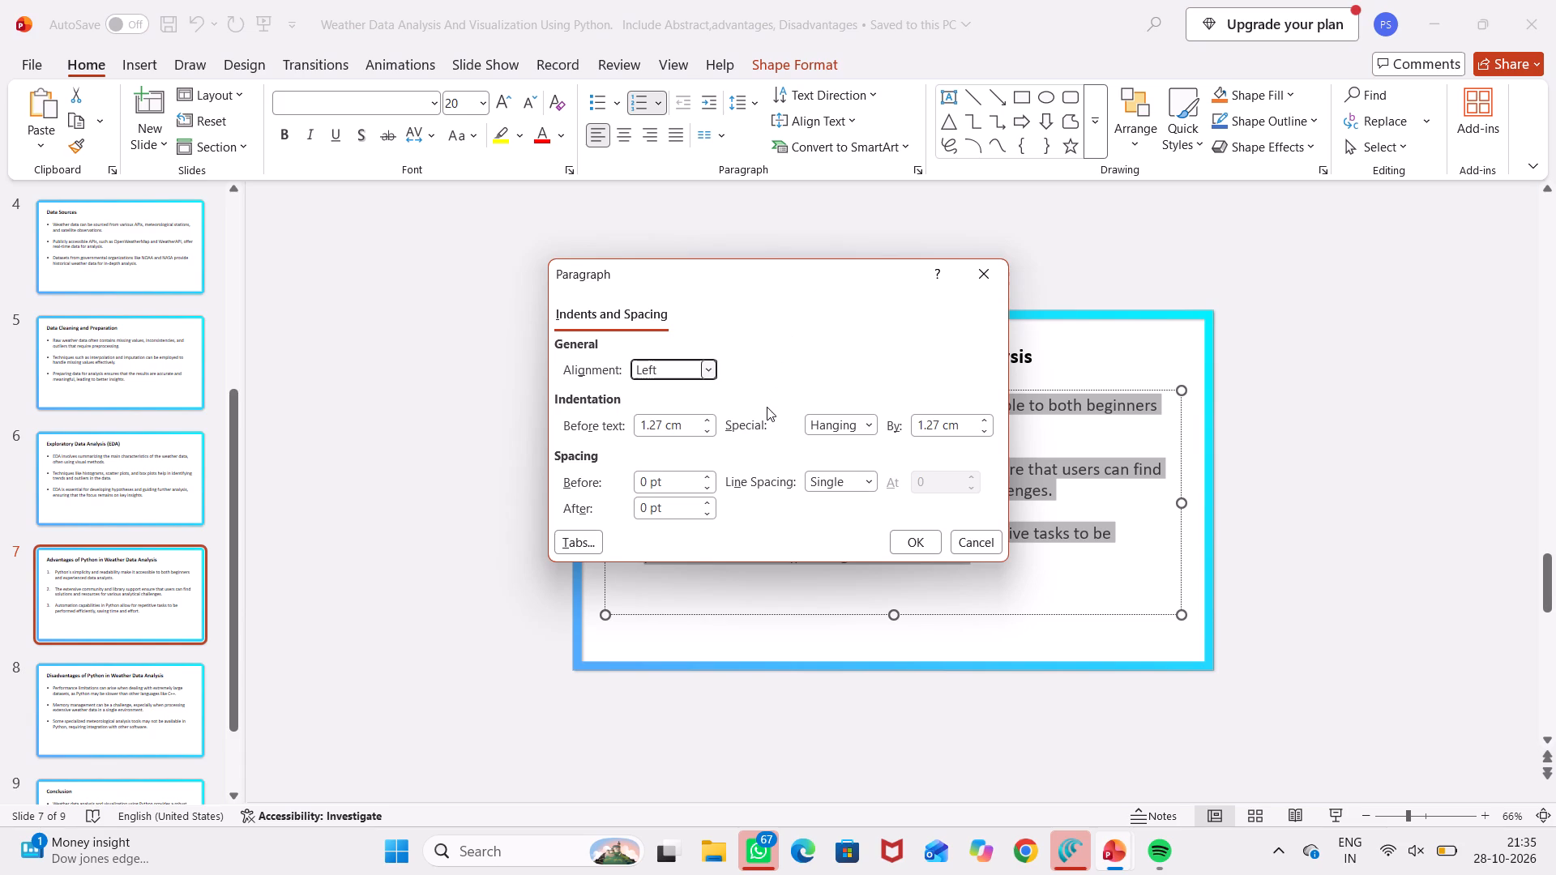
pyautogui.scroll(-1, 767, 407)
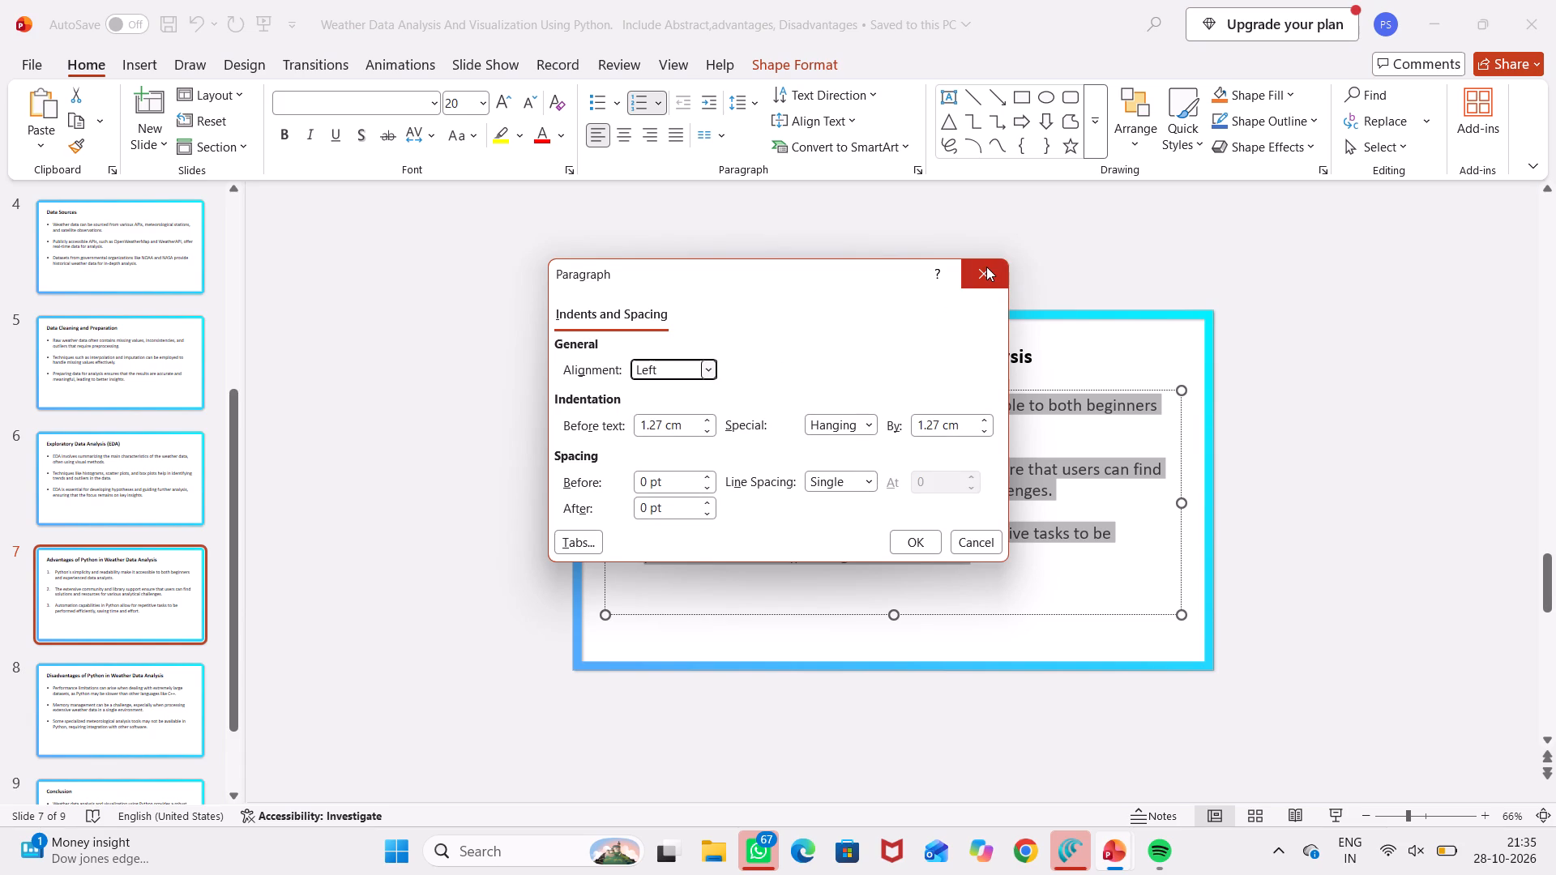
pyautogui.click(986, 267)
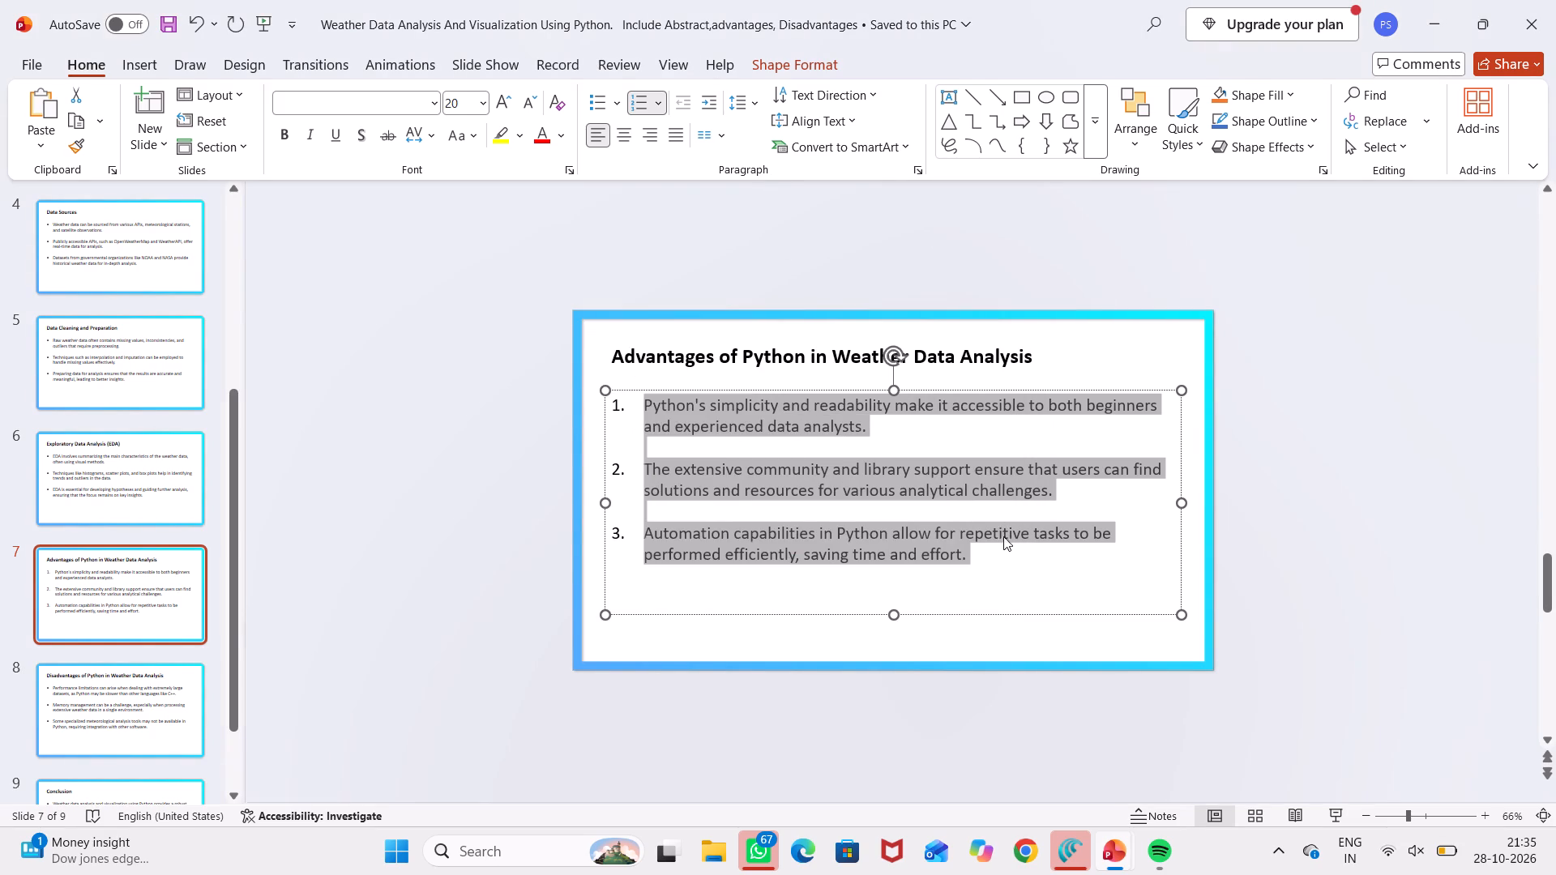
# Undo the numbered-list formatting on the Advantages of Python in Weather Data Analysis slide.
pyautogui.click(990, 561)
pyautogui.moveTo(990, 561); pyautogui.dragTo(672, 376)
pyautogui.moveTo(672, 376); pyautogui.dragTo(657, 375)
pyautogui.hotkey('ctrl', 'z')
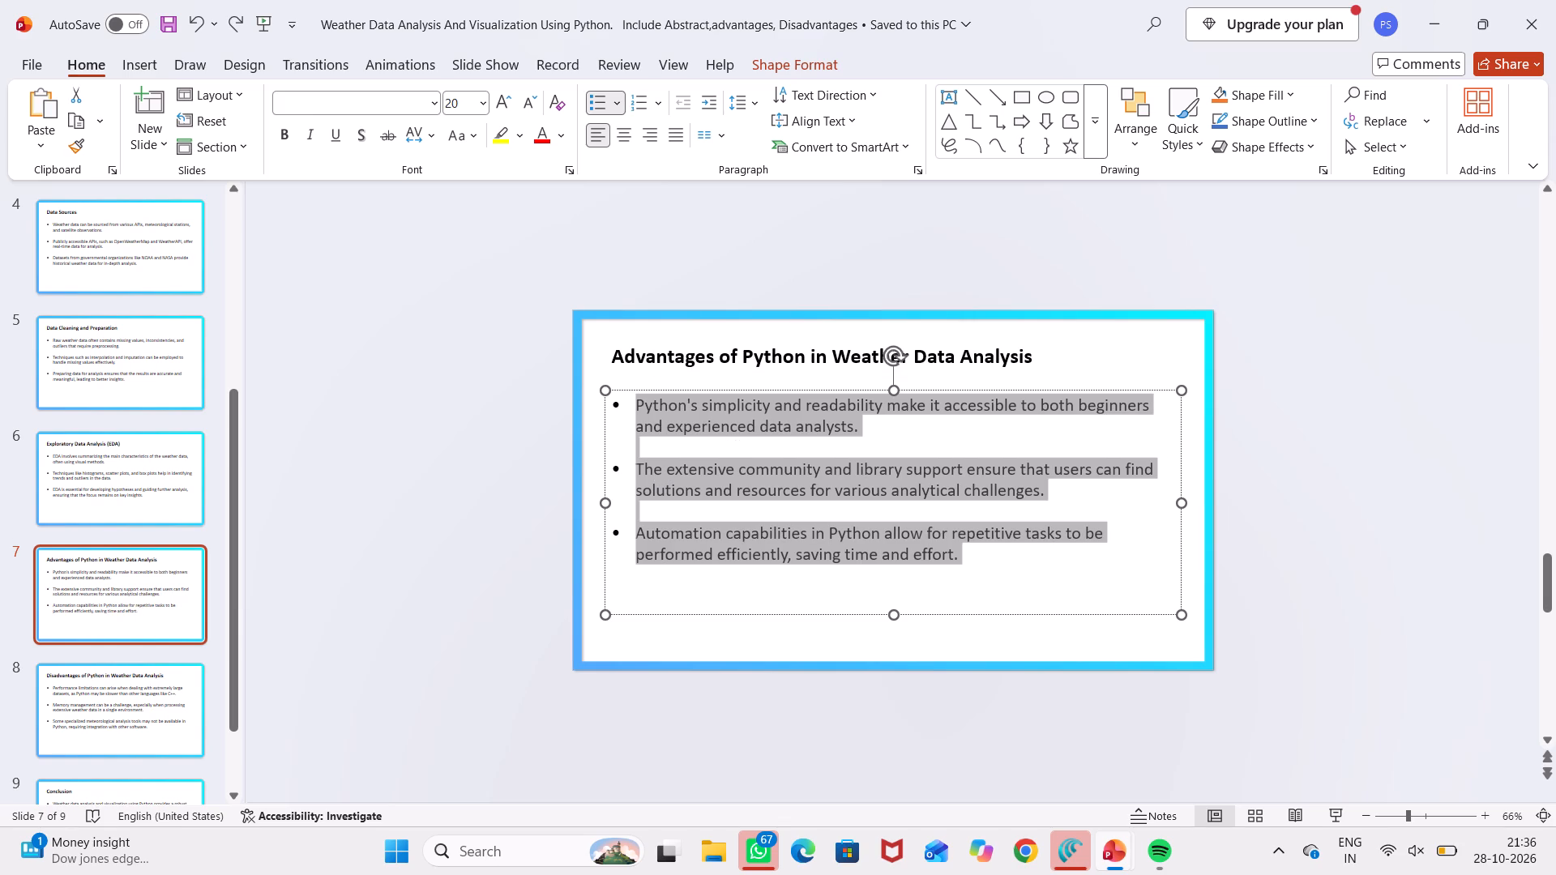
# Delete the Exploratory Data Analysis (EDA) slide, located between Data Cleaning and Preparation and the Advantages slide.
pyautogui.click(108, 706)
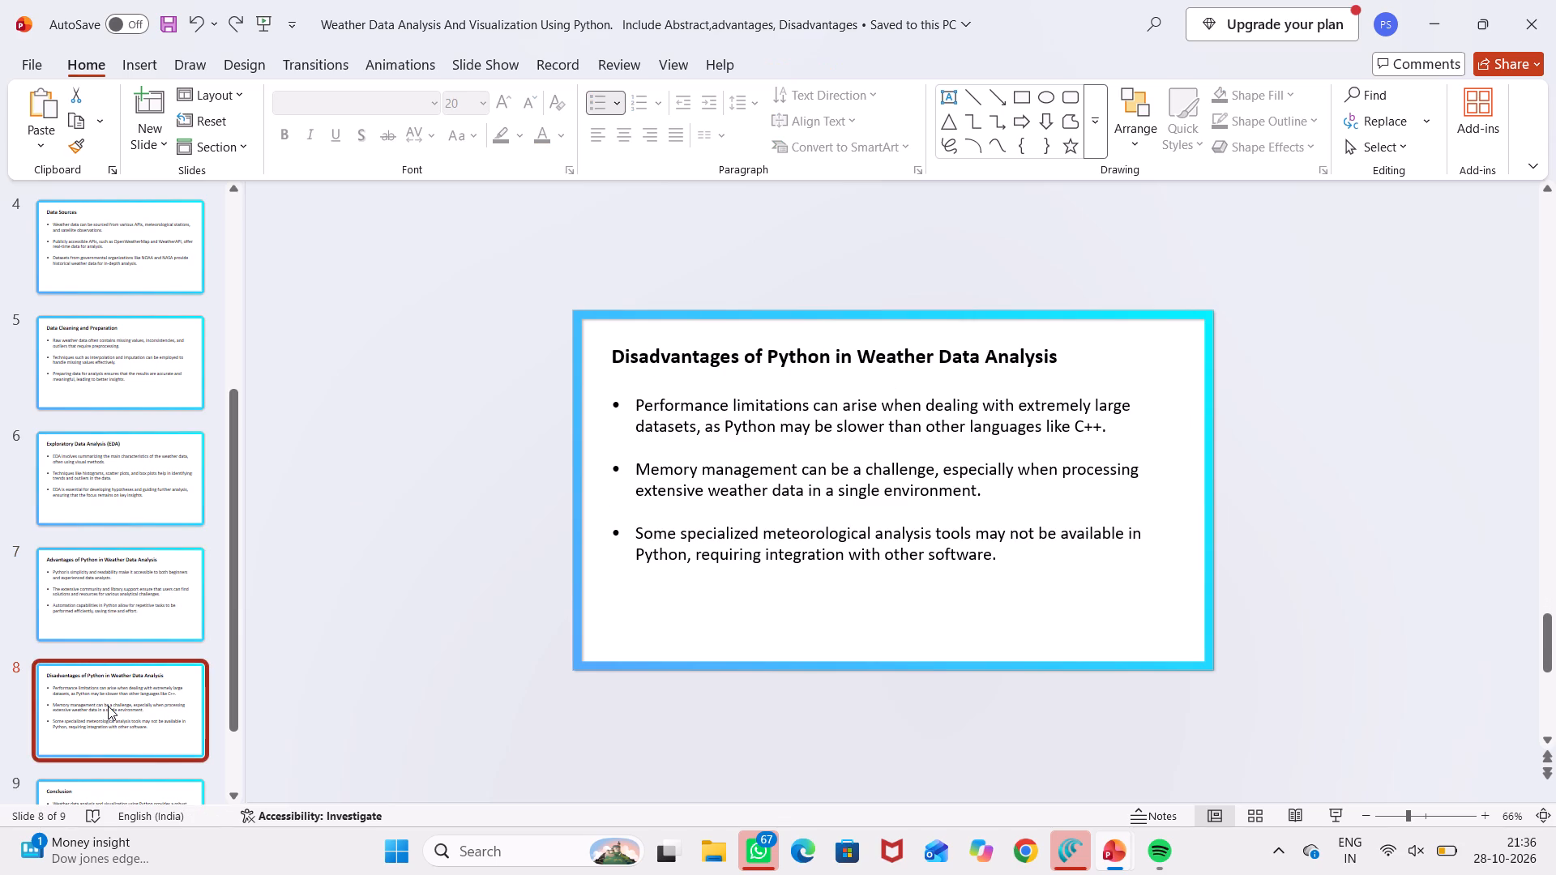
pyautogui.click(98, 452)
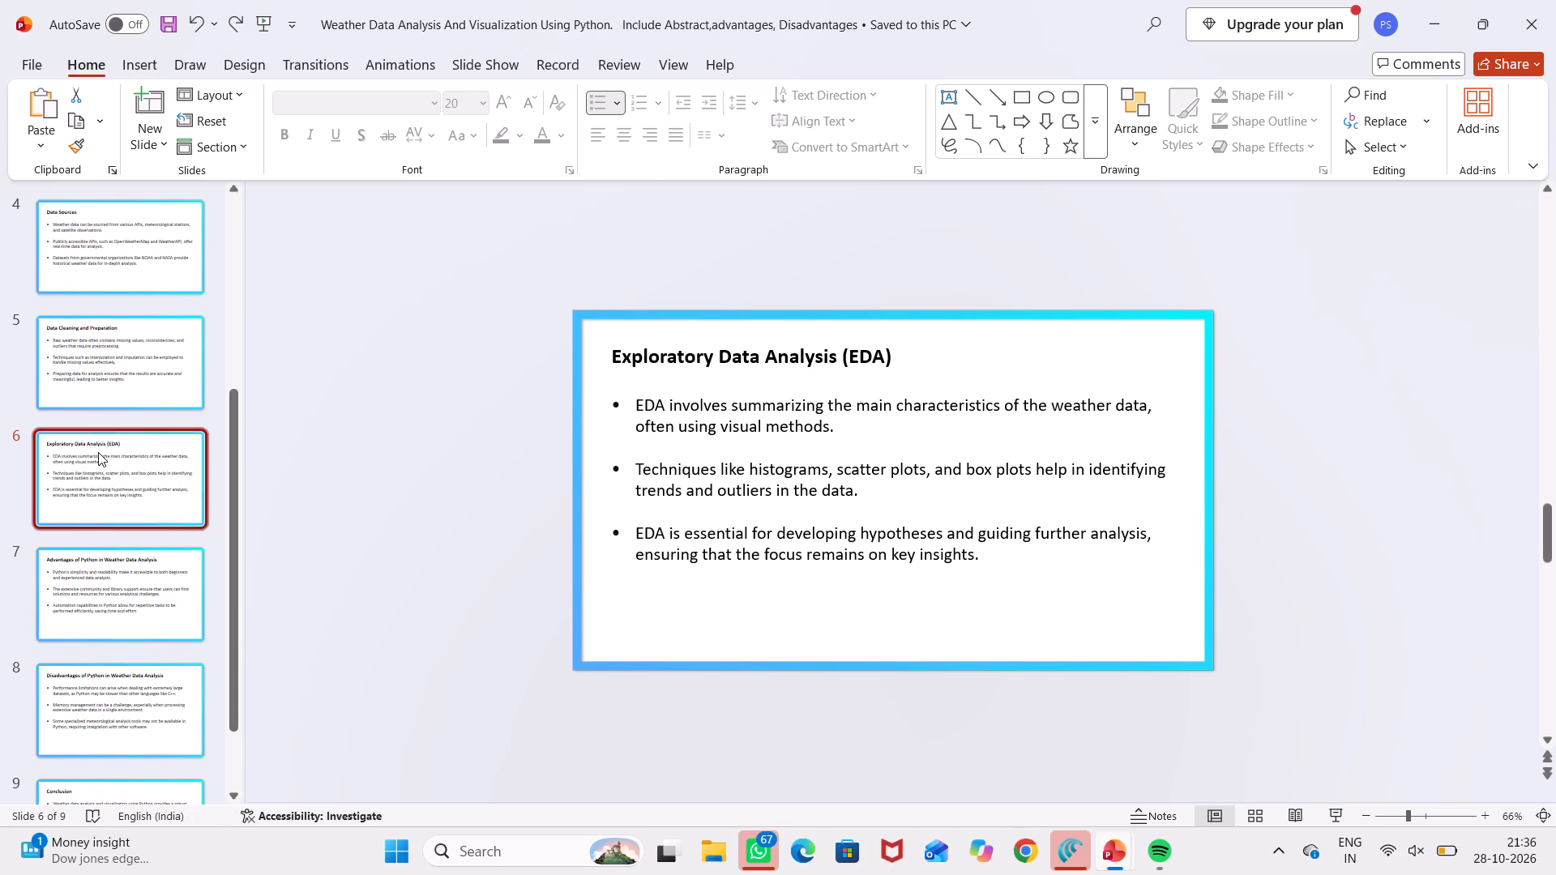
pyautogui.press('Delete')
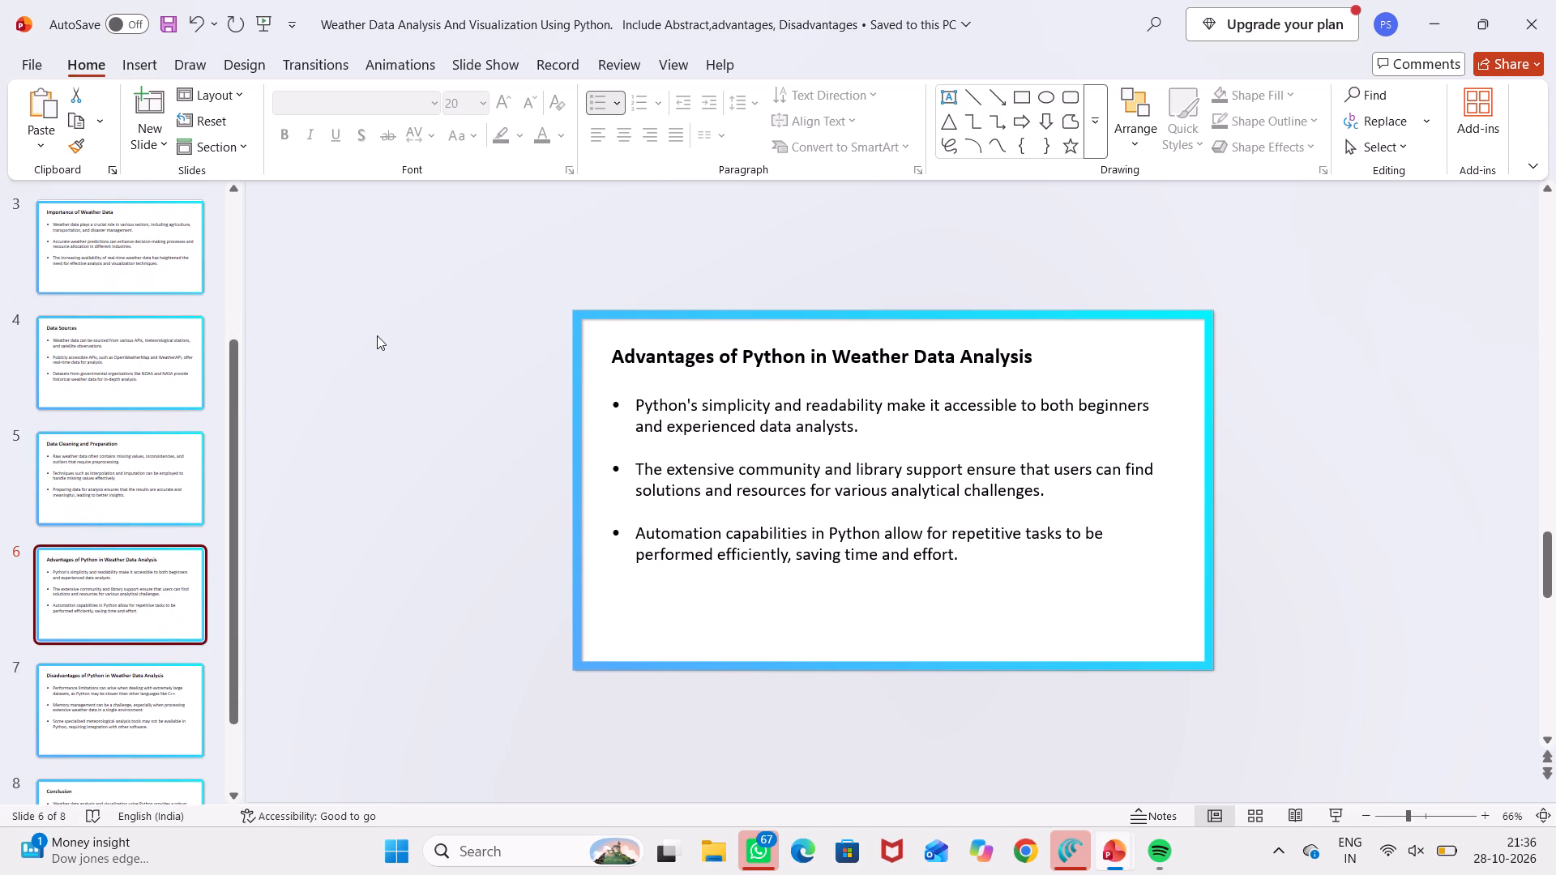
# Move the Disadvantages of Python in Weather Data Analysis slide to the end of the presentation, after the Conclusion slide.
pyautogui.scroll(-13, 165, 591)
pyautogui.keyDown('ctrl'); pyautogui.scroll(-1, 165, 591); pyautogui.keyUp('ctrl')
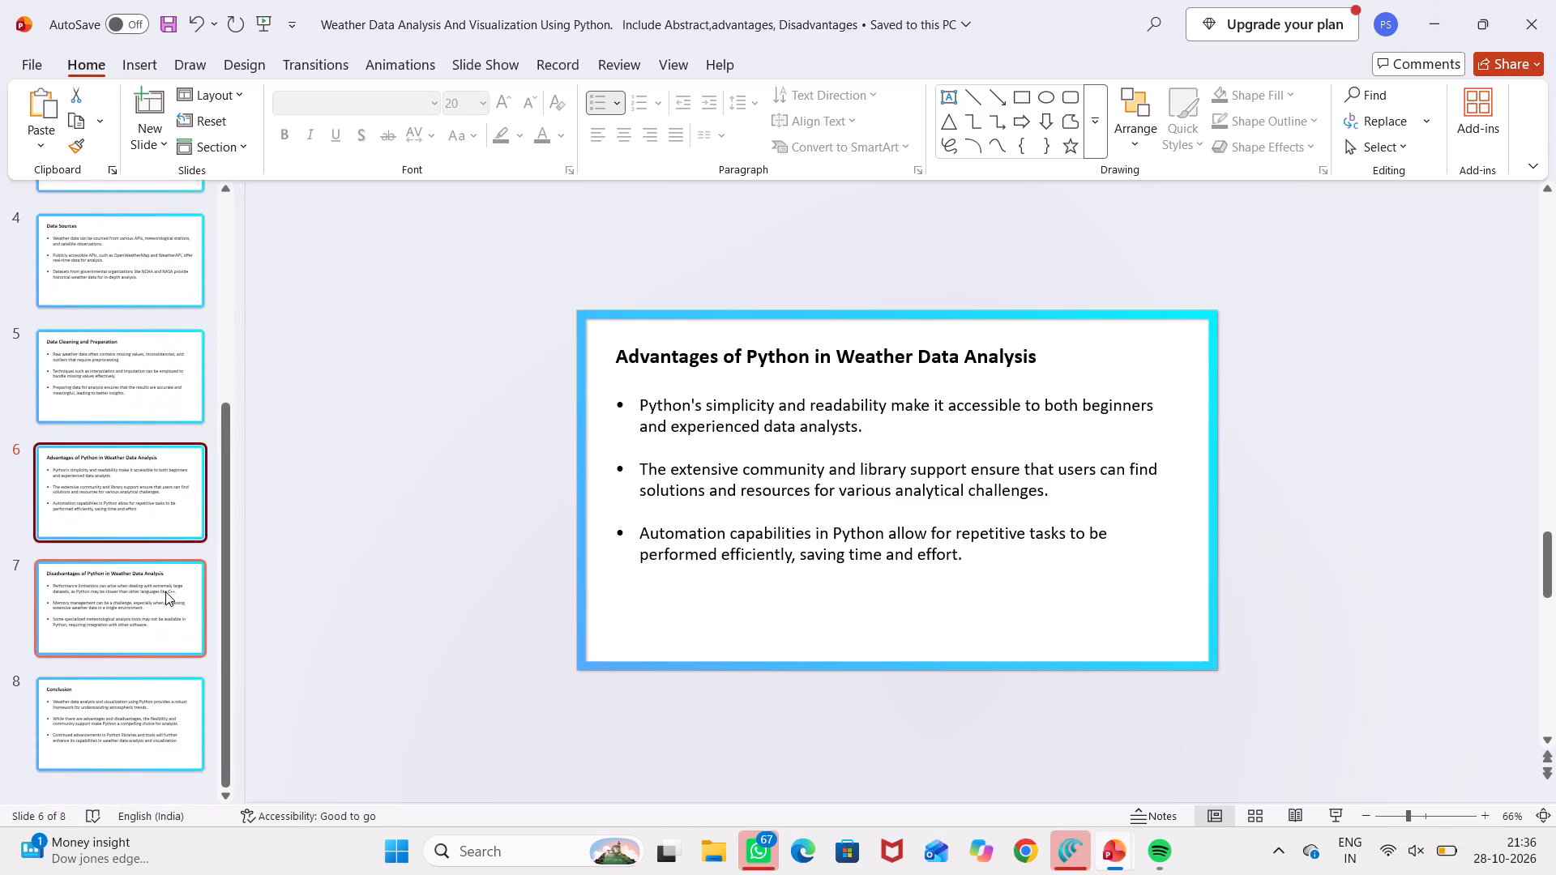
pyautogui.keyDown('ctrl'); pyautogui.scroll(-2, 165, 591); pyautogui.keyUp('ctrl')
pyautogui.click(60, 696)
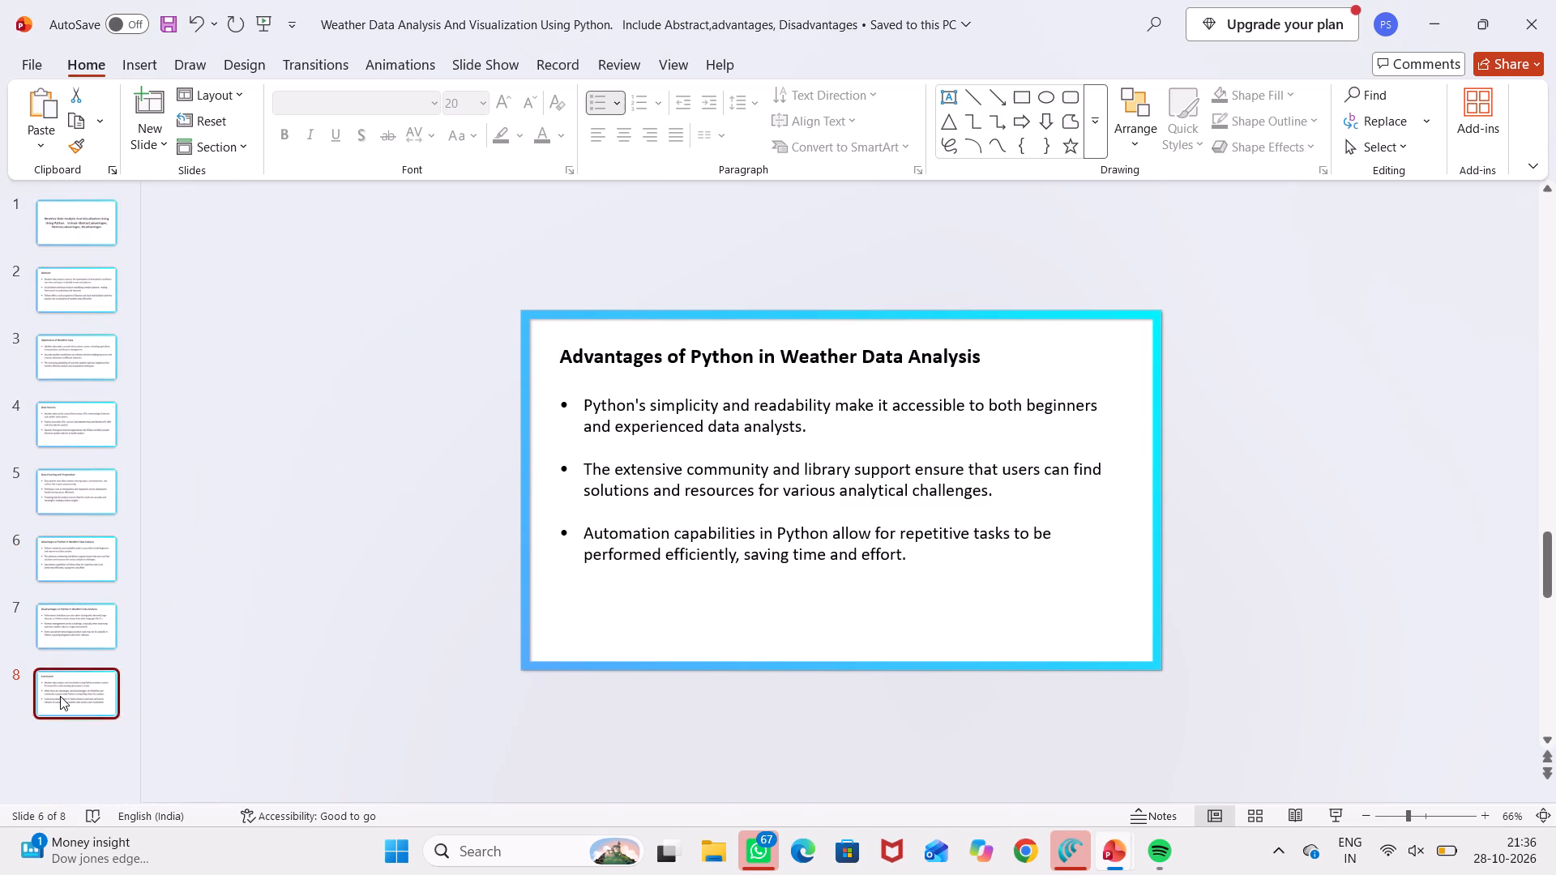
pyautogui.click(80, 636)
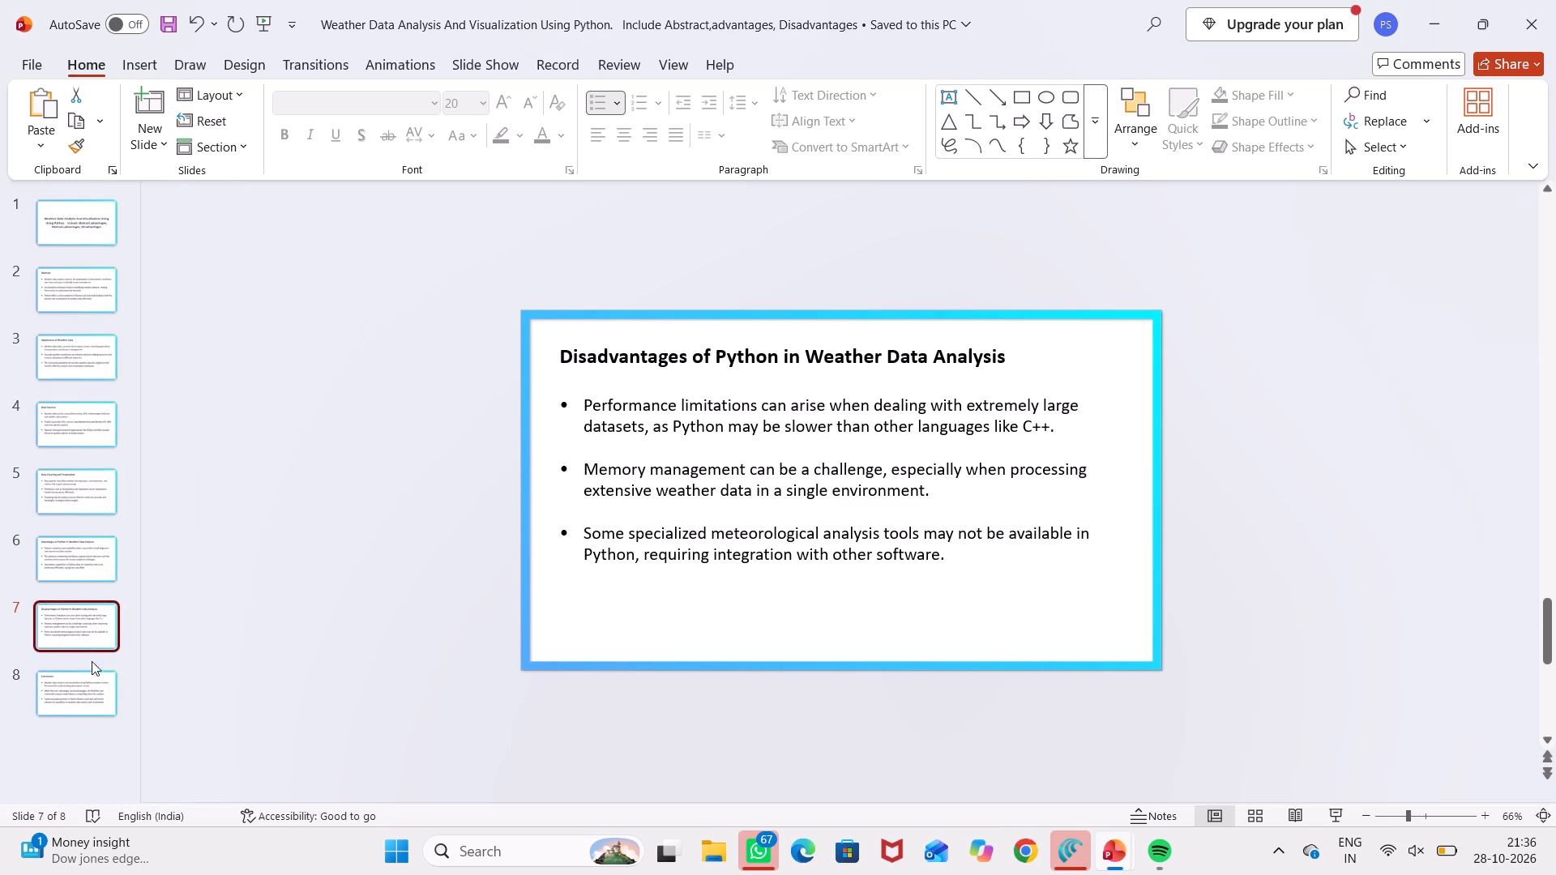
pyautogui.moveTo(85, 619); pyautogui.dragTo(86, 672)
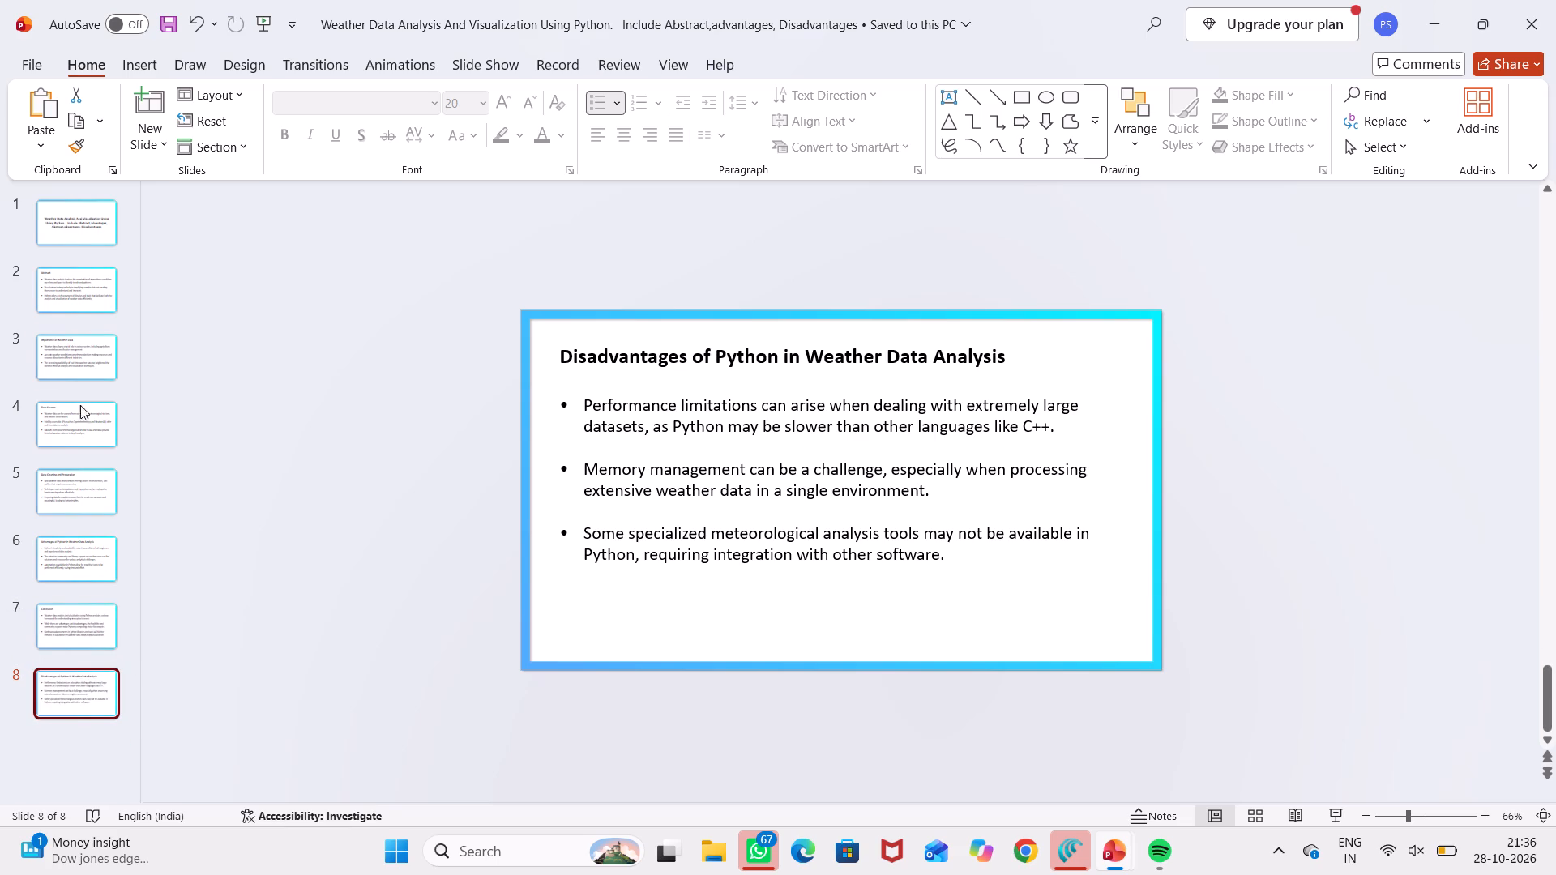
# Open slide 3, Importance of Weather Data.
pyautogui.click(63, 340)
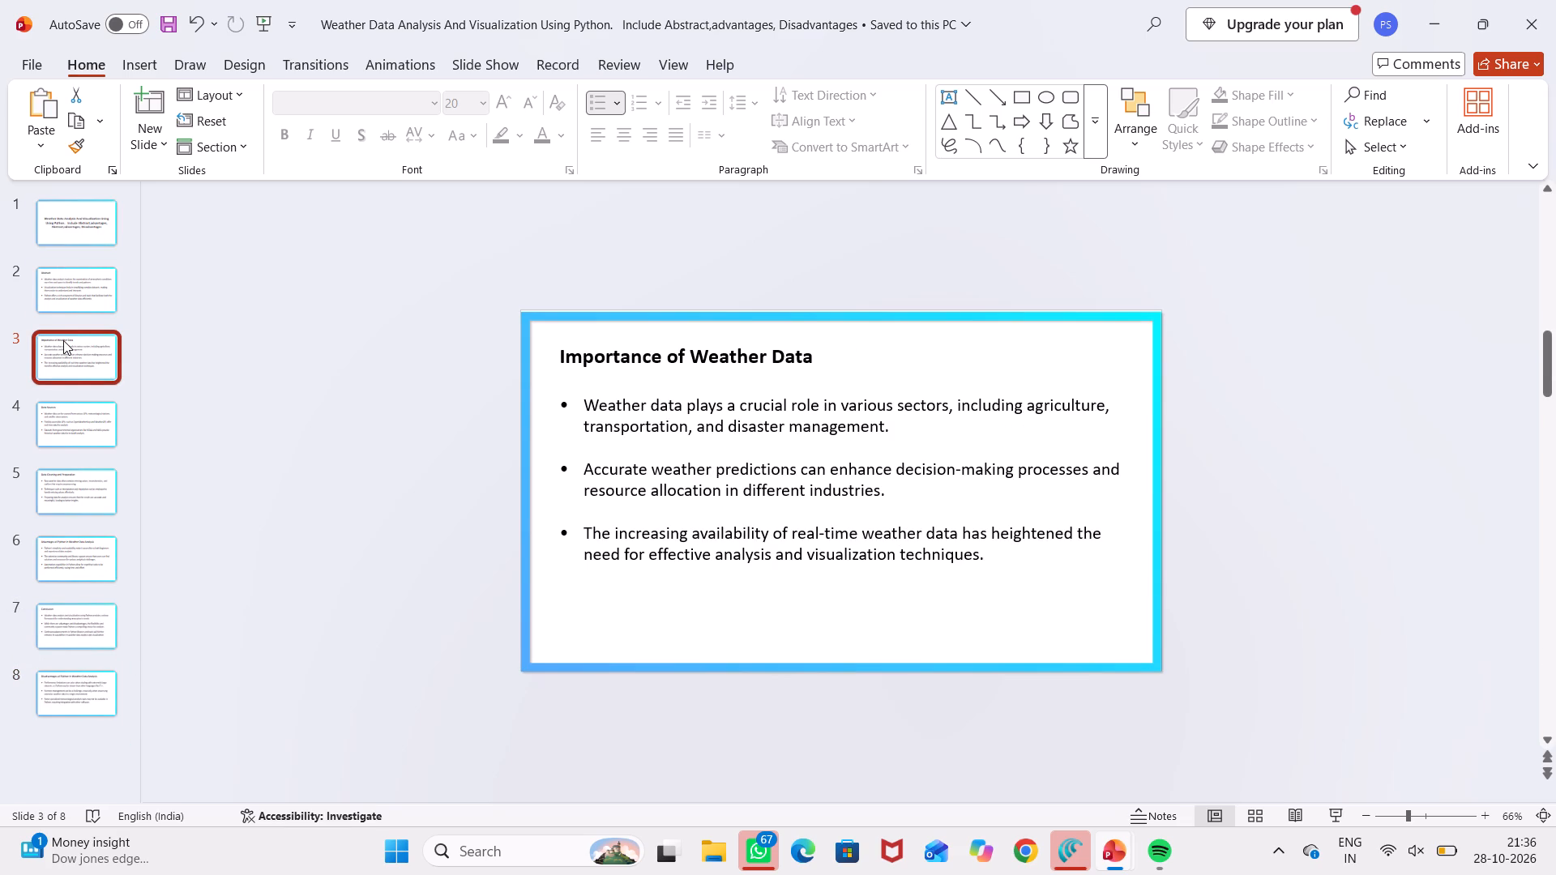
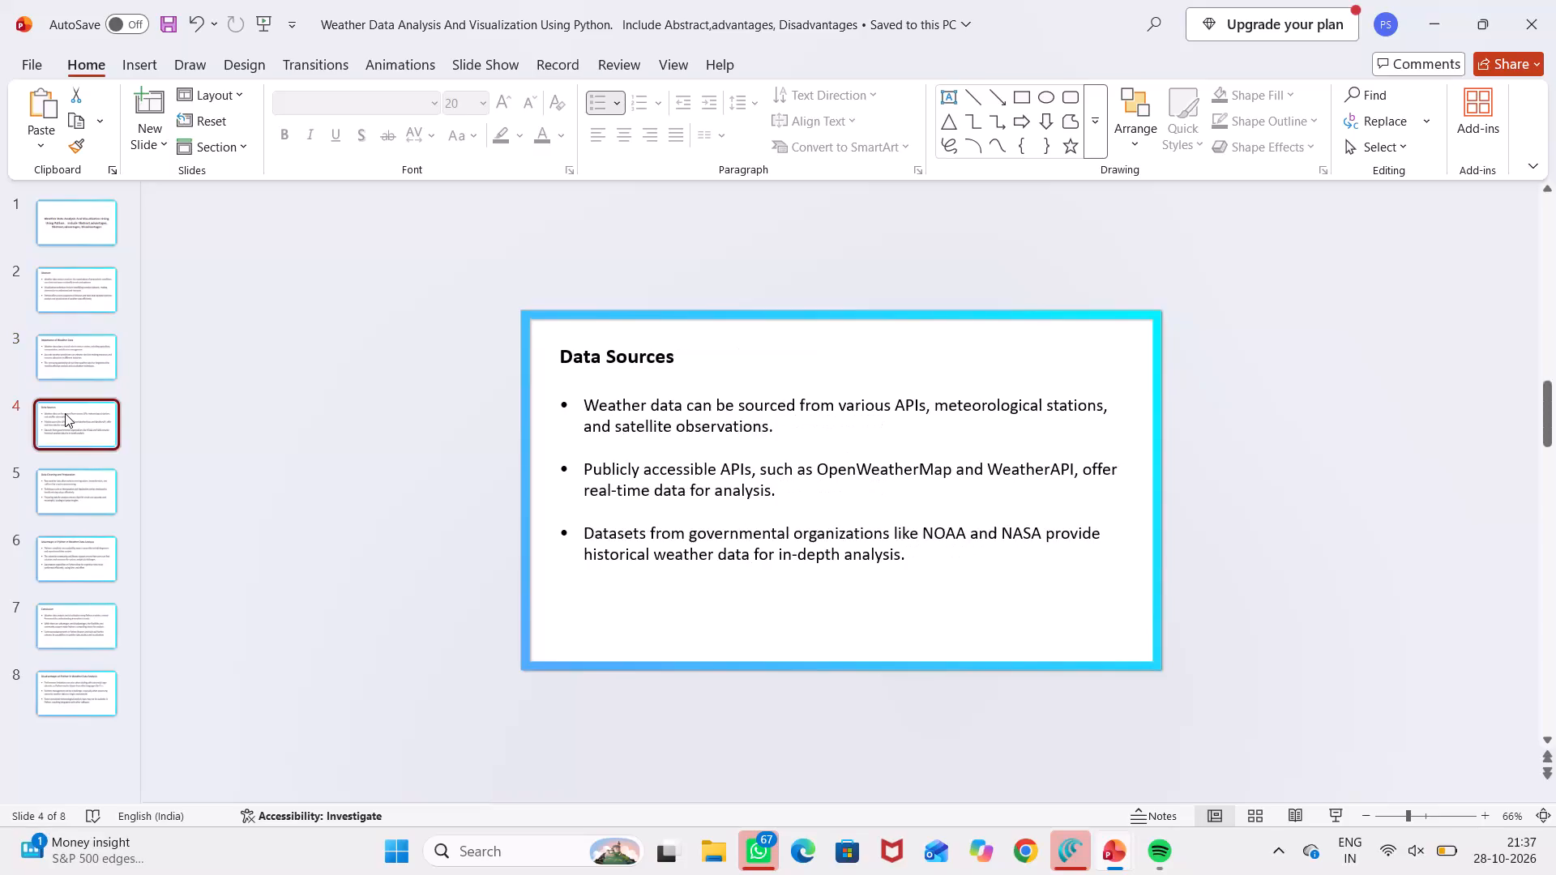
# Review the content slides from Abstract through Conclusion to decide which ones to keep.
pyautogui.click(79, 484)
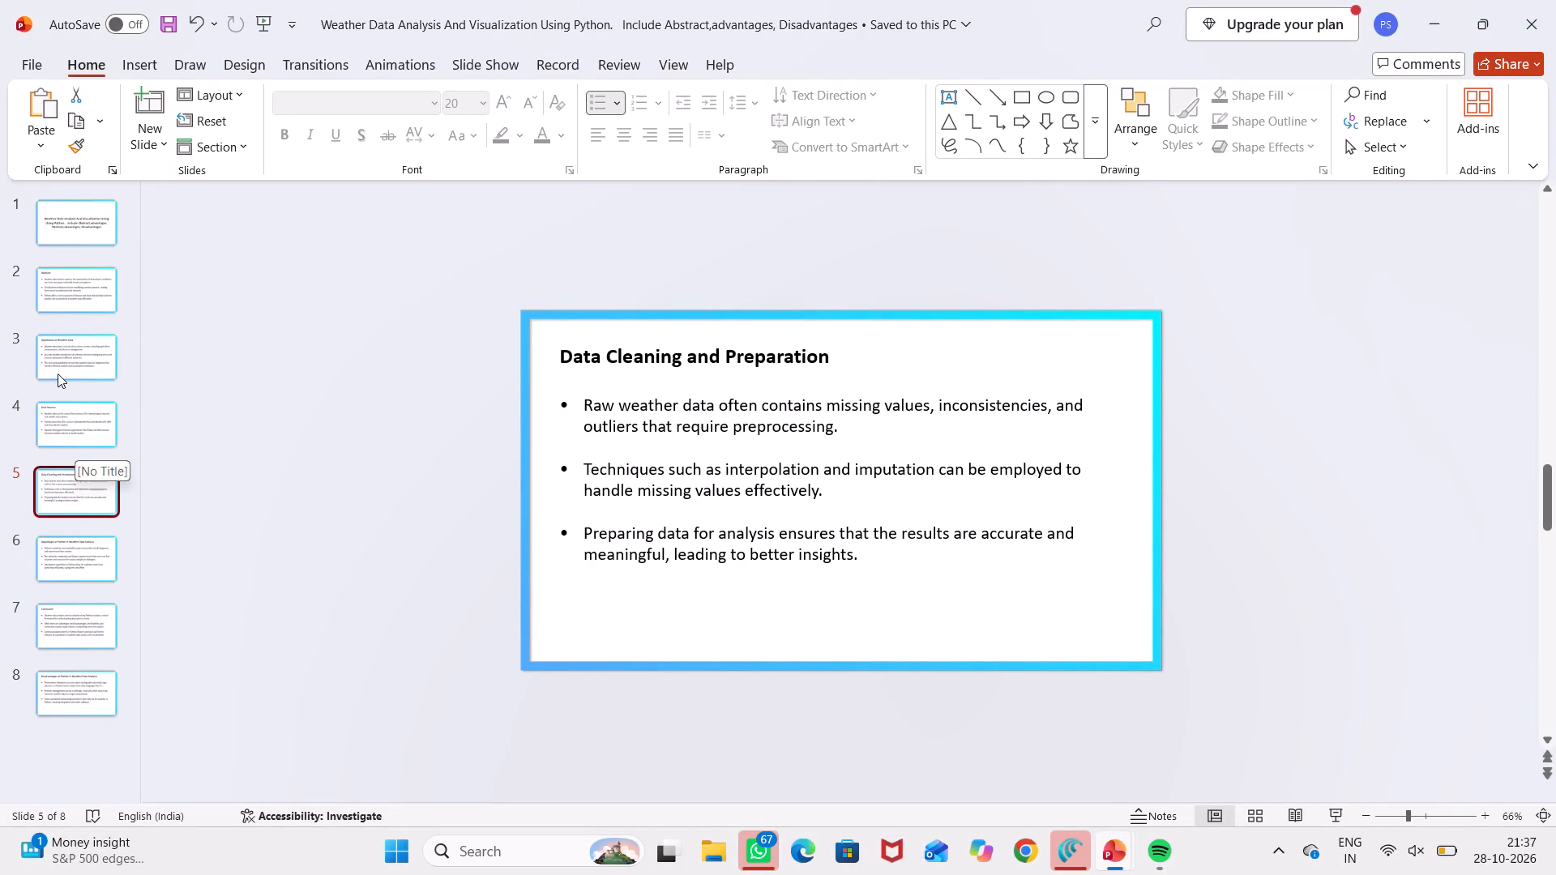
pyautogui.click(60, 423)
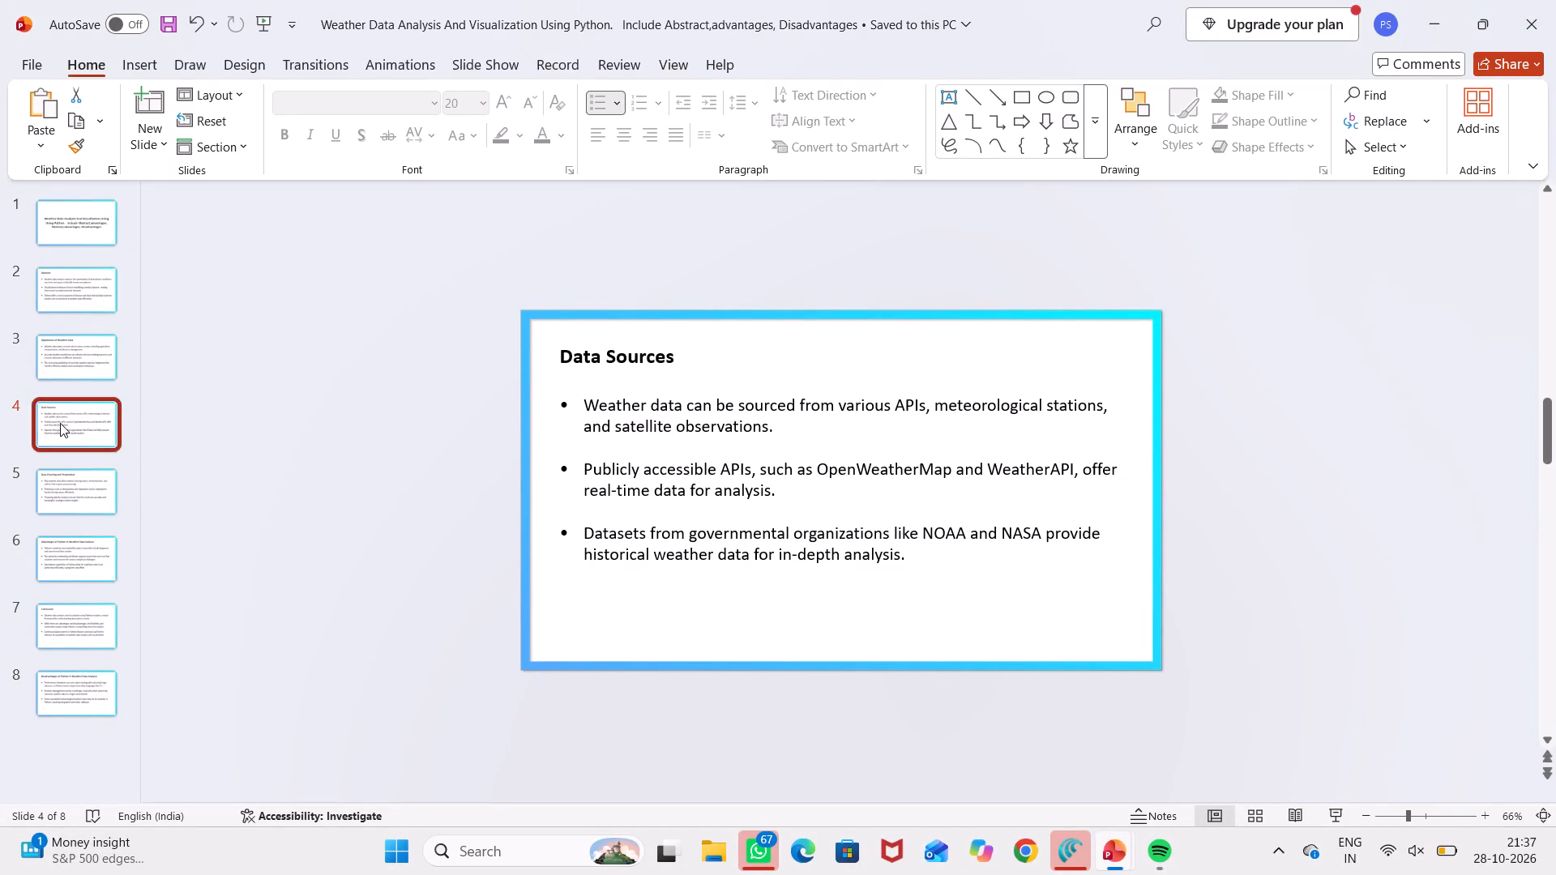
pyautogui.click(76, 368)
pyautogui.click(79, 309)
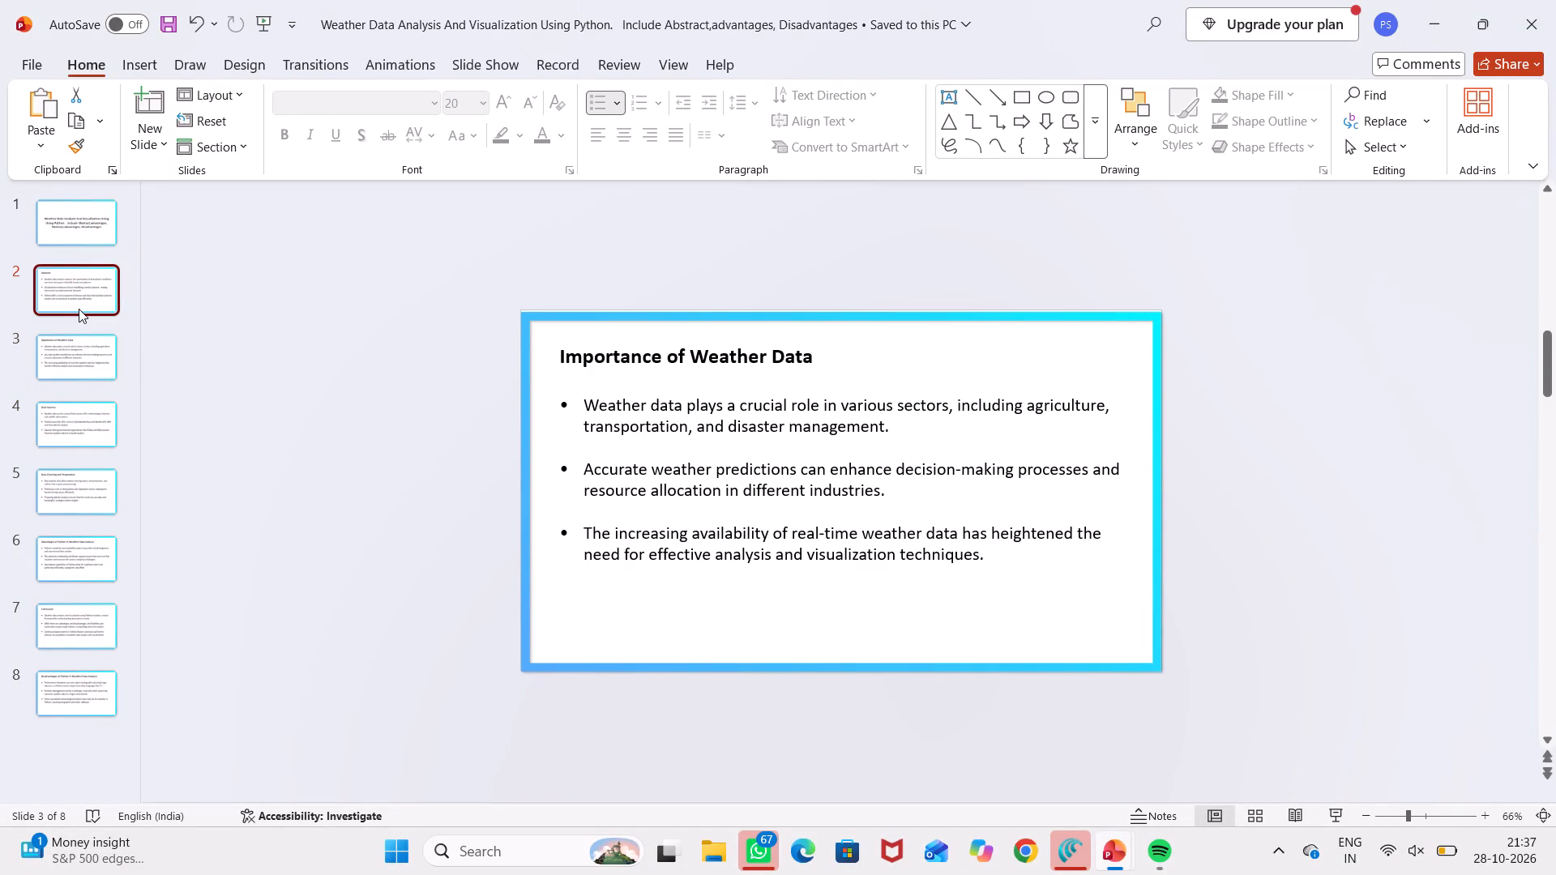
pyautogui.click(83, 354)
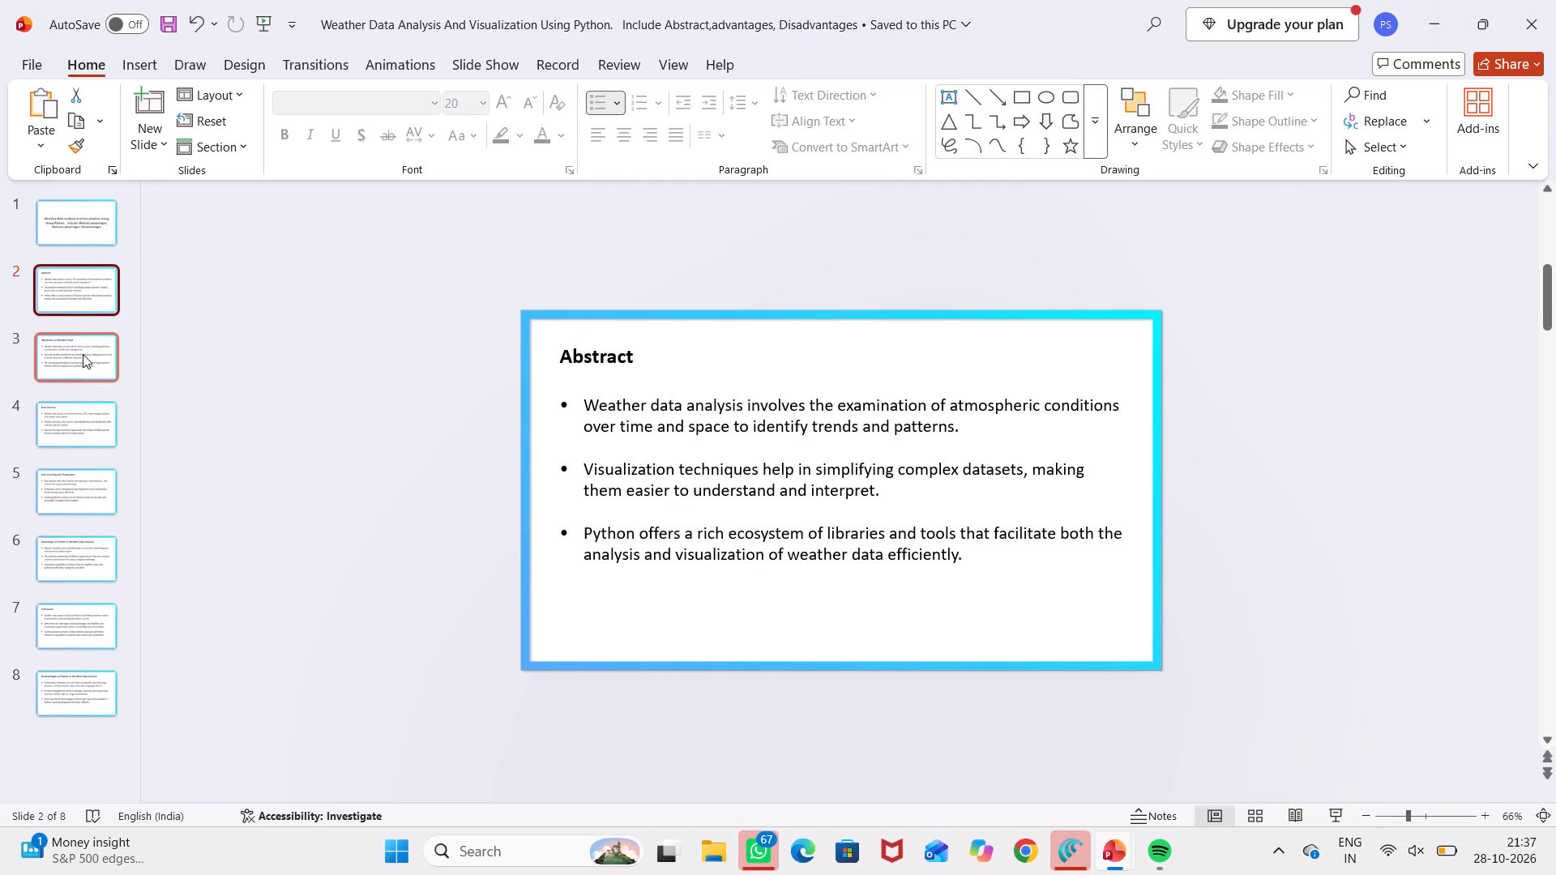
pyautogui.click(75, 406)
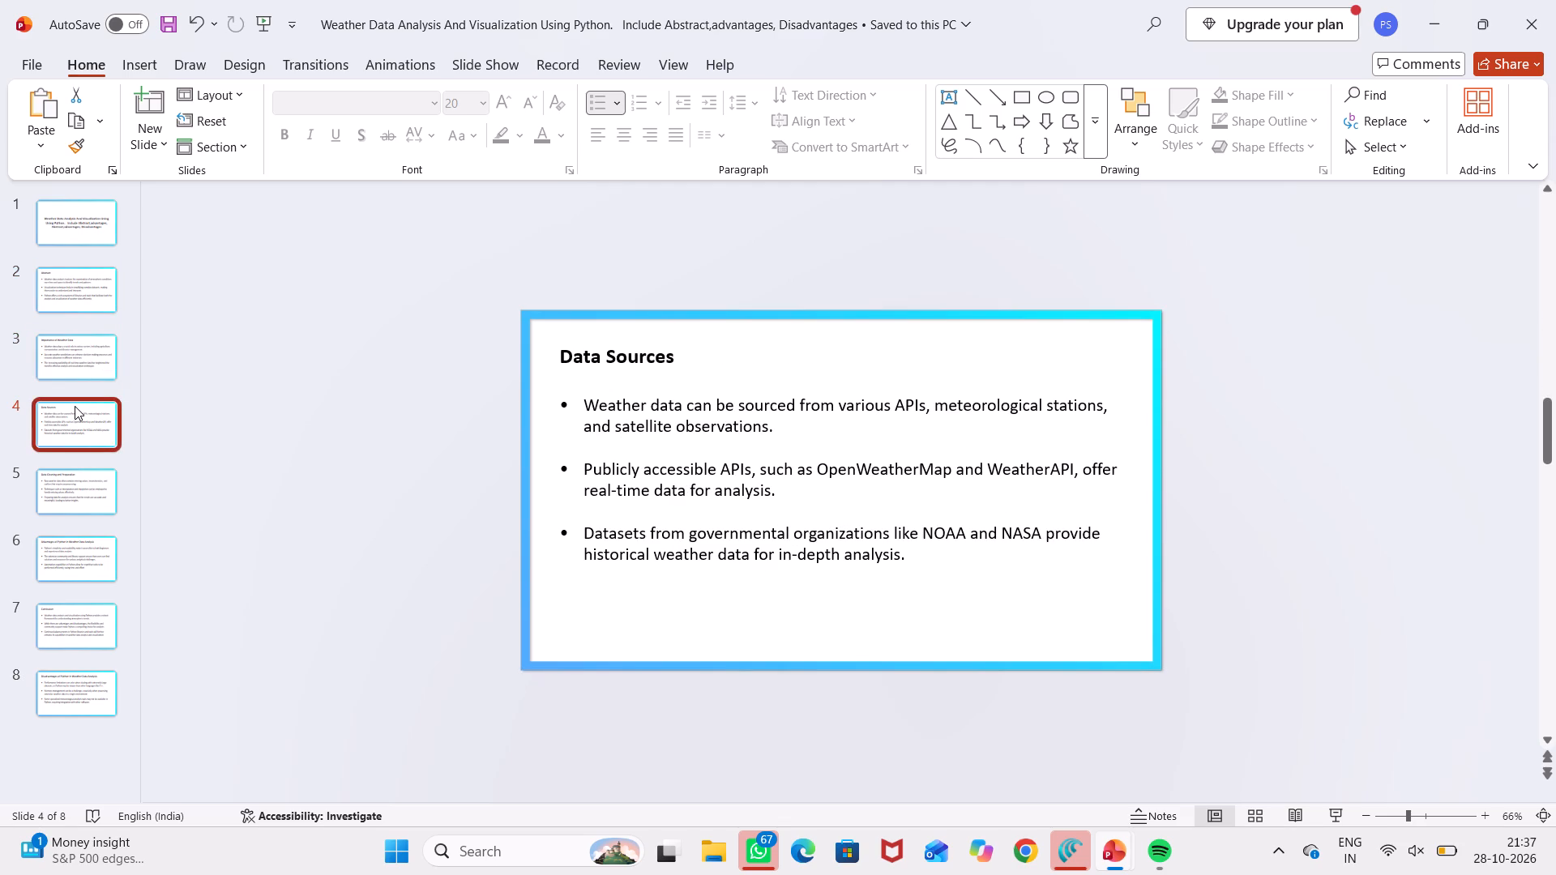
pyautogui.click(75, 472)
pyautogui.click(89, 579)
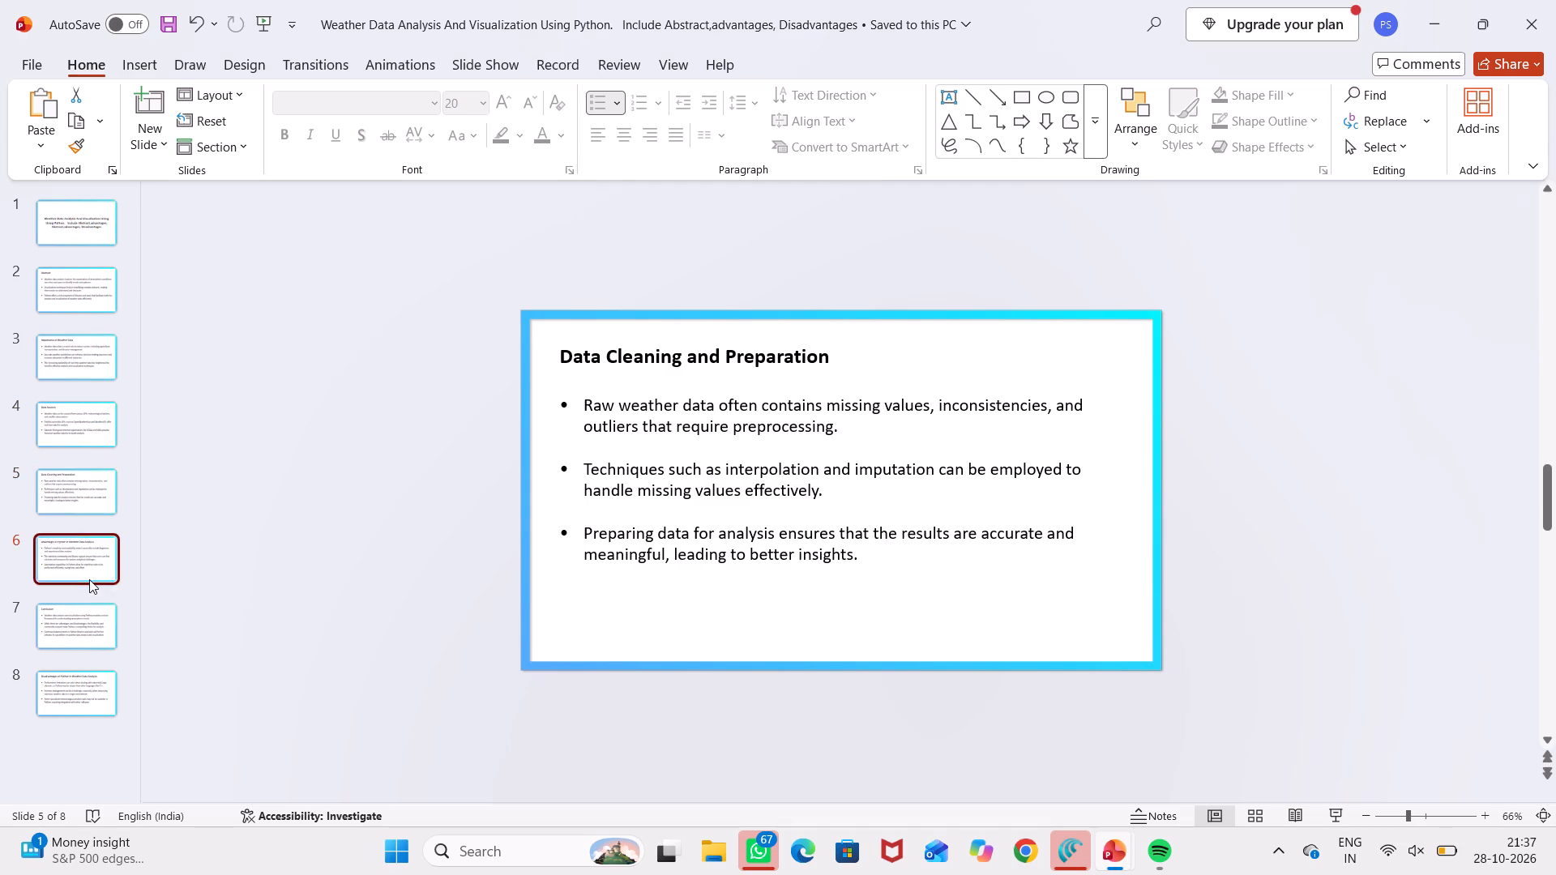
pyautogui.click(96, 631)
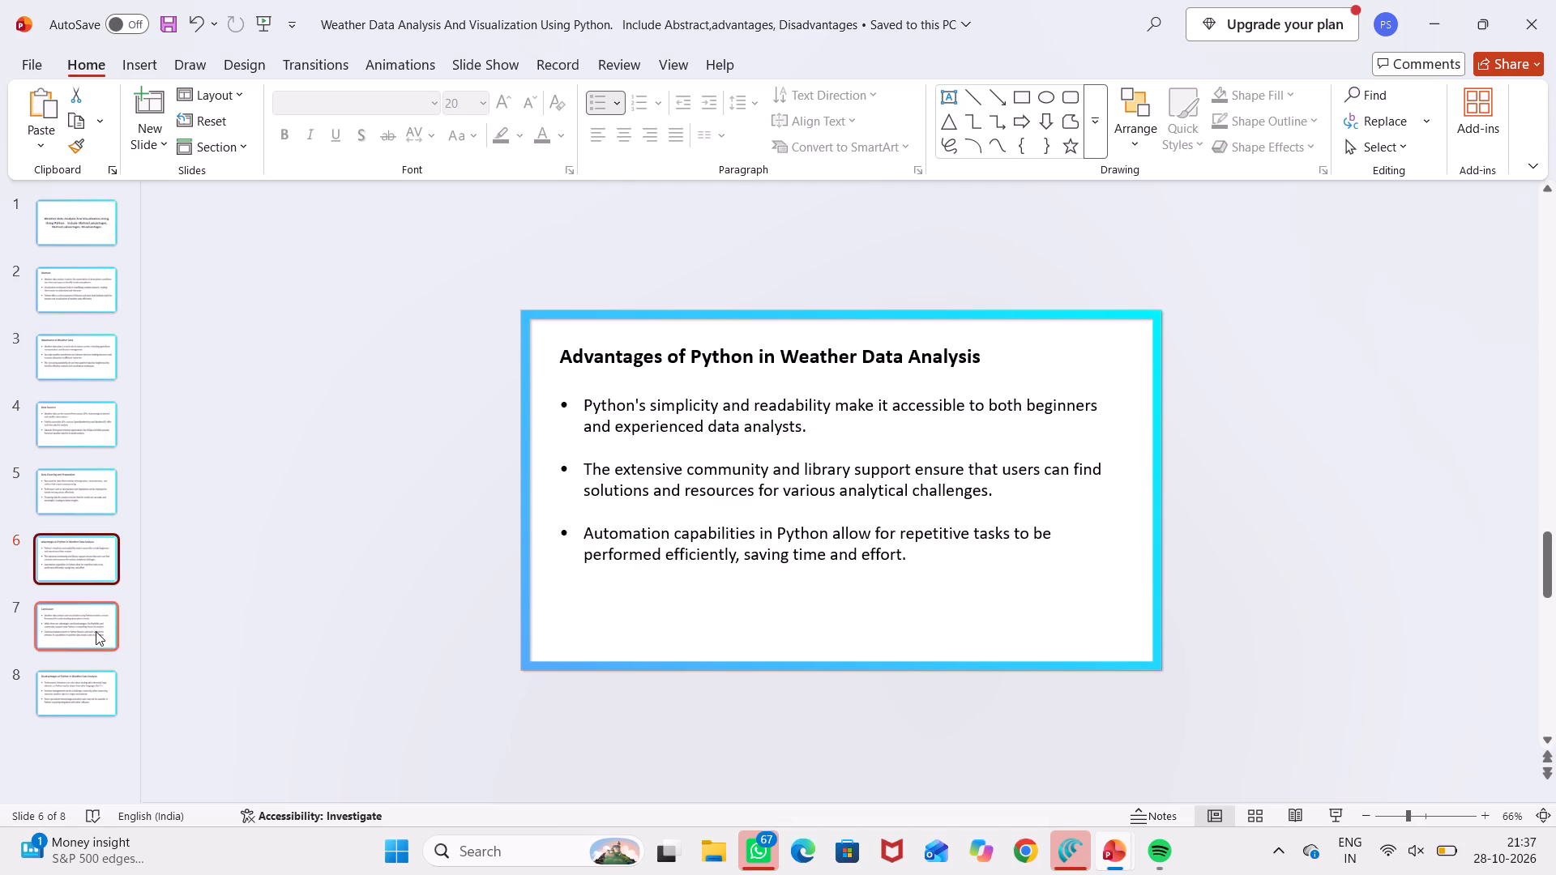
pyautogui.click(80, 450)
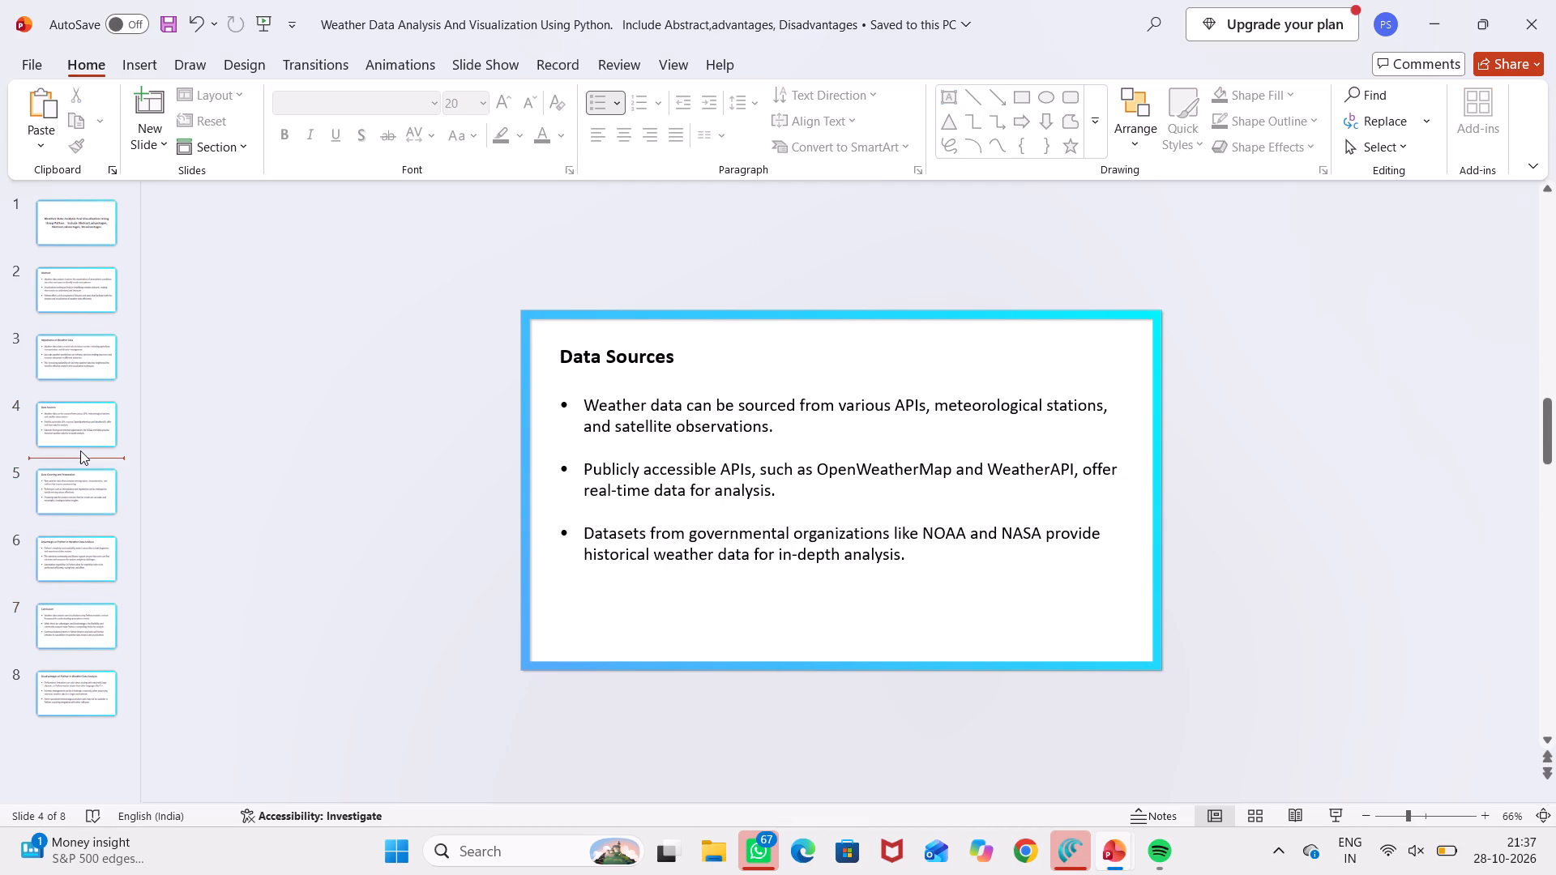
# Delete the Data Cleaning and Preparation slide, located after the Data Sources slide.
pyautogui.click(100, 514)
pyautogui.press('Delete')
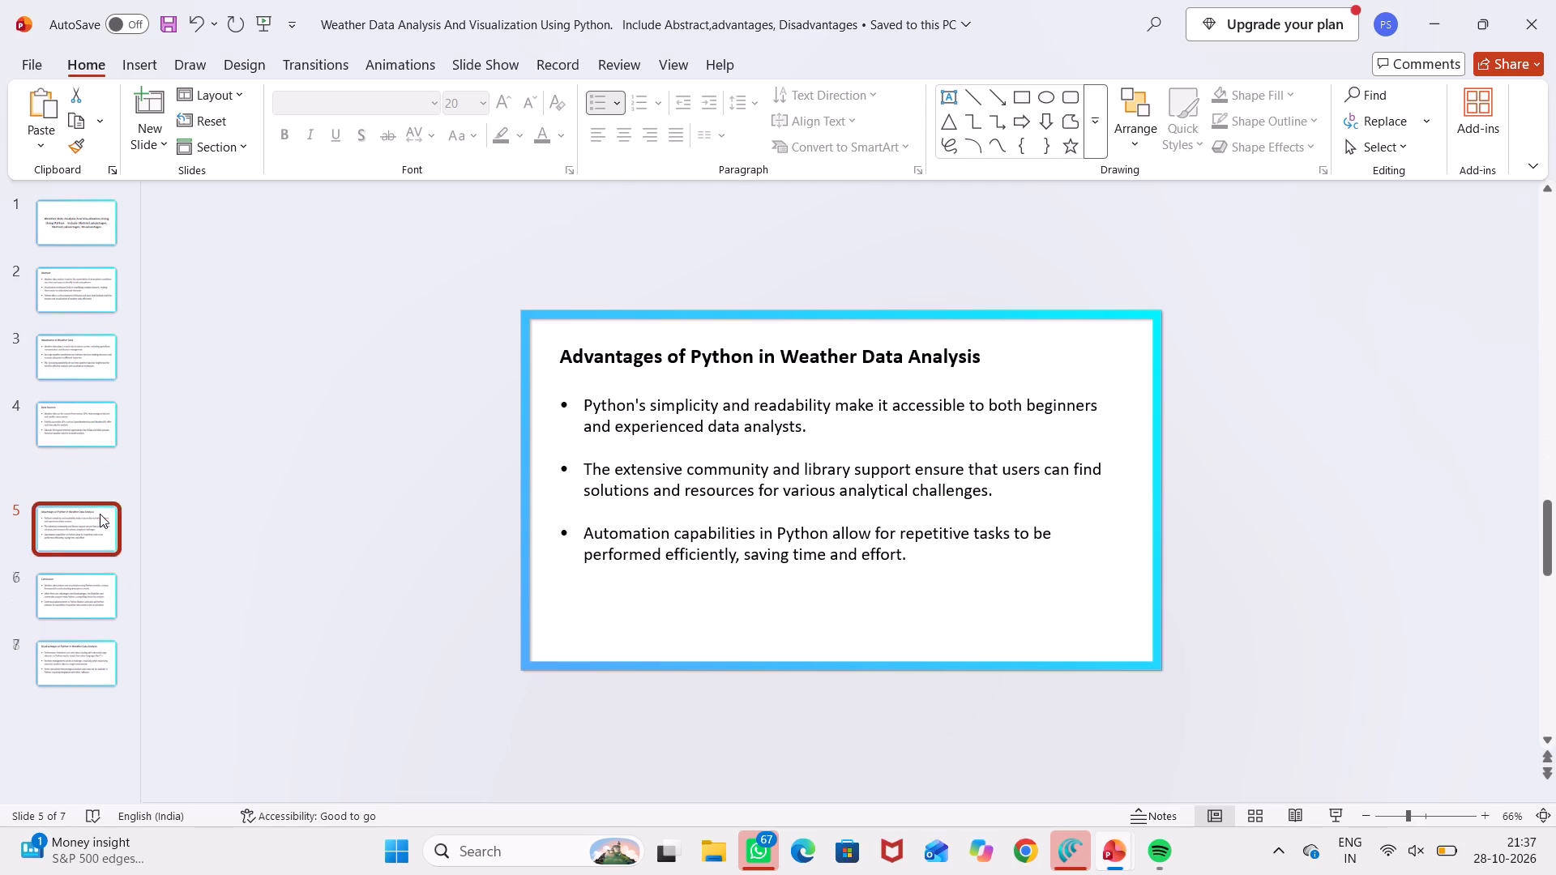
# Copy the Thankyou slide from the MLRIT sample presentation to the end of the weather presentation, after the Disadvantages slide.
pyautogui.click(82, 668)
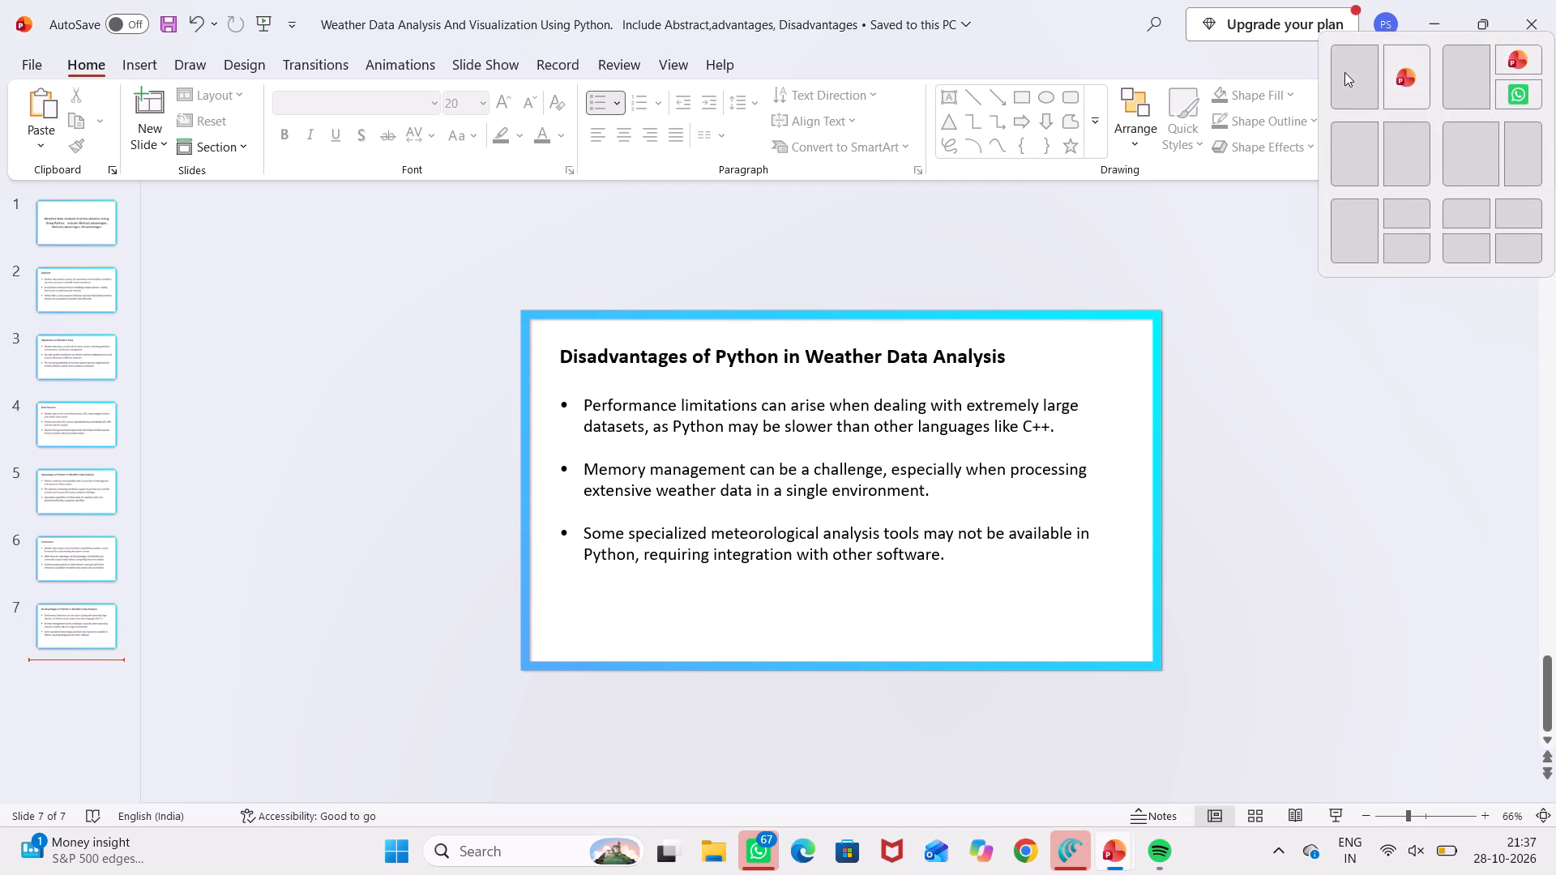
pyautogui.click(1344, 72)
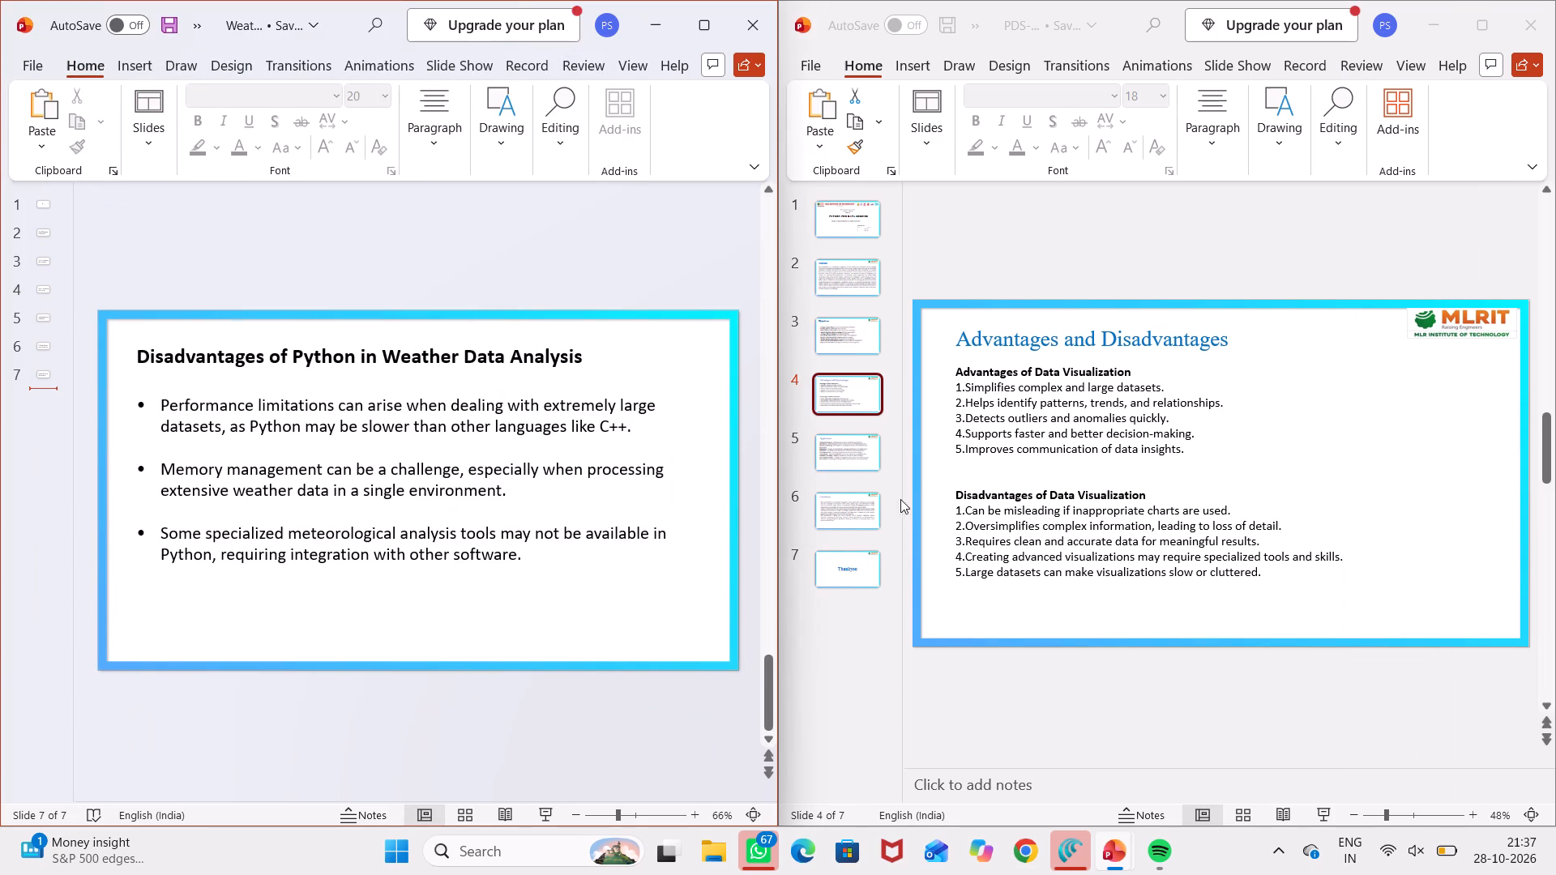
pyautogui.click(839, 571)
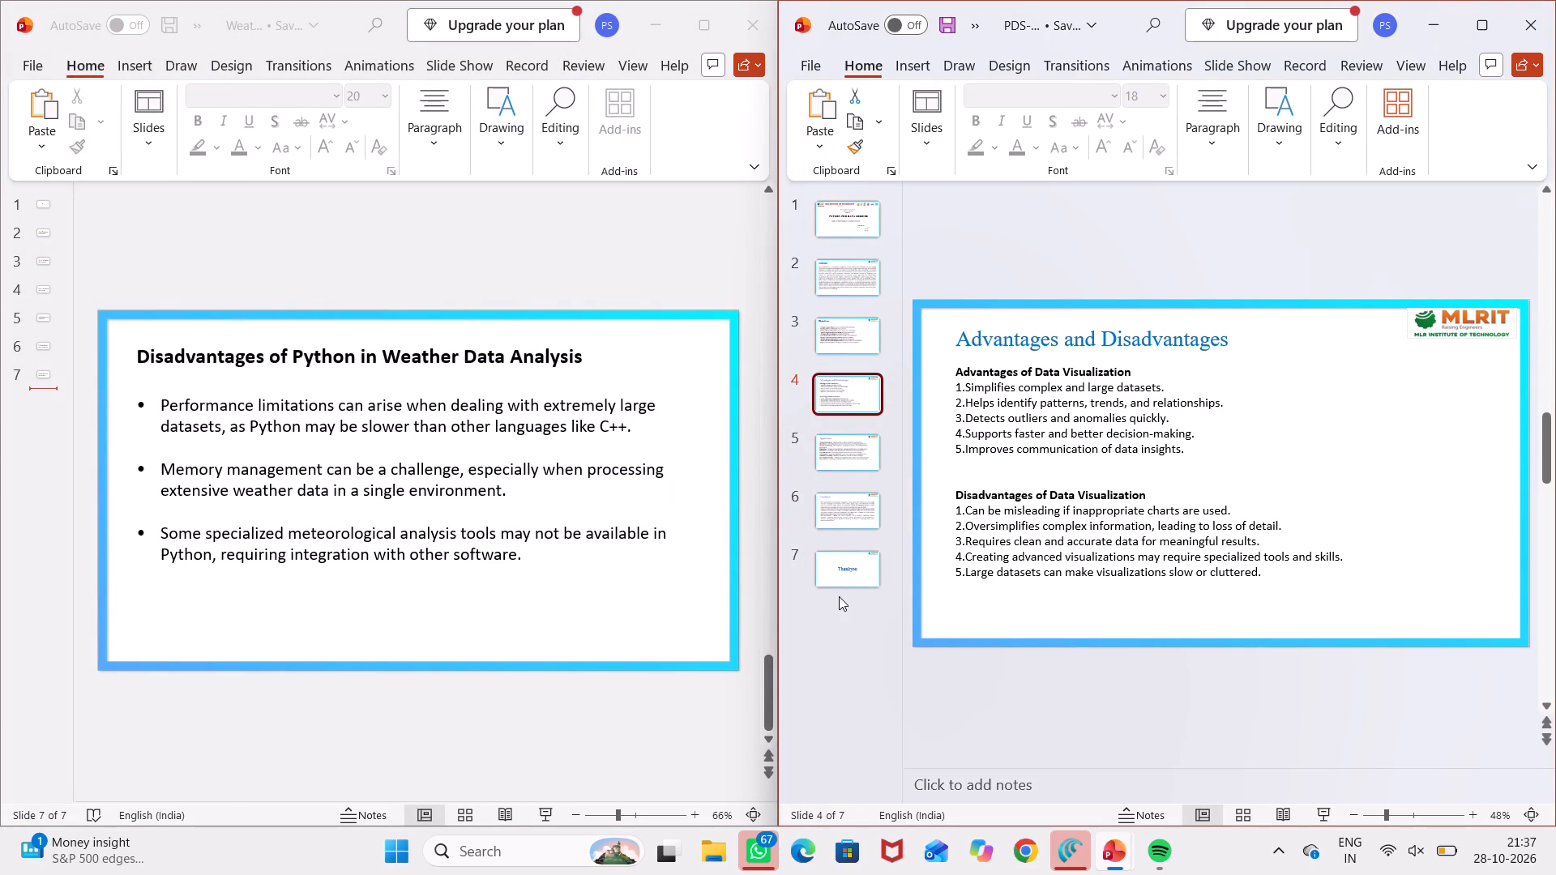
pyautogui.moveTo(861, 570); pyautogui.dragTo(774, 604)
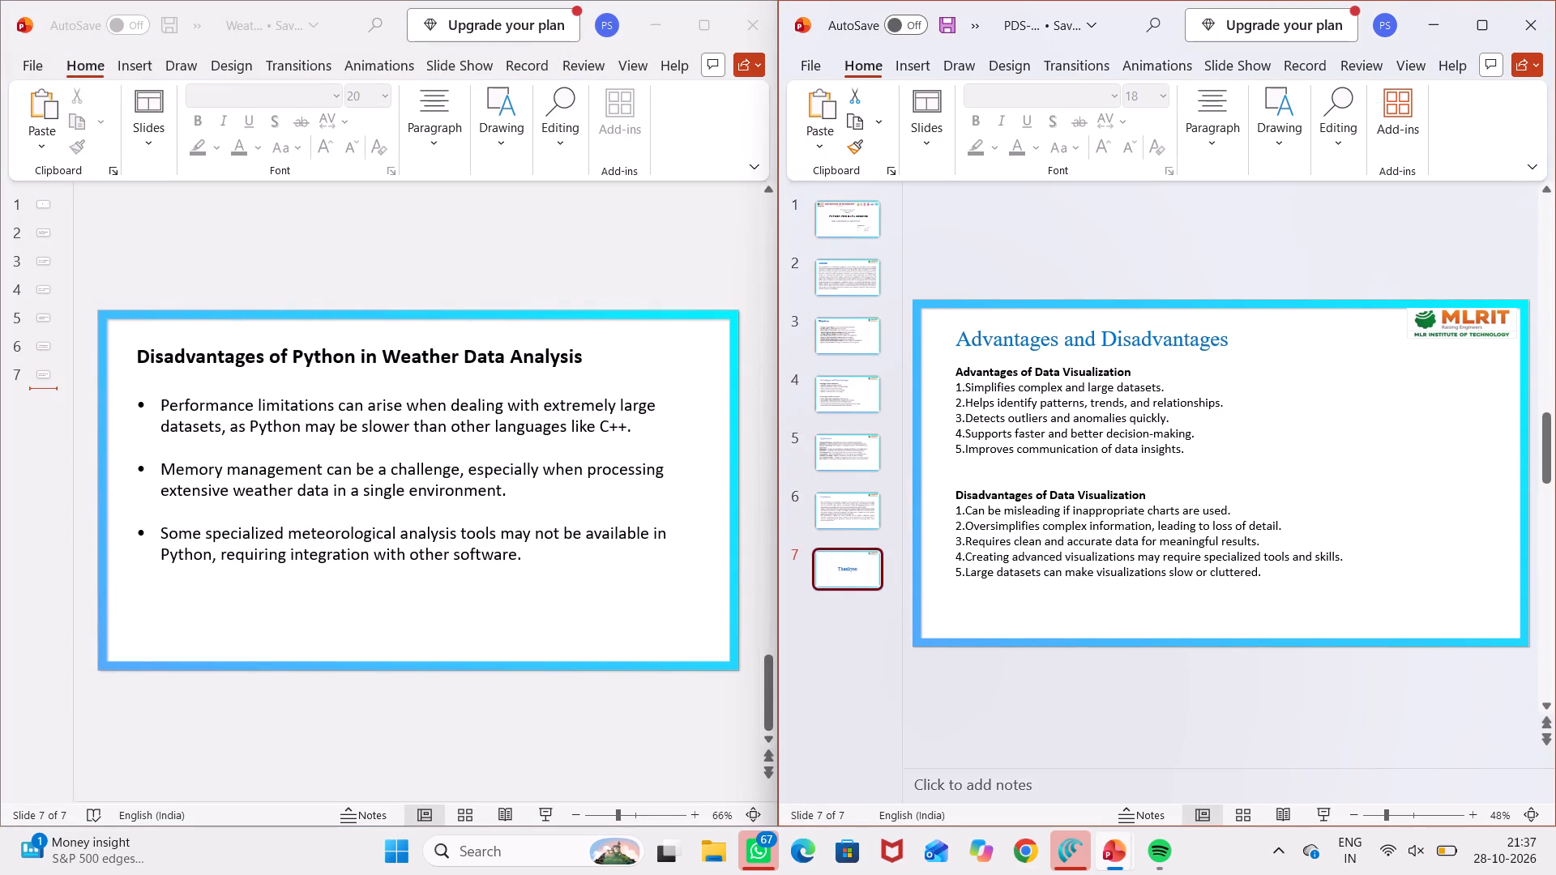
pyautogui.moveTo(774, 604); pyautogui.dragTo(840, 572)
pyautogui.click(840, 572)
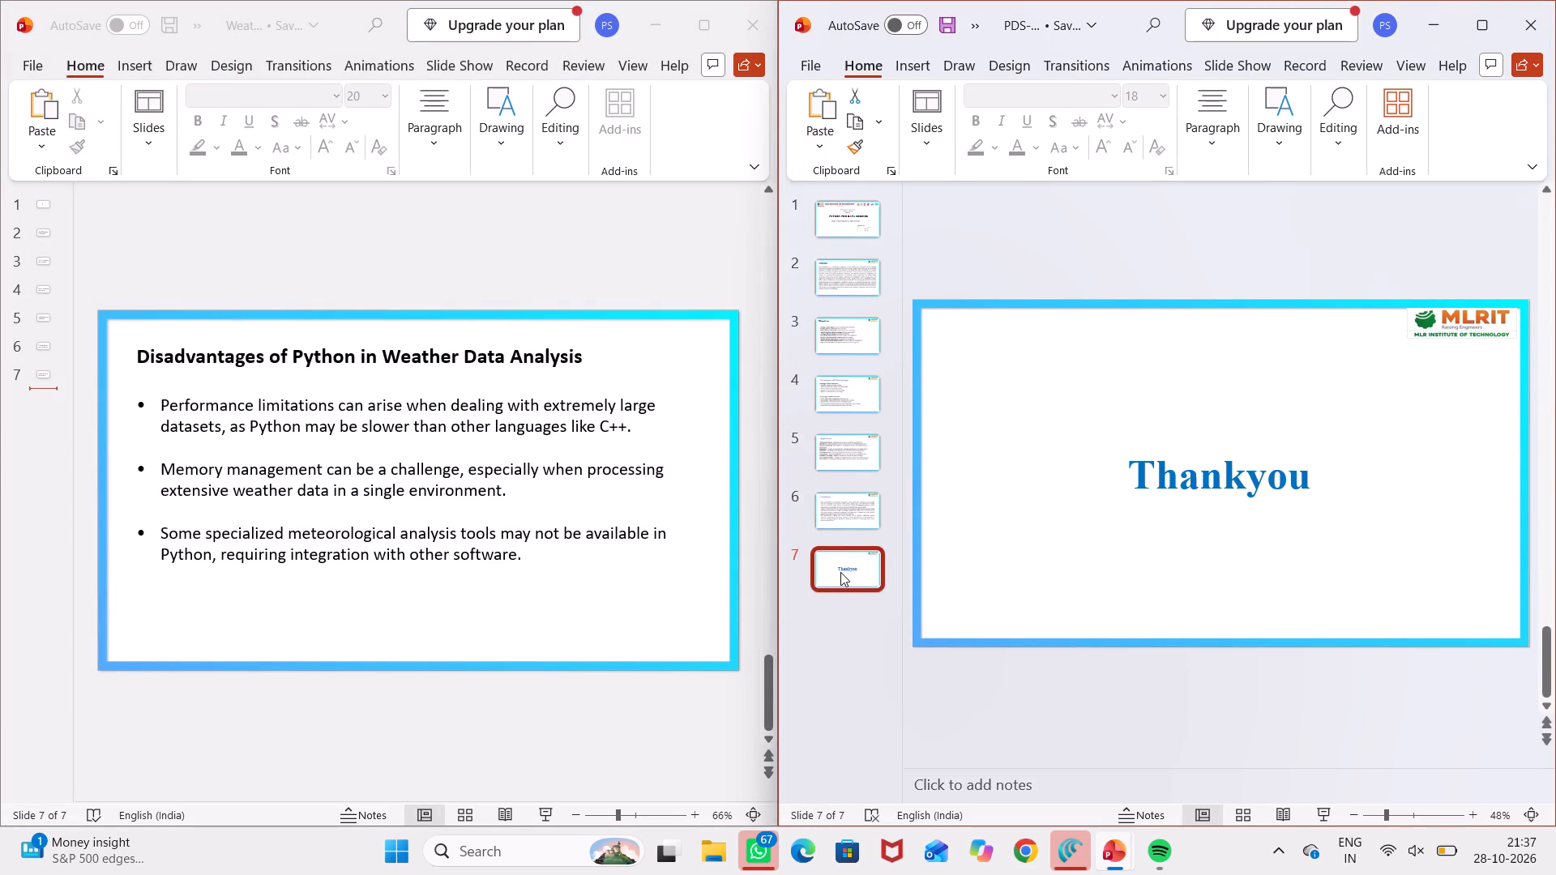
pyautogui.hotkey('ctrl', 'c')
pyautogui.click(31, 411)
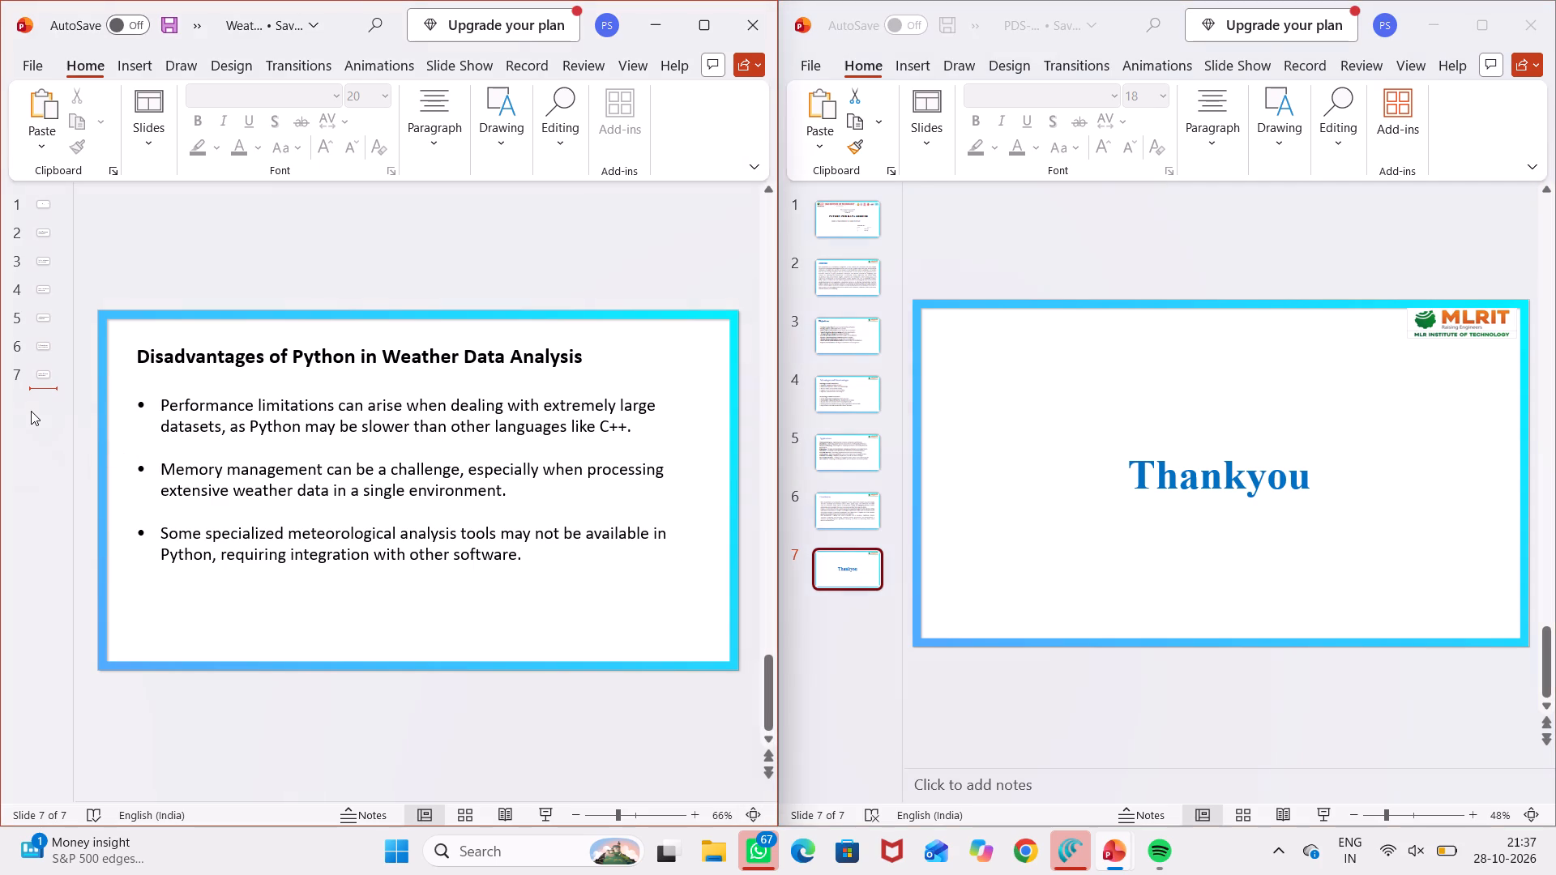
pyautogui.click(707, 15)
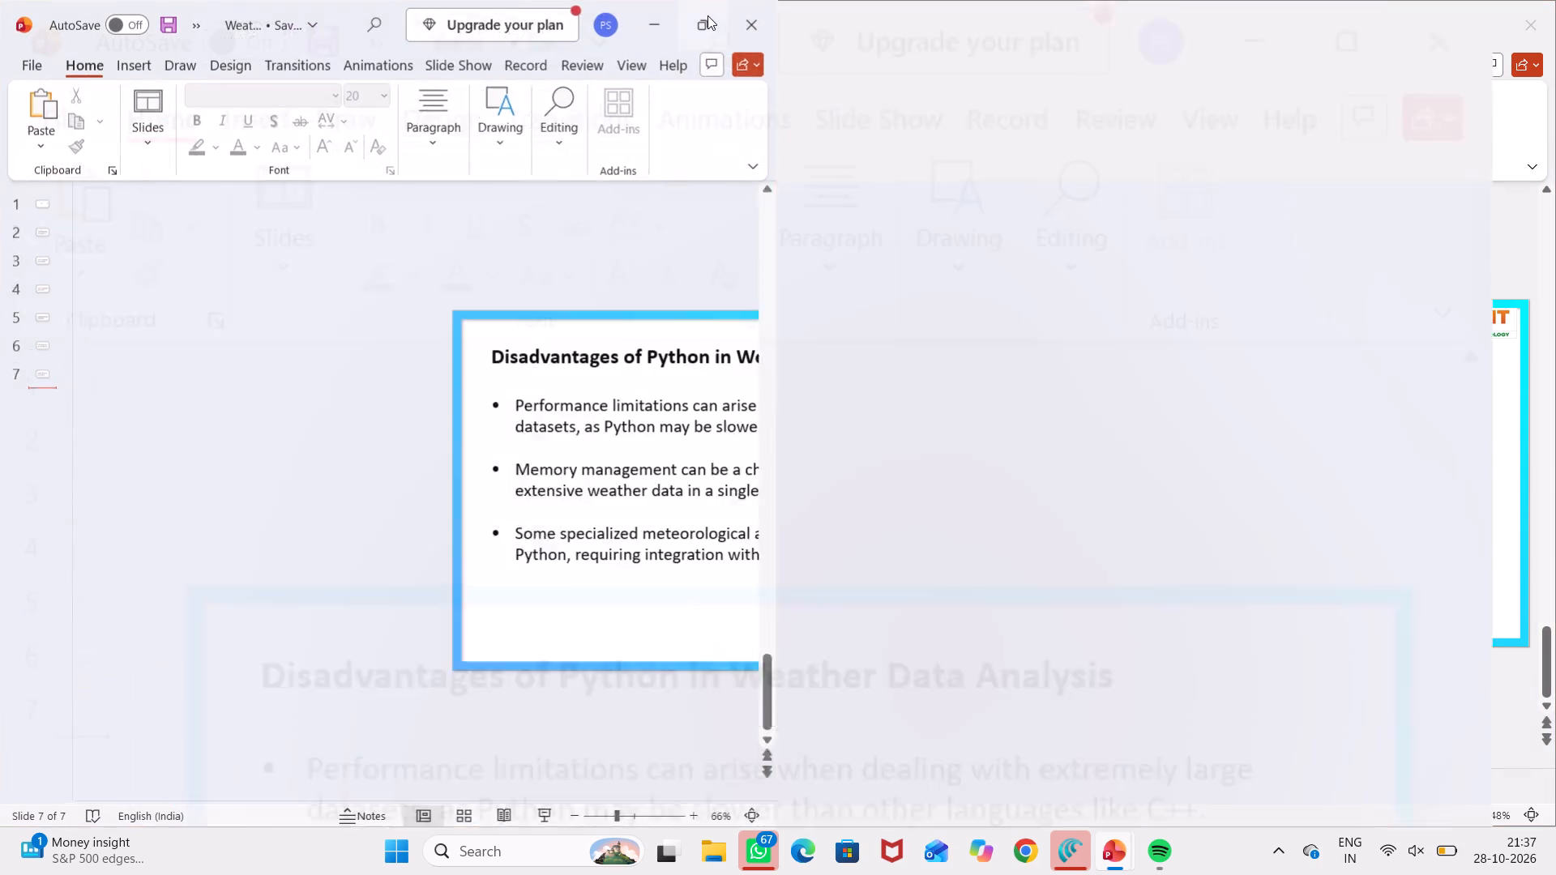
pyautogui.hotkey('ctrl', 'v')
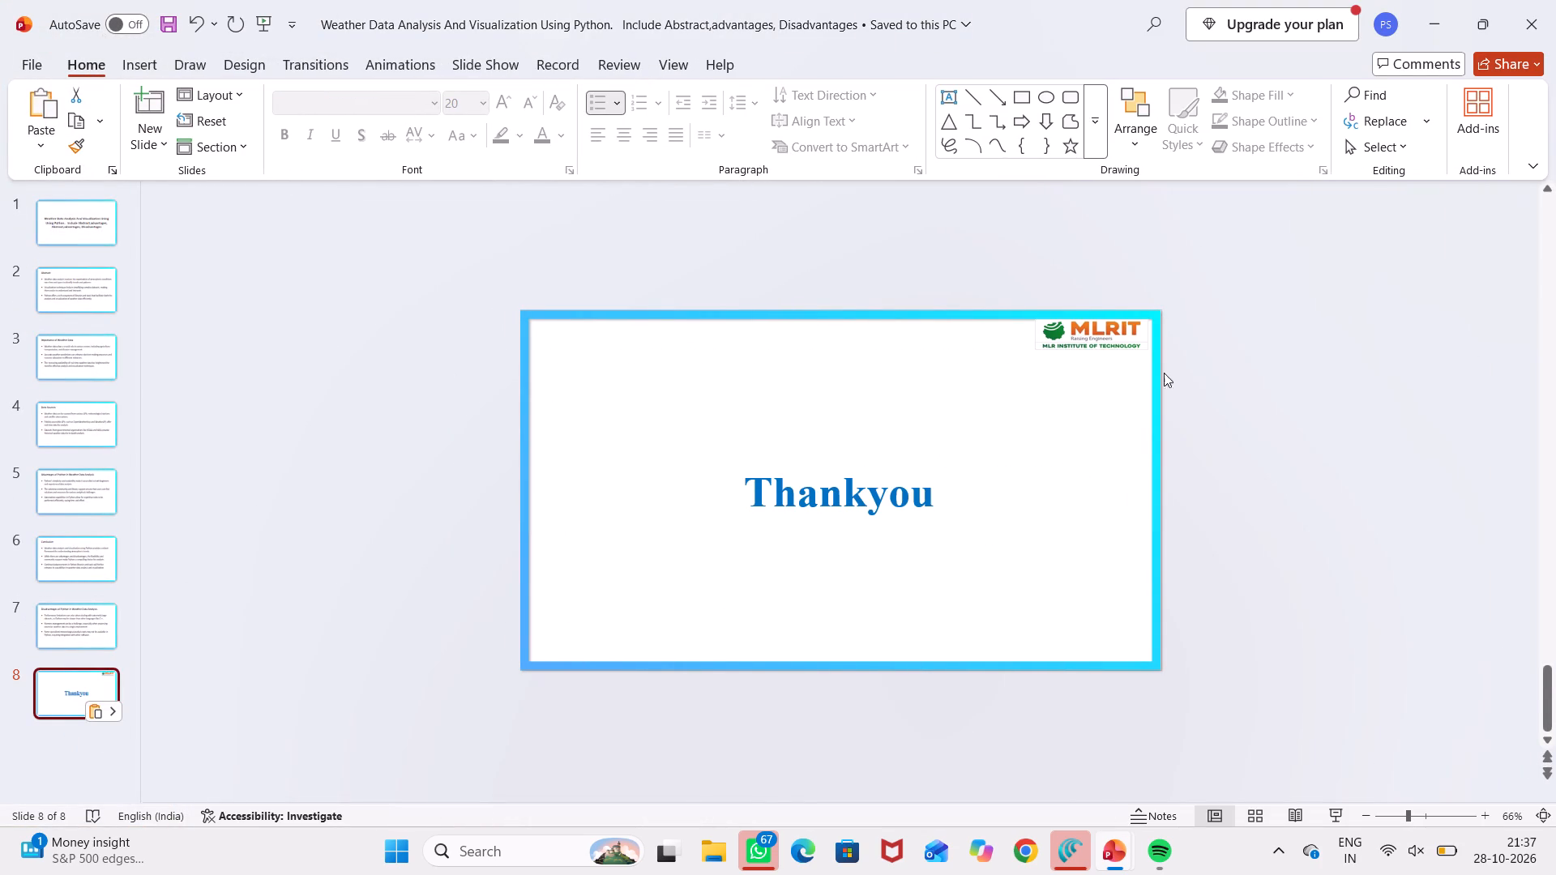
# Copy the MLRIT logo from the Thankyou slide onto the Disadvantages, Conclusion and Advantages slides.
pyautogui.click(1105, 331)
pyautogui.hotkey('ctrl', 'c')
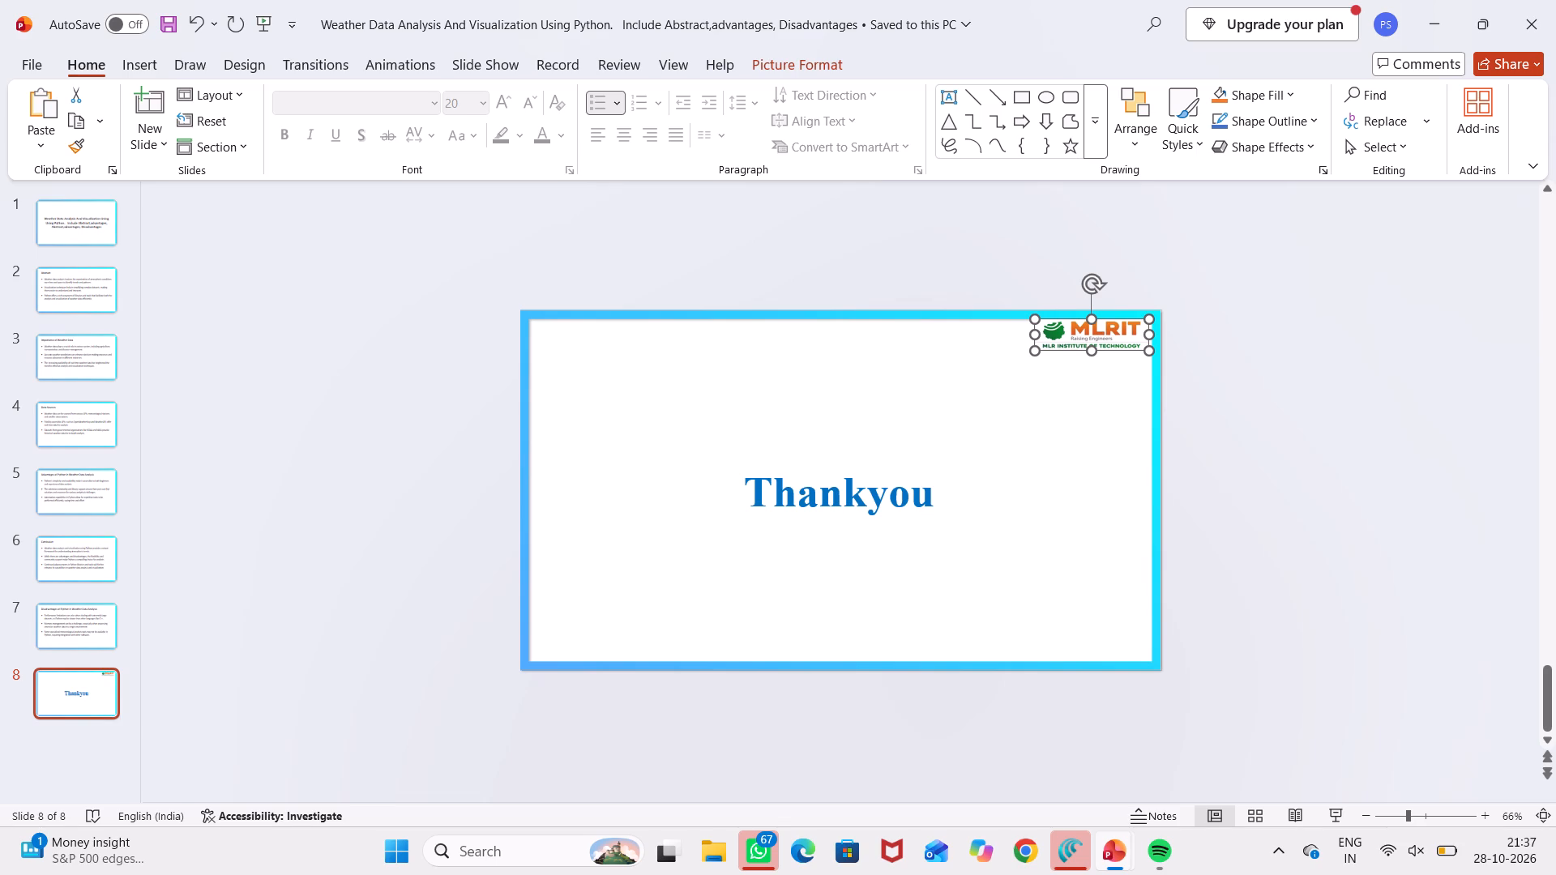
pyautogui.click(58, 627)
pyautogui.hotkey('ctrl', 'v')
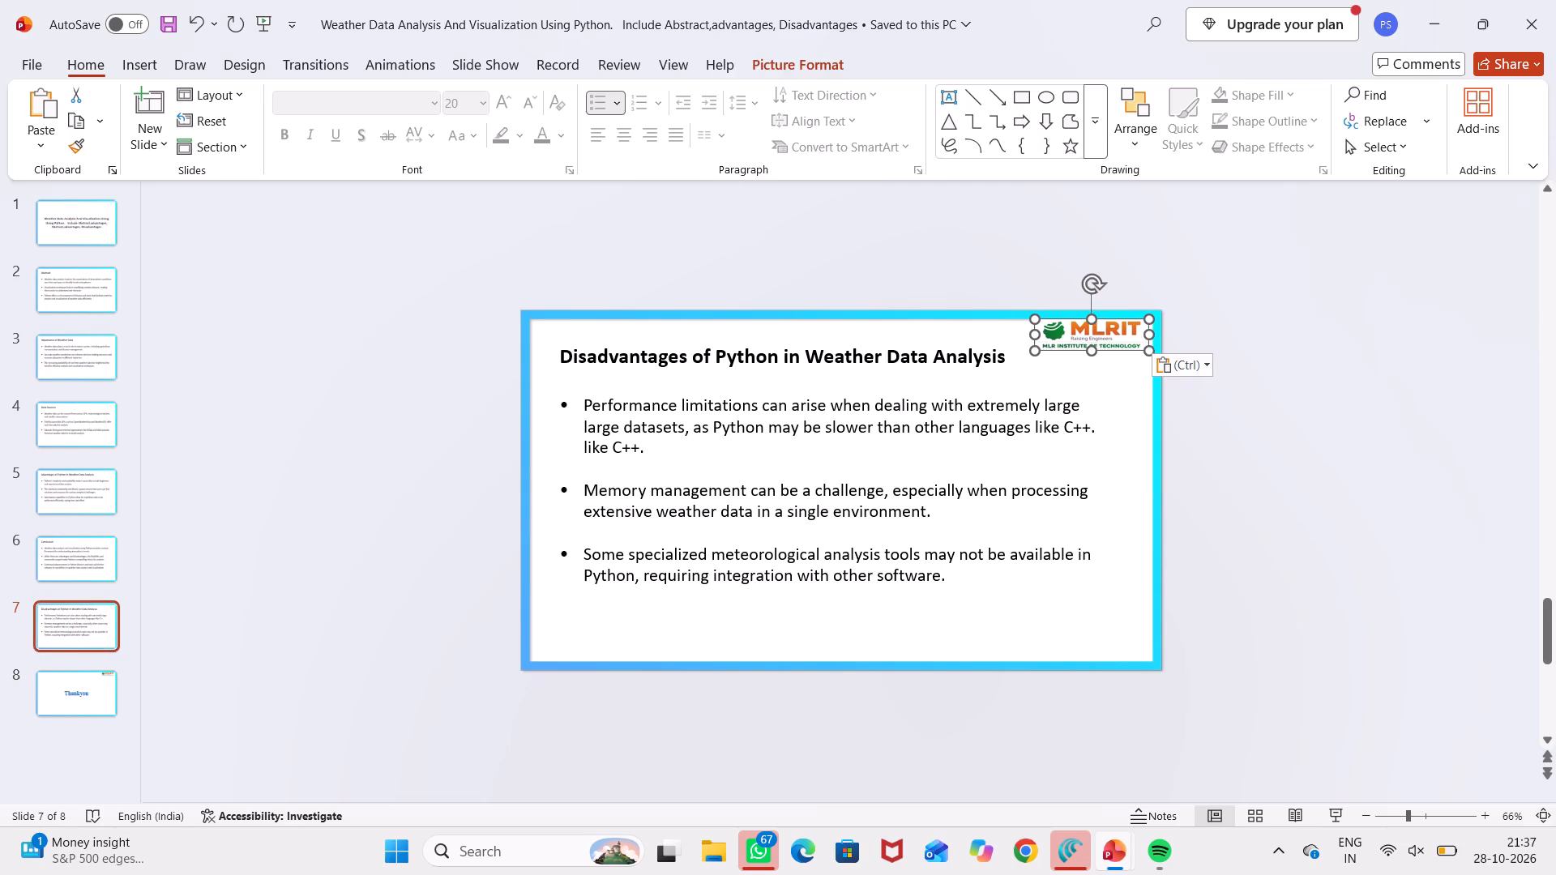
pyautogui.click(116, 546)
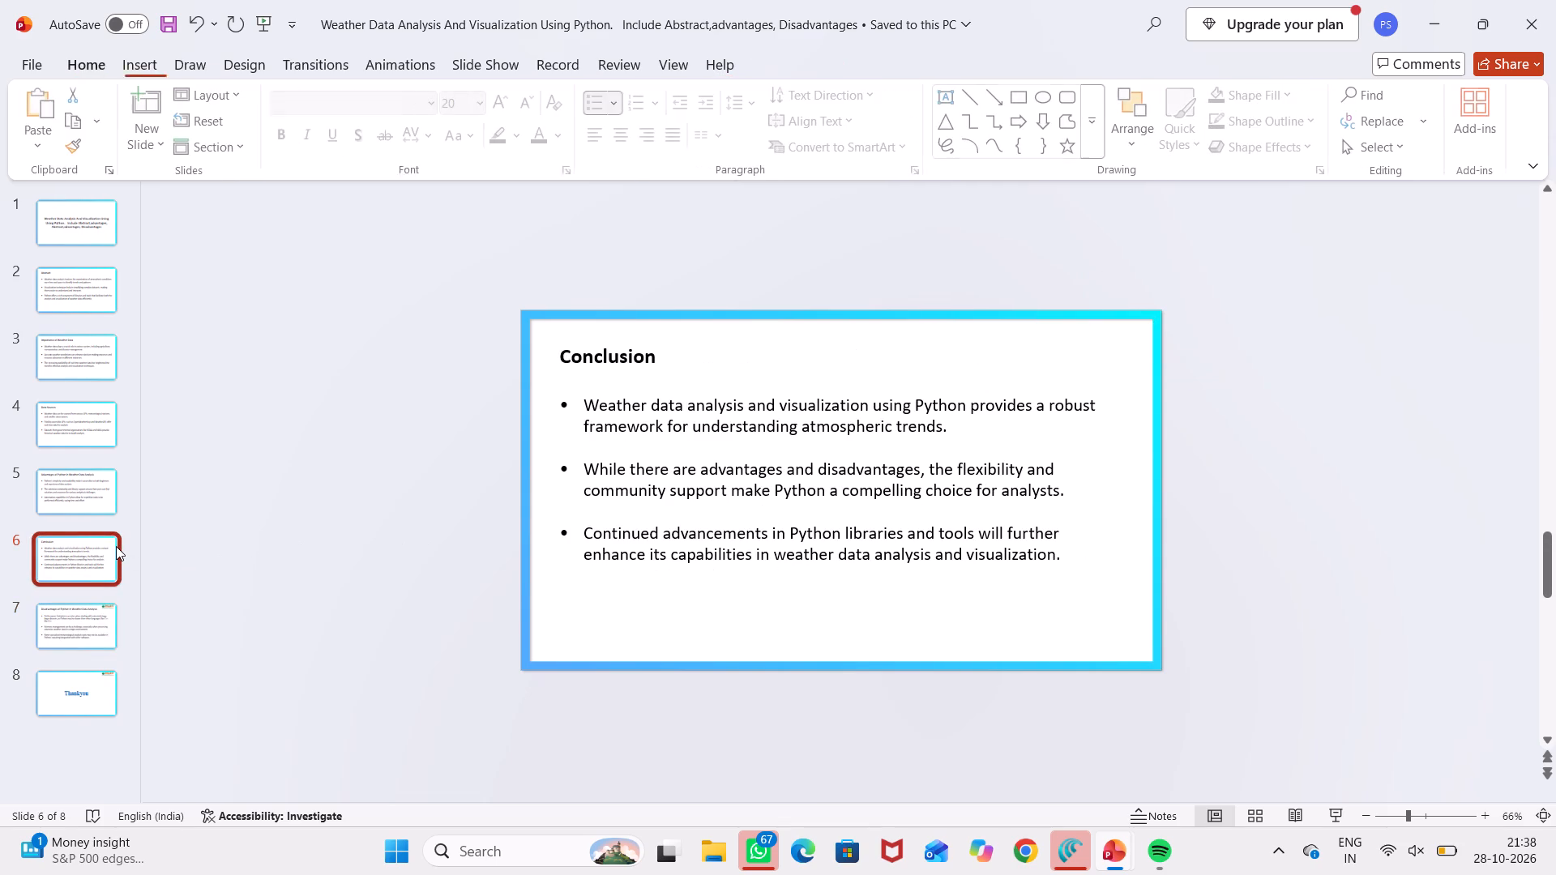
pyautogui.hotkey('ctrl', 'v')
pyautogui.click(113, 502)
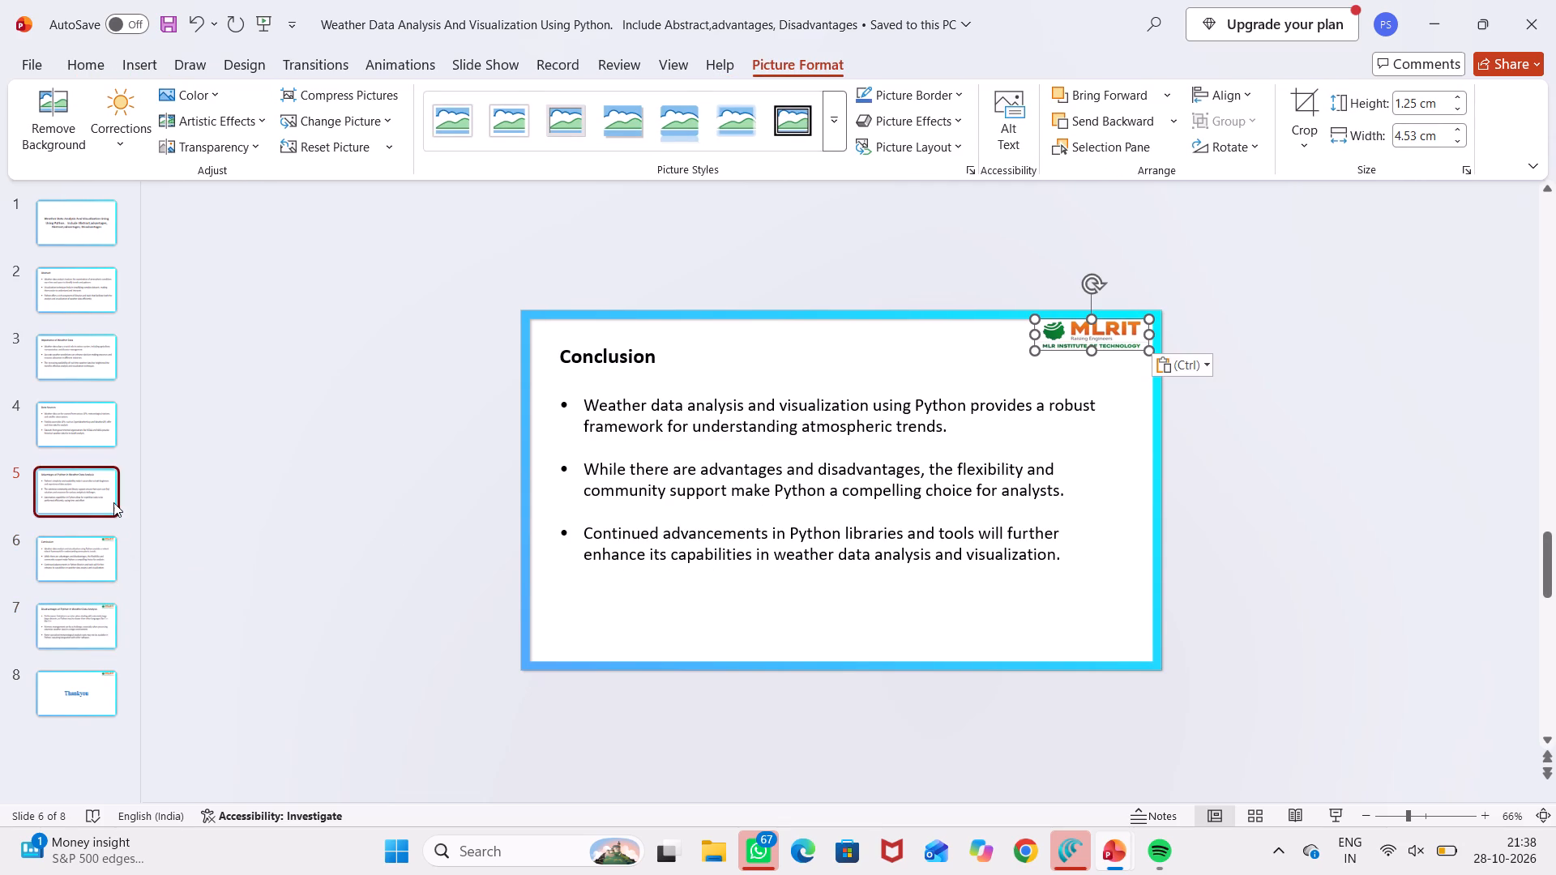
pyautogui.hotkey('ctrl', 'v')
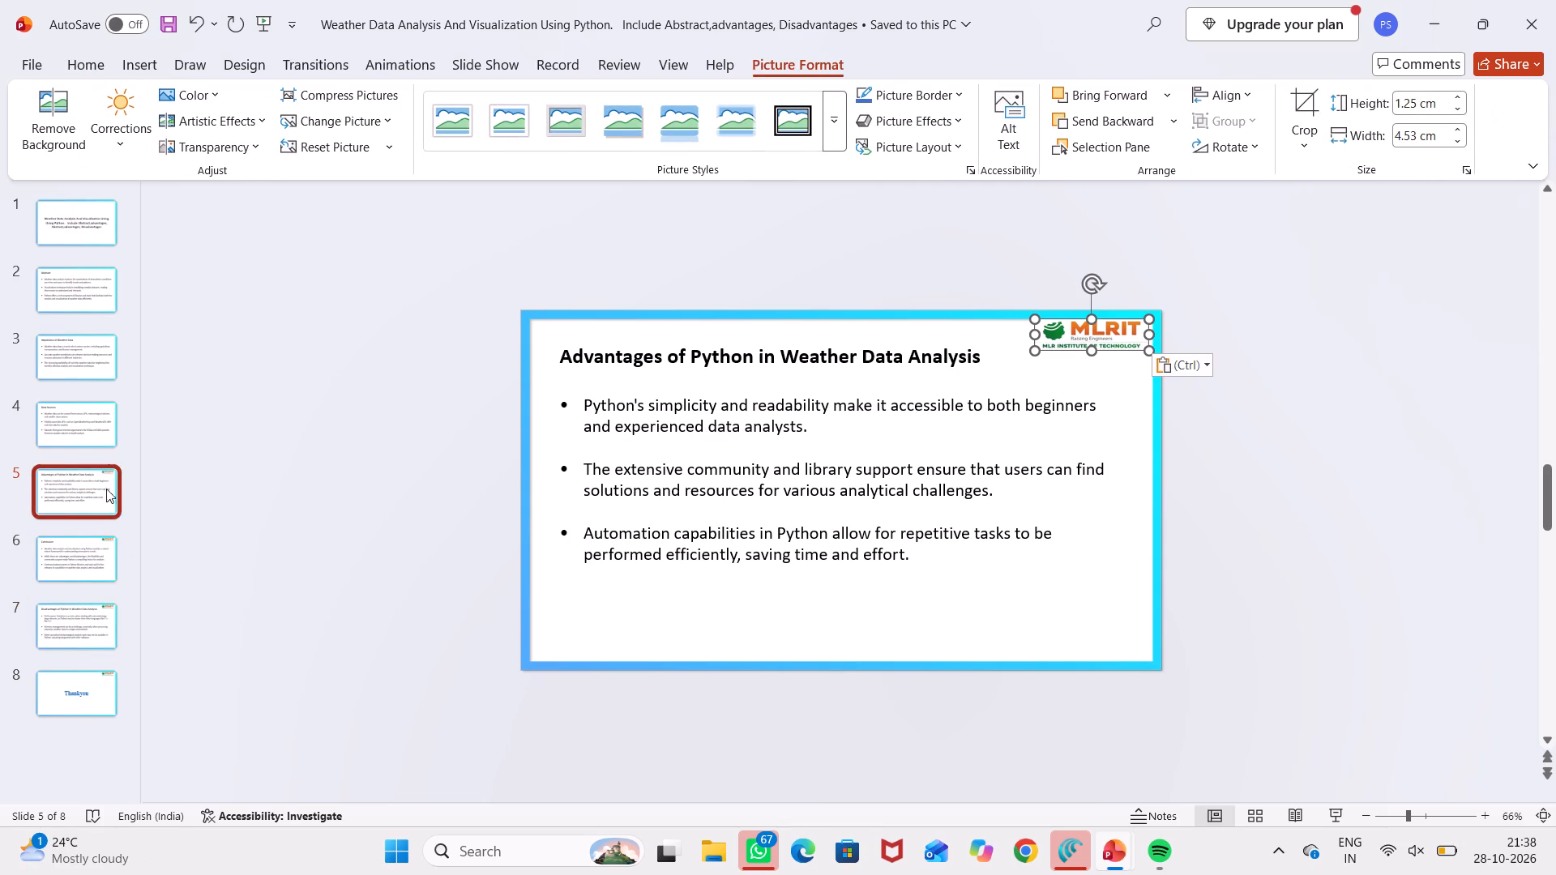
# Paste the MLRIT logo onto the Data Sources, Importance of Weather Data, Abstract and title slides.
pyautogui.click(91, 436)
pyautogui.hotkey('ctrl', 'v')
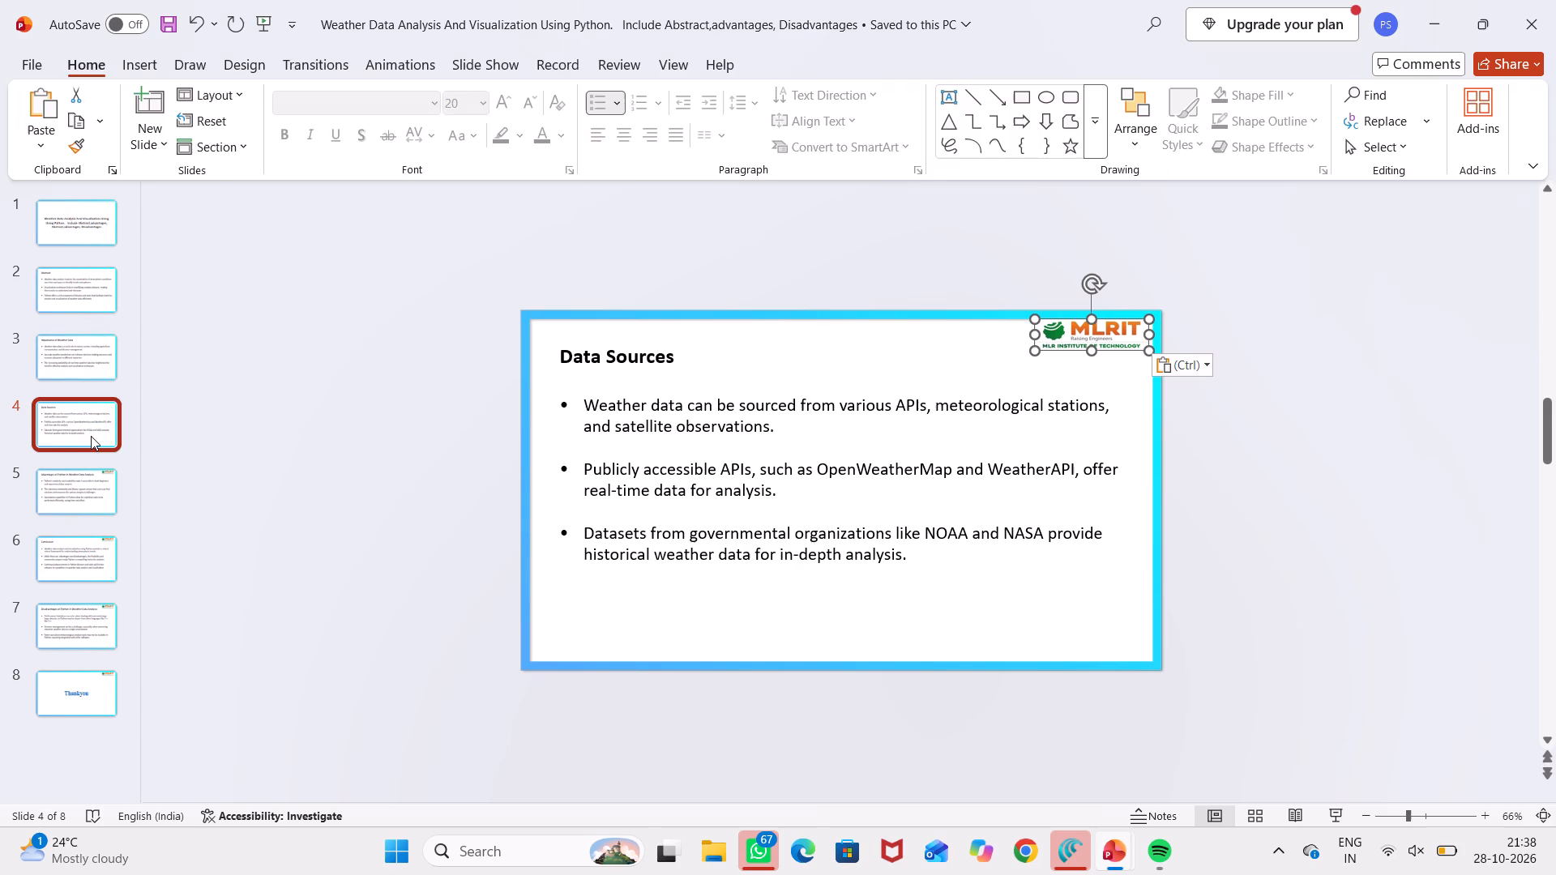
pyautogui.click(77, 356)
pyautogui.hotkey('ctrl', 'v')
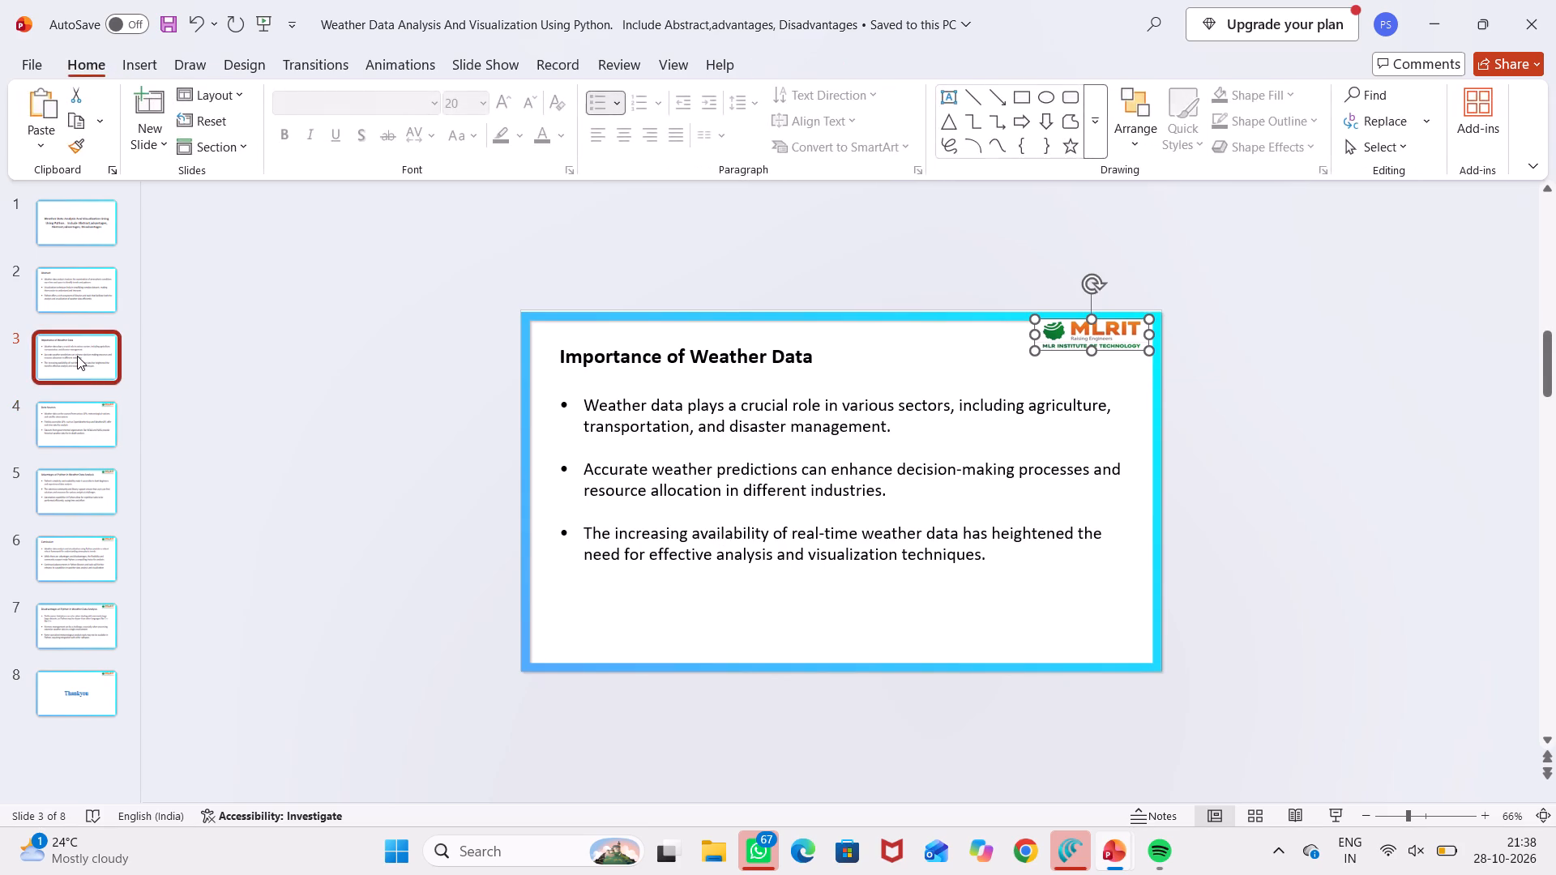
pyautogui.click(67, 282)
pyautogui.hotkey('ctrl', 'v')
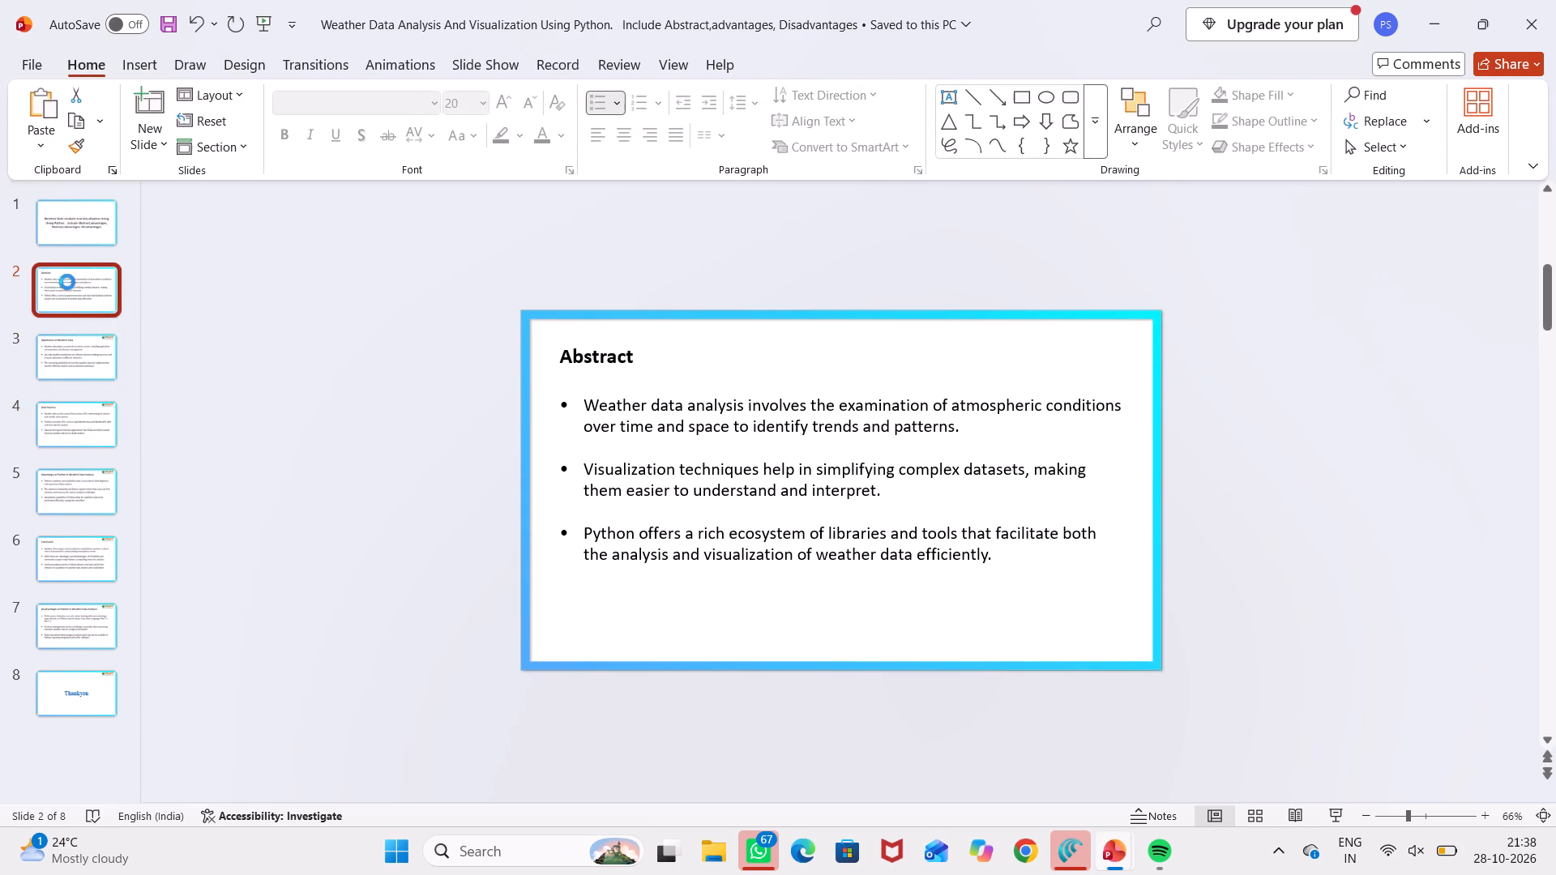
pyautogui.click(78, 215)
pyautogui.hotkey('ctrl', 'v')
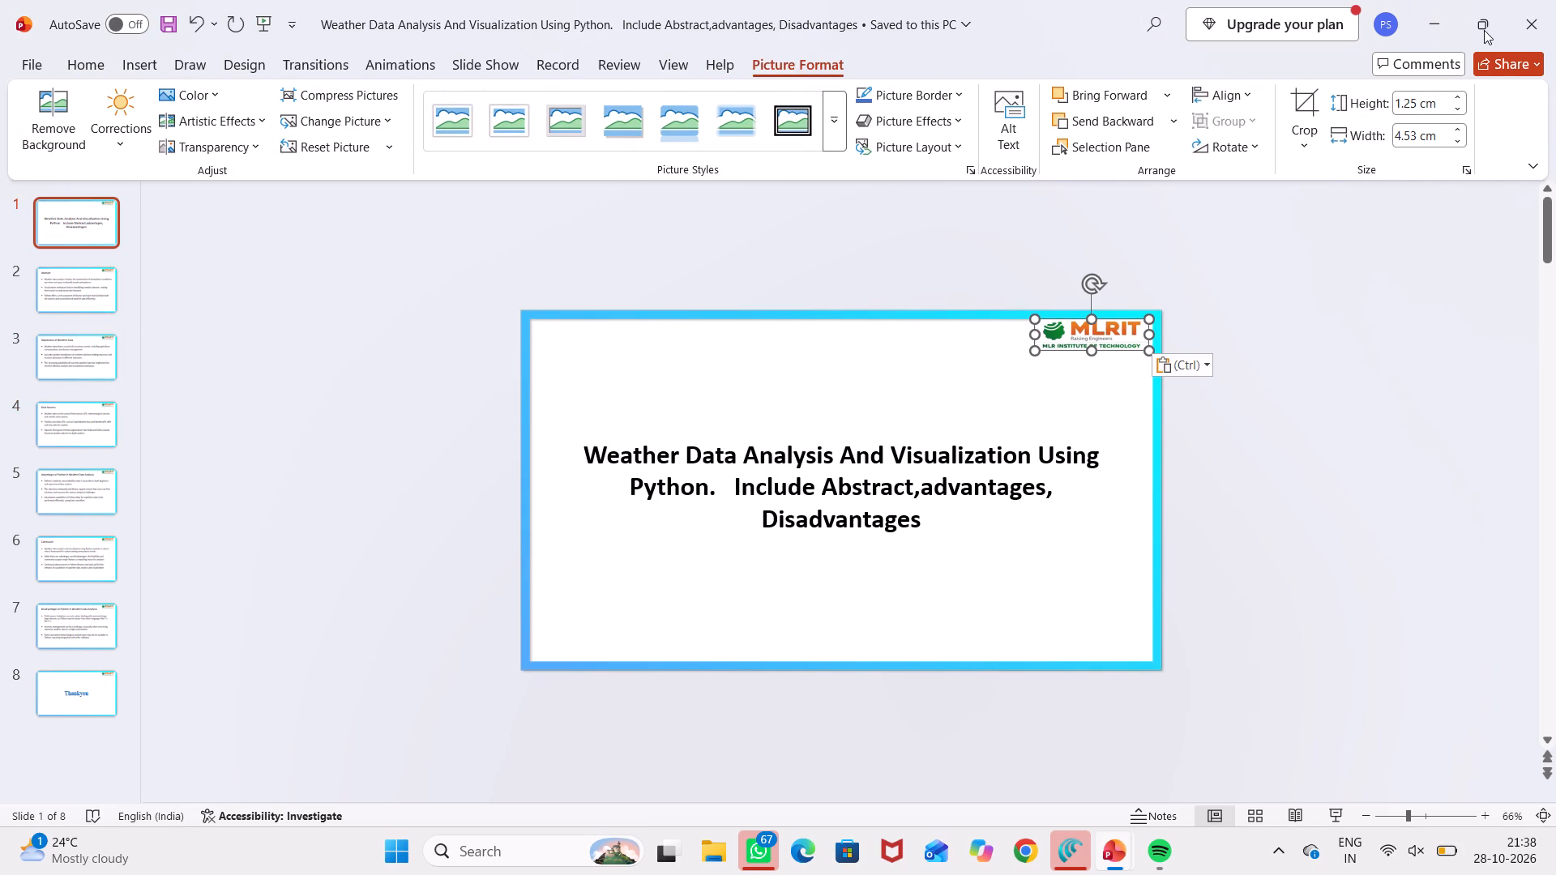
# Display the sample presentation's title slide side by side with the weather presentation's title slide.
pyautogui.click(1371, 82)
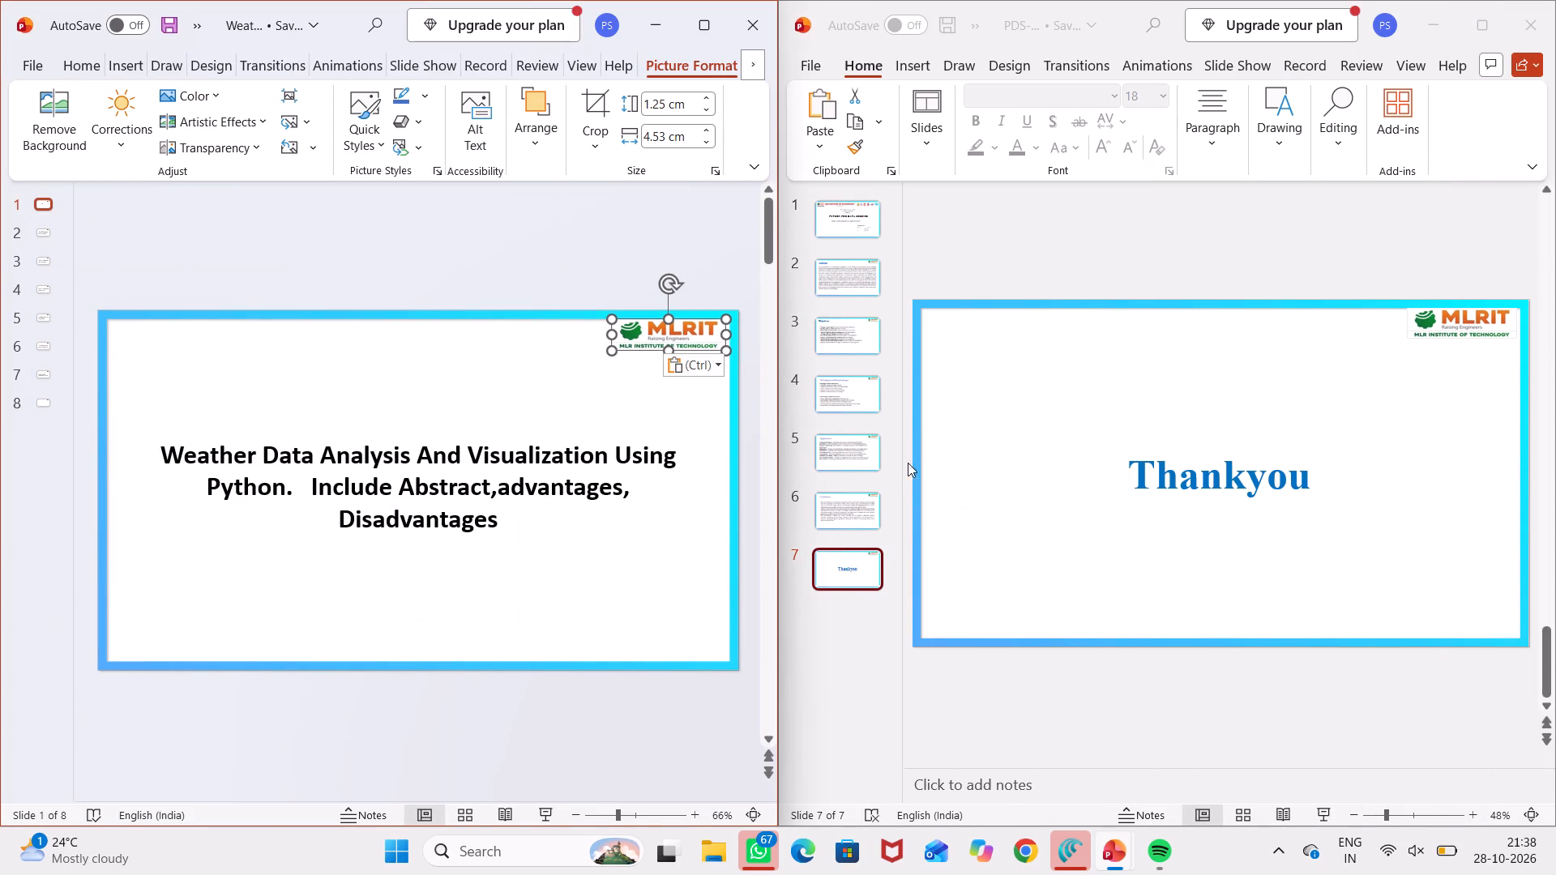
pyautogui.click(846, 226)
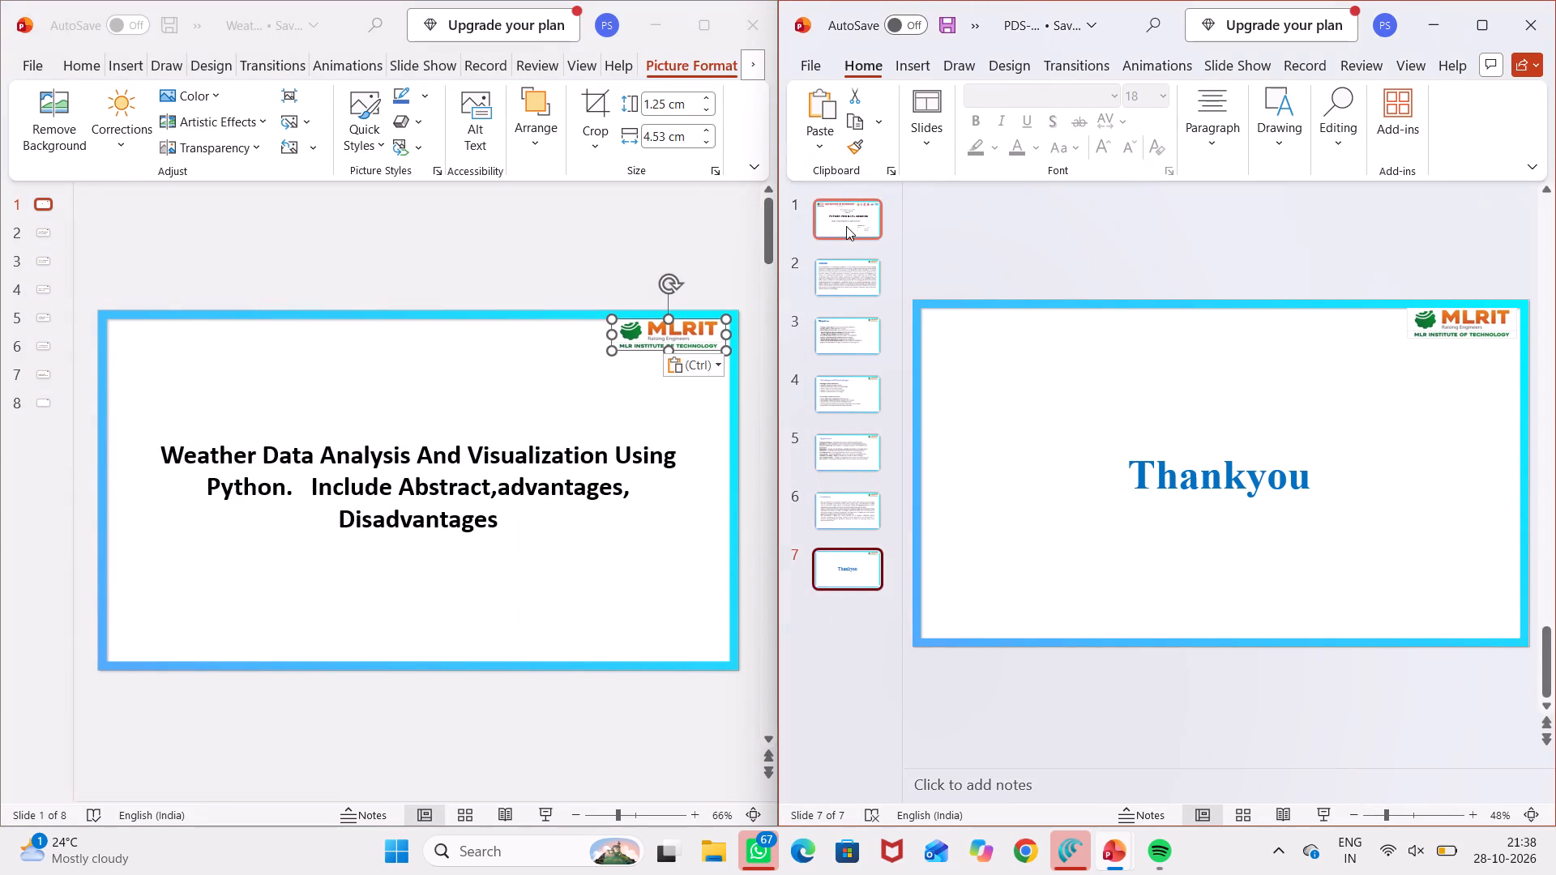
pyautogui.click(846, 226)
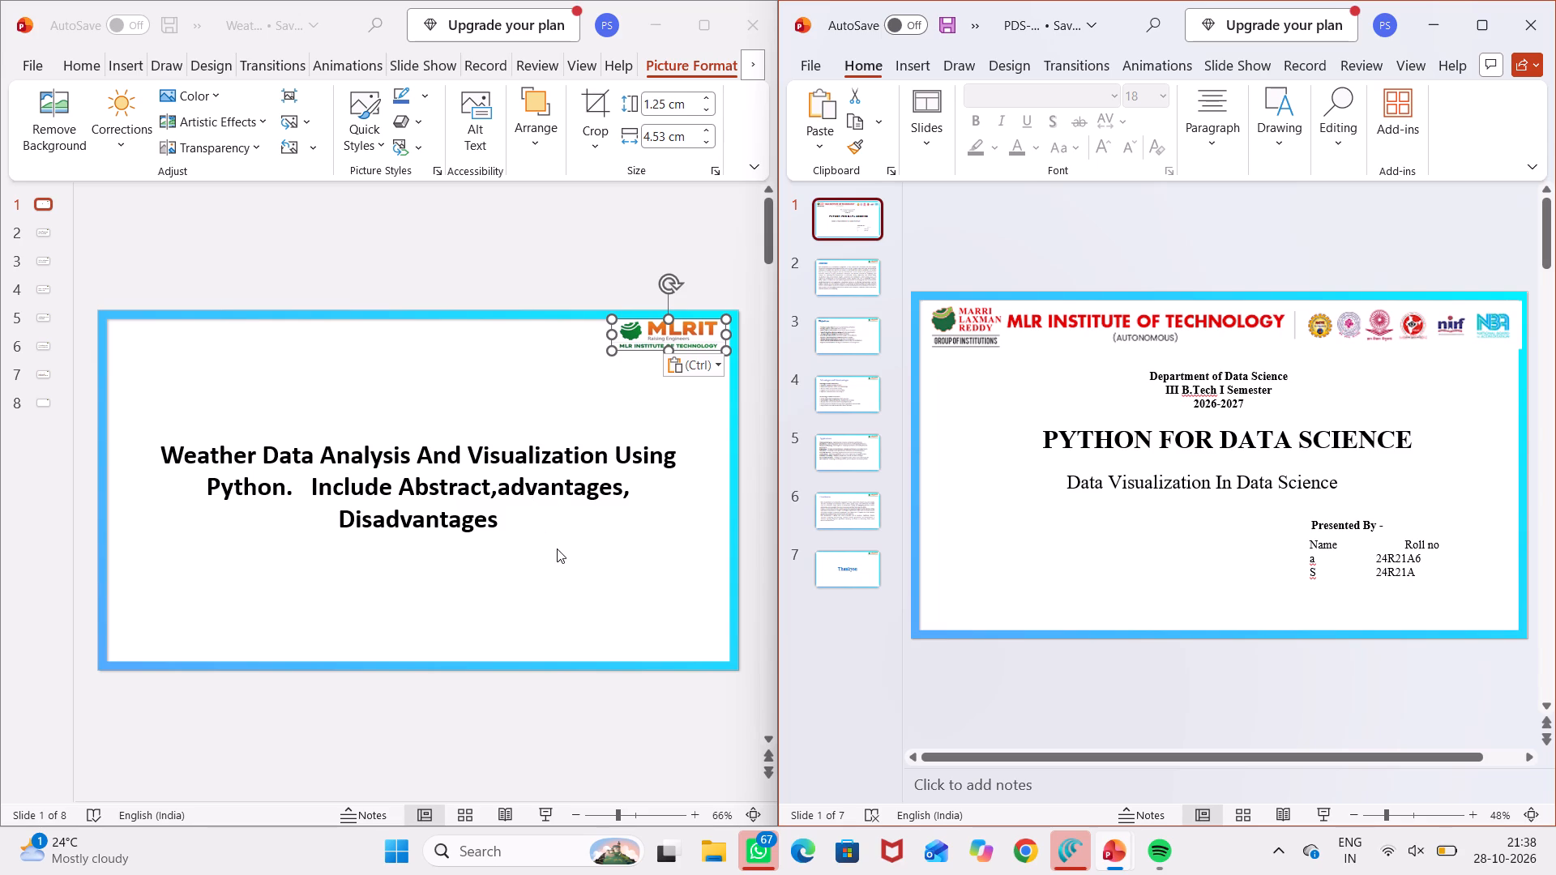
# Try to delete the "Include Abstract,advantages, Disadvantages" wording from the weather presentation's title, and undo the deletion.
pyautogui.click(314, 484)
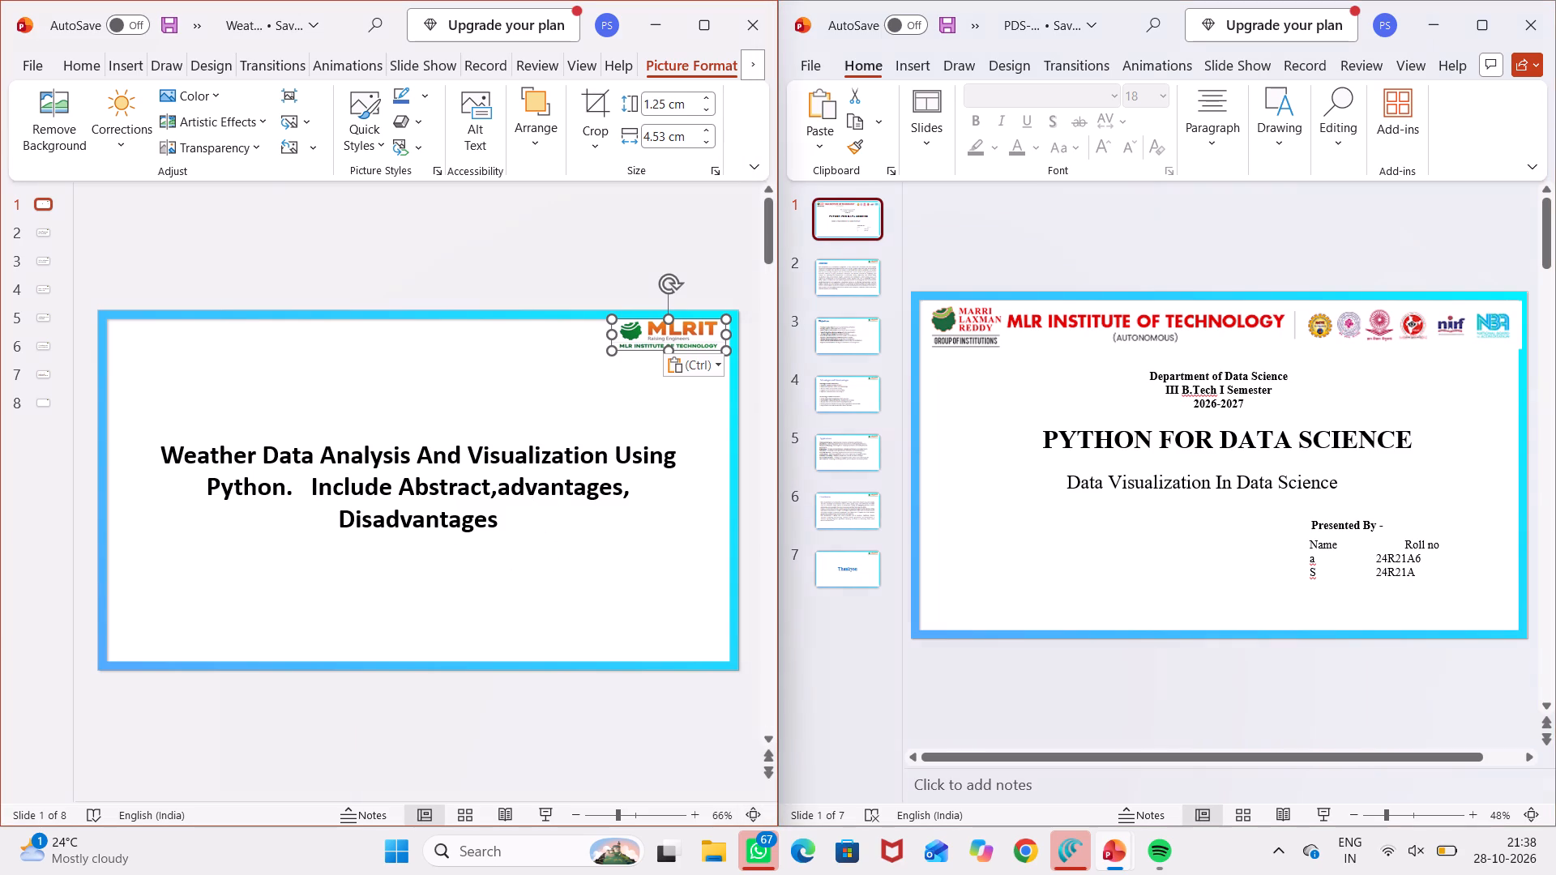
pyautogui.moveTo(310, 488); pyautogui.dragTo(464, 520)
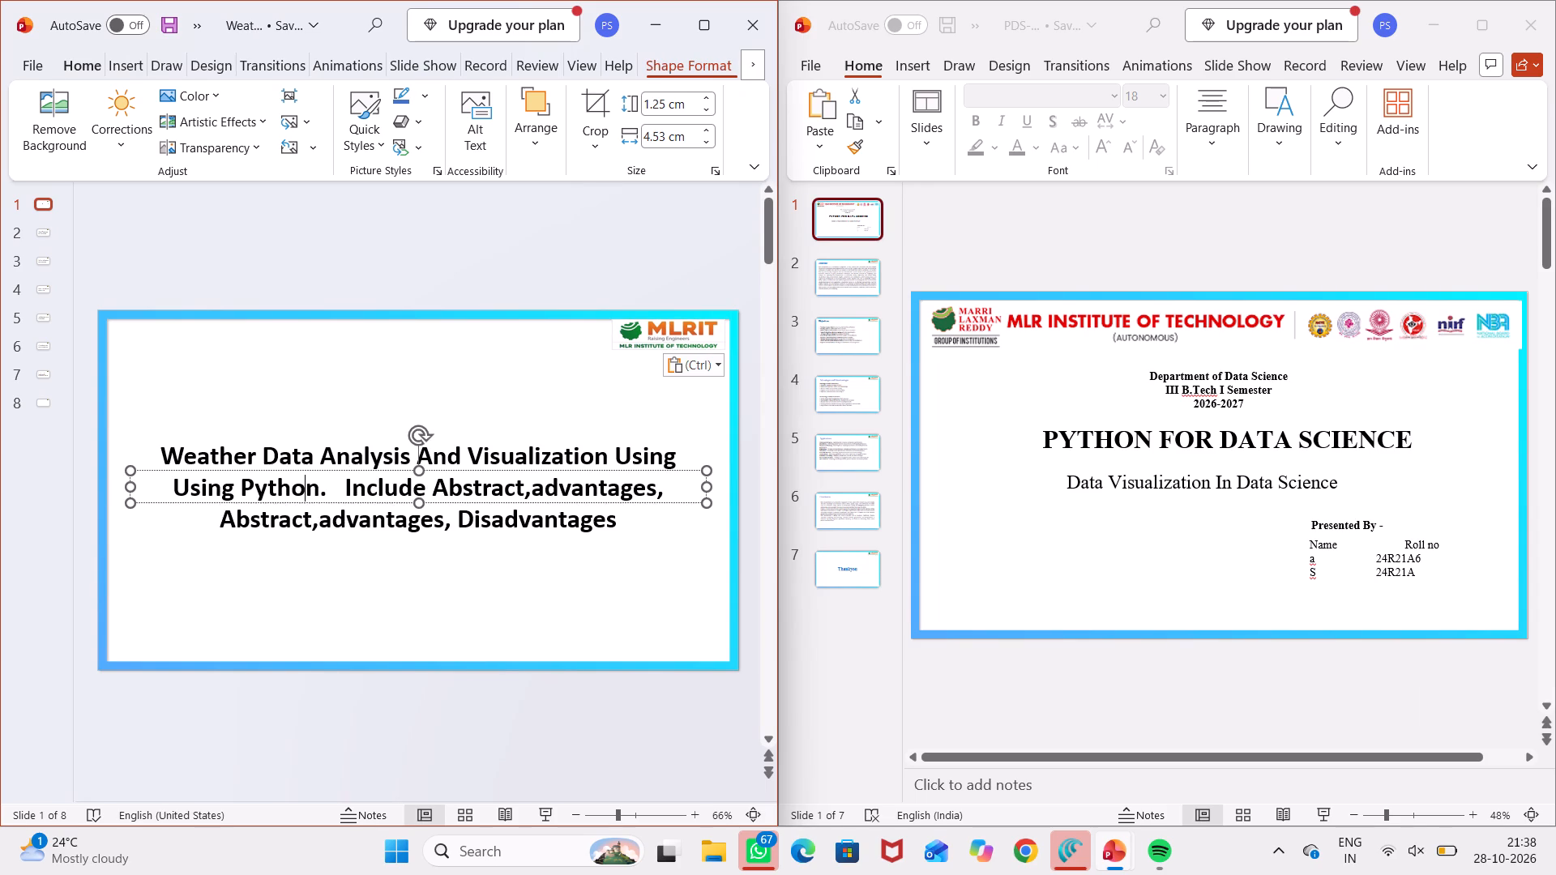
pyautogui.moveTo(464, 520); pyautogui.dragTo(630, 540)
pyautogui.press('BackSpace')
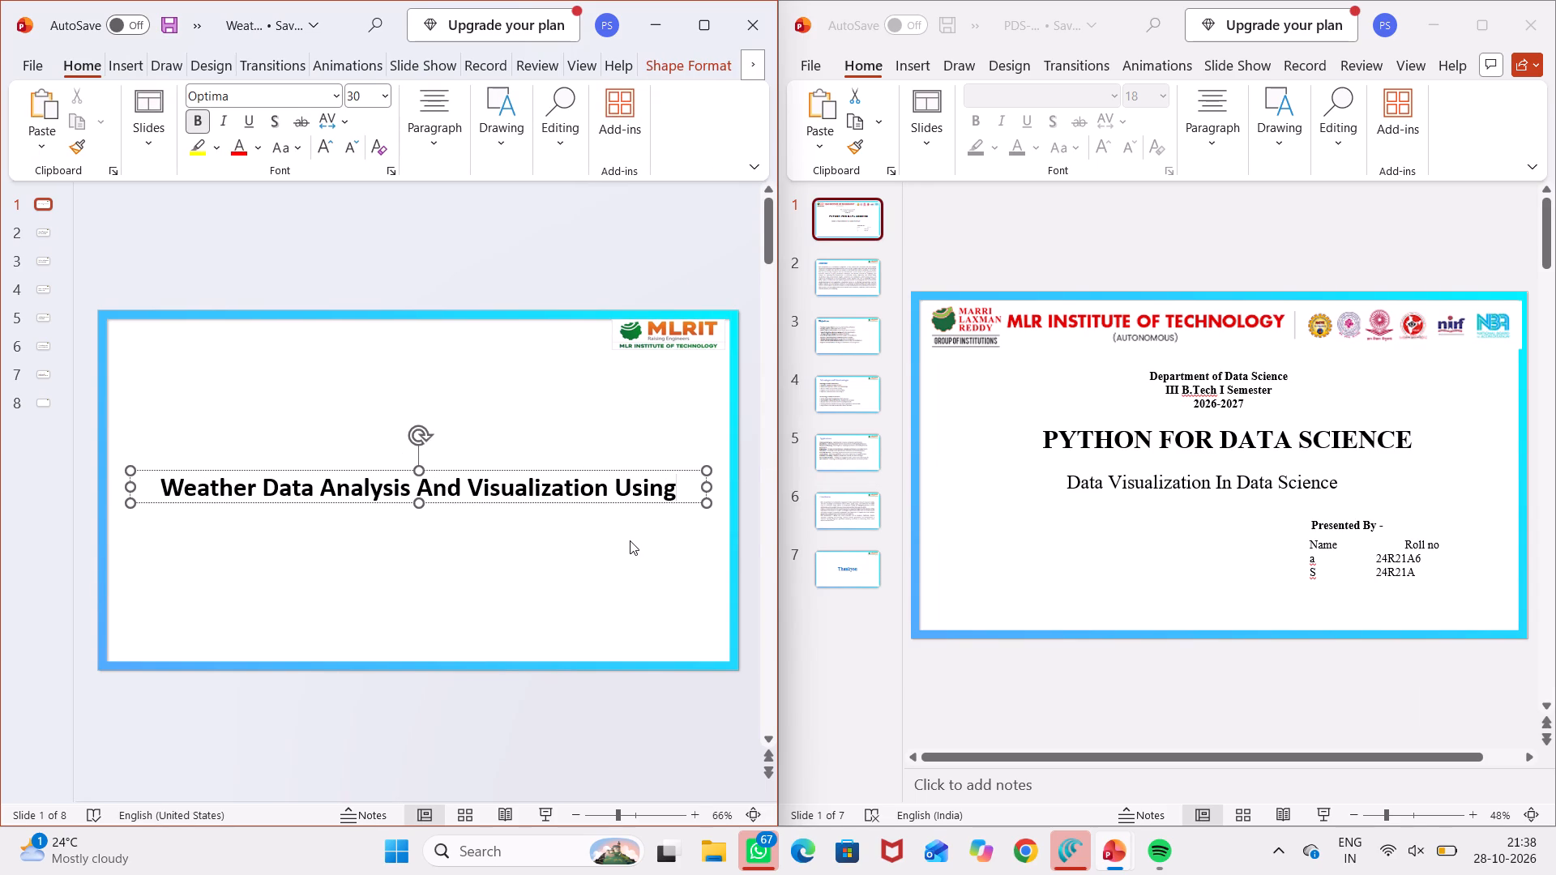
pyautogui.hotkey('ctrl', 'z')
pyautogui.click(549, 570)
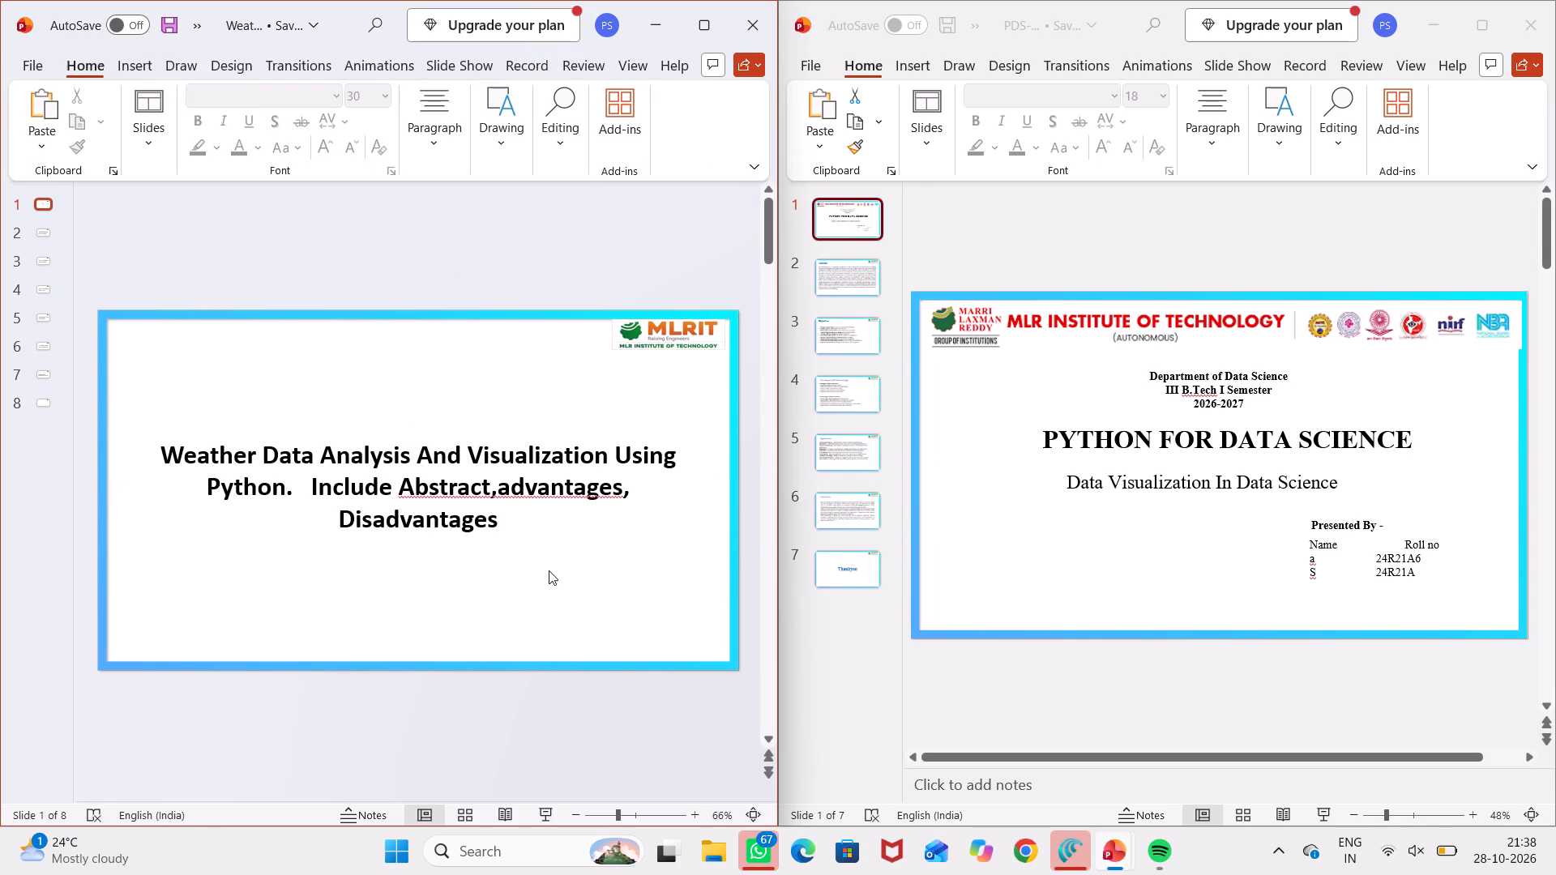
# Delete "Include Abstract,advantages, Disadvantages" from the title on the weather presentation's first slide.
pyautogui.moveTo(314, 479); pyautogui.dragTo(425, 536)
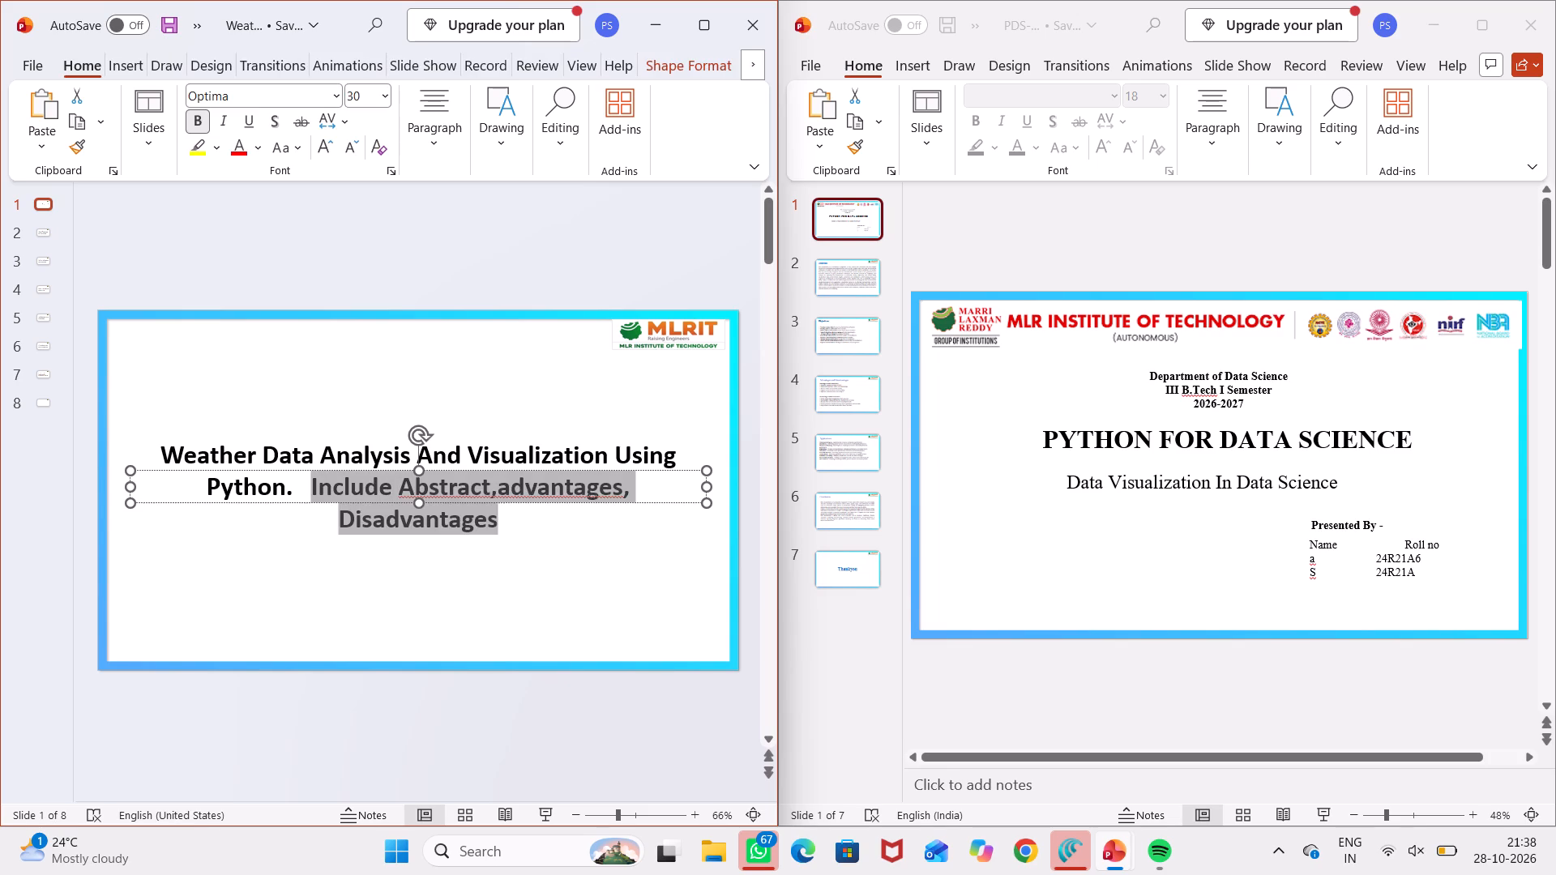
pyautogui.moveTo(425, 536); pyautogui.dragTo(439, 541)
pyautogui.press('Delete')
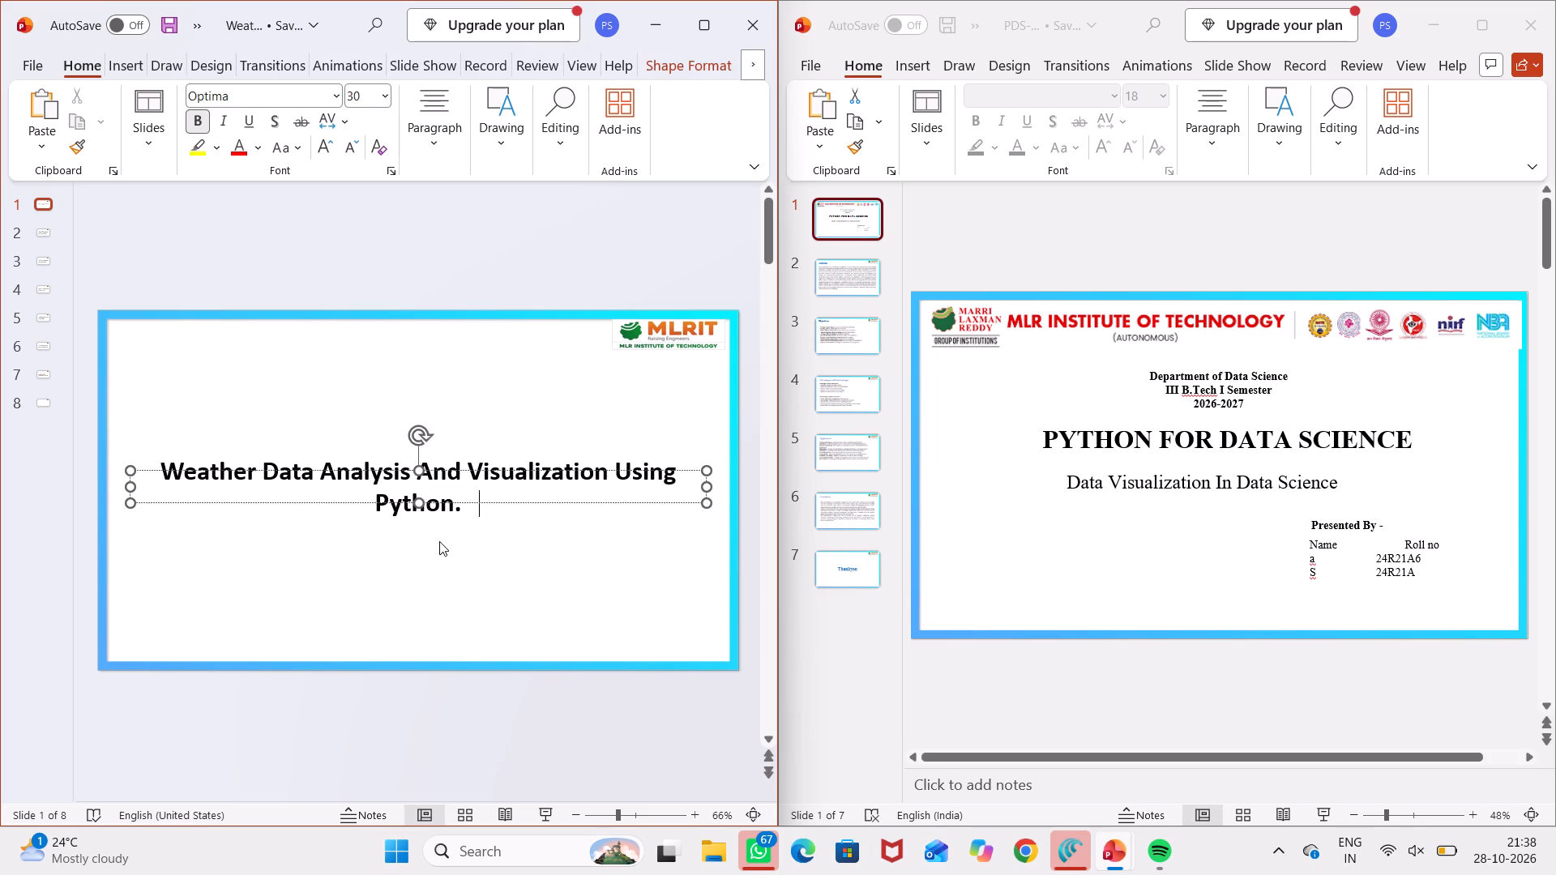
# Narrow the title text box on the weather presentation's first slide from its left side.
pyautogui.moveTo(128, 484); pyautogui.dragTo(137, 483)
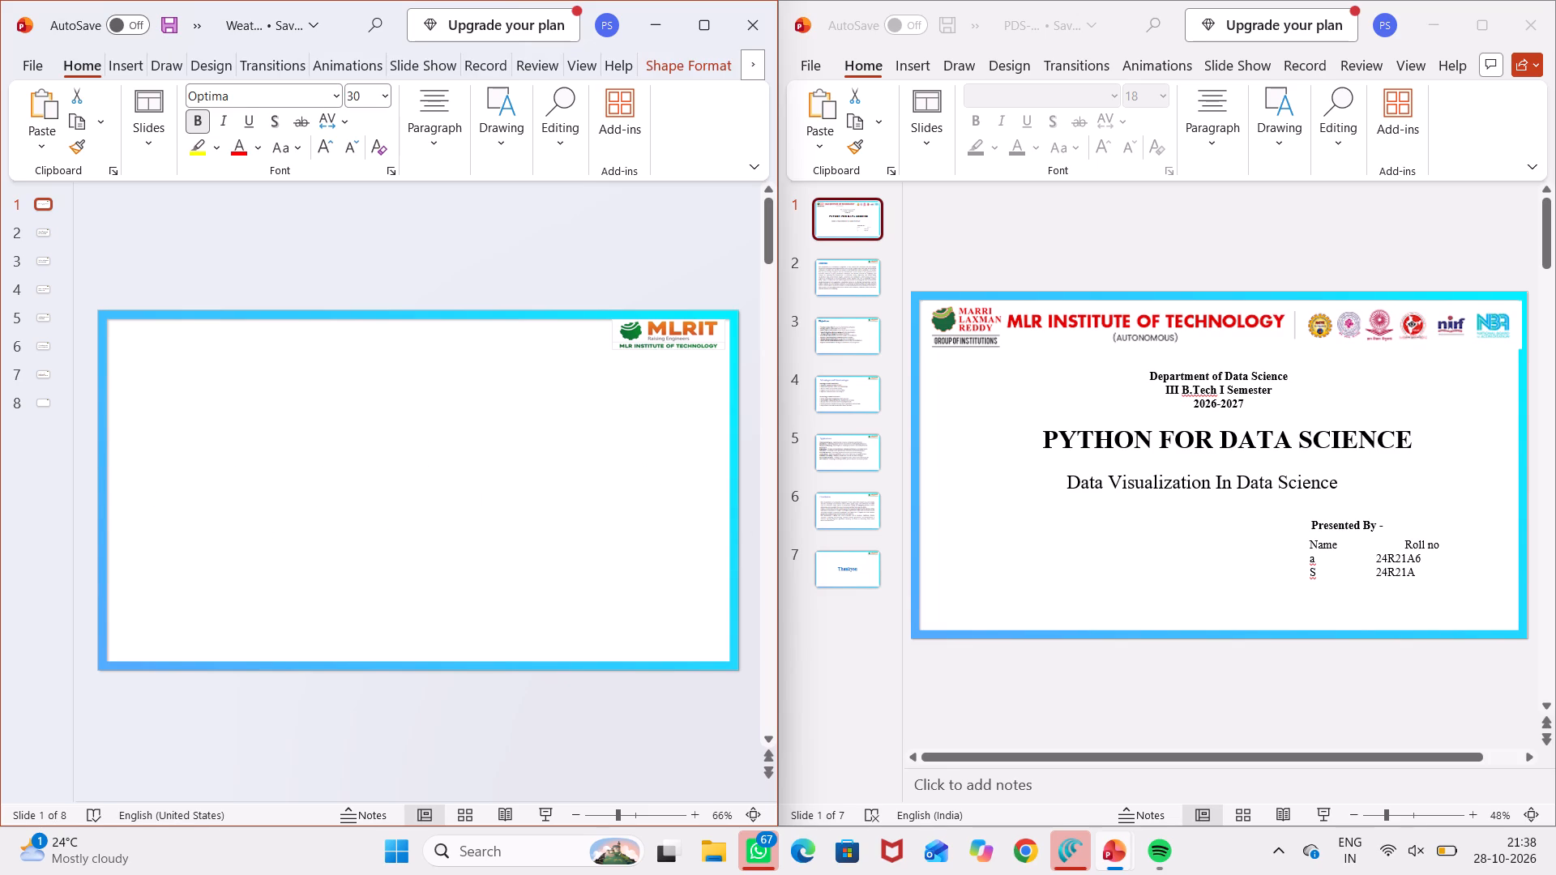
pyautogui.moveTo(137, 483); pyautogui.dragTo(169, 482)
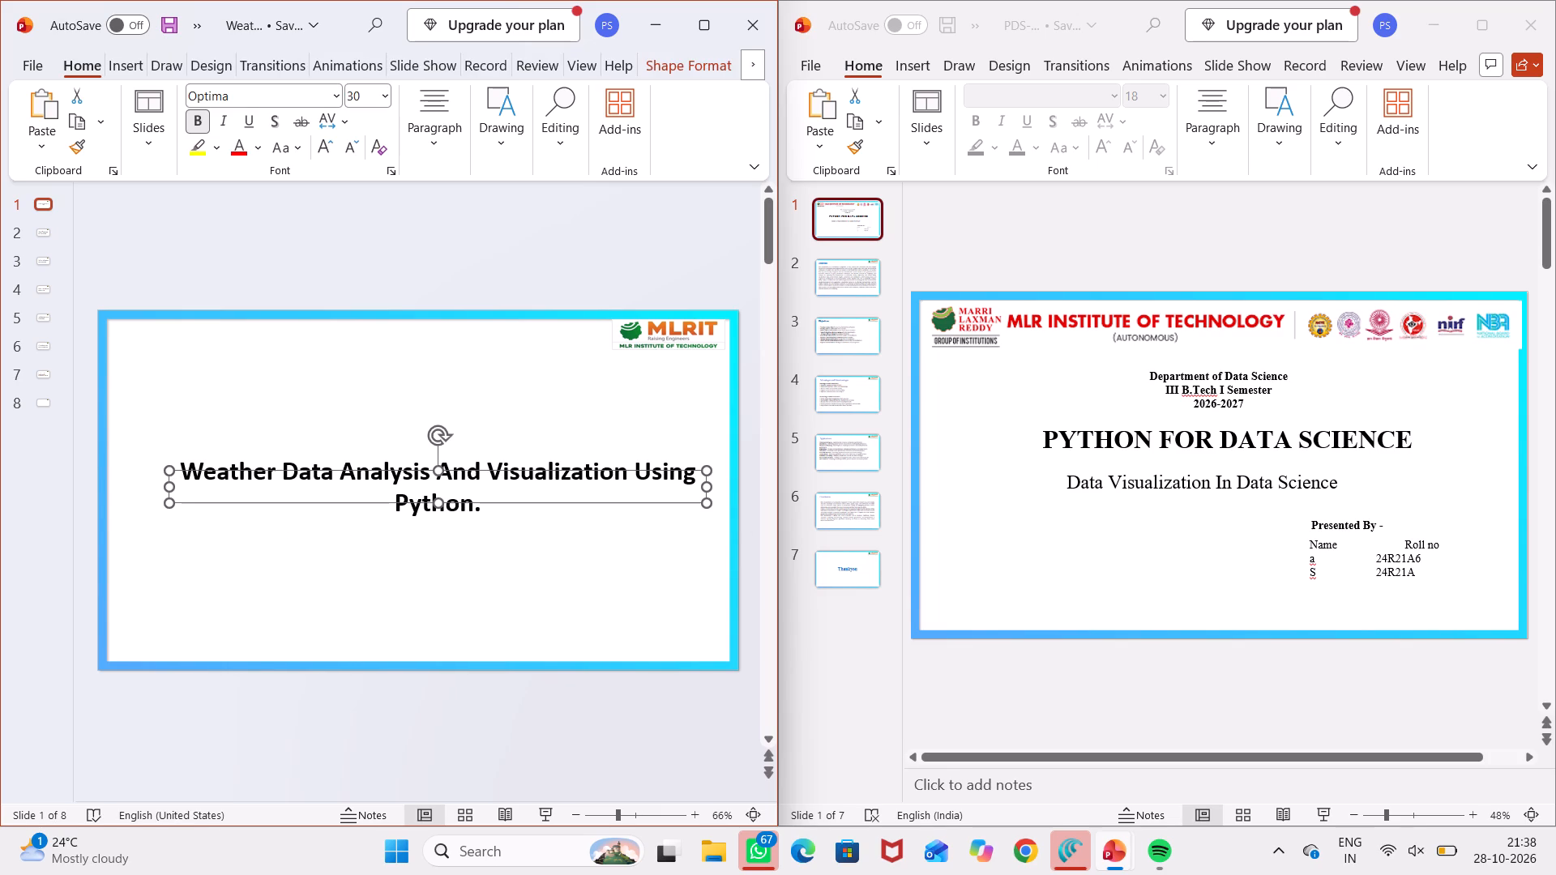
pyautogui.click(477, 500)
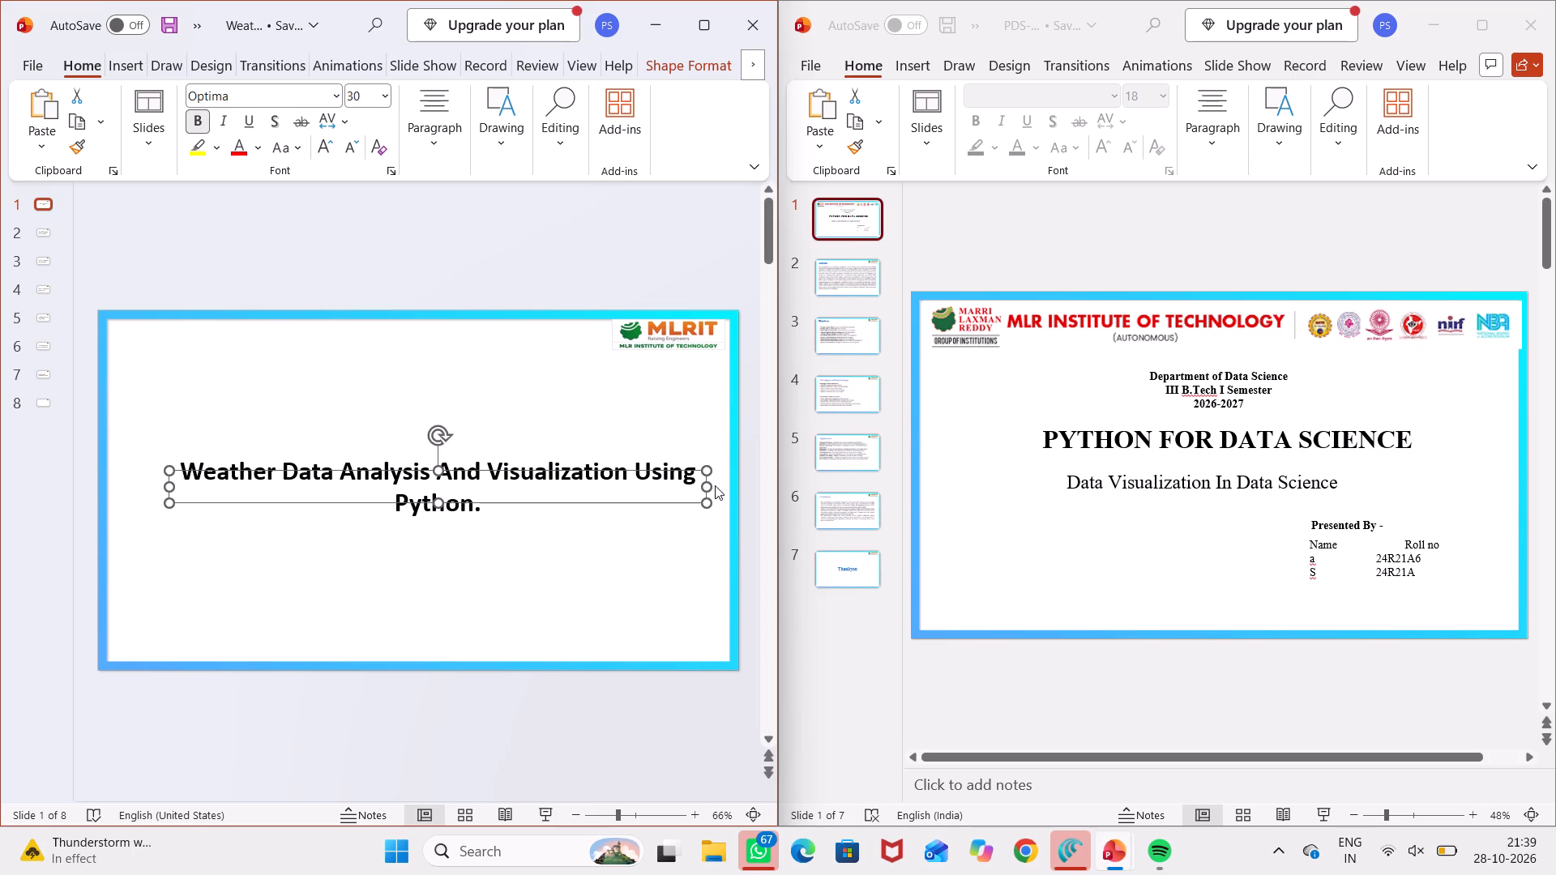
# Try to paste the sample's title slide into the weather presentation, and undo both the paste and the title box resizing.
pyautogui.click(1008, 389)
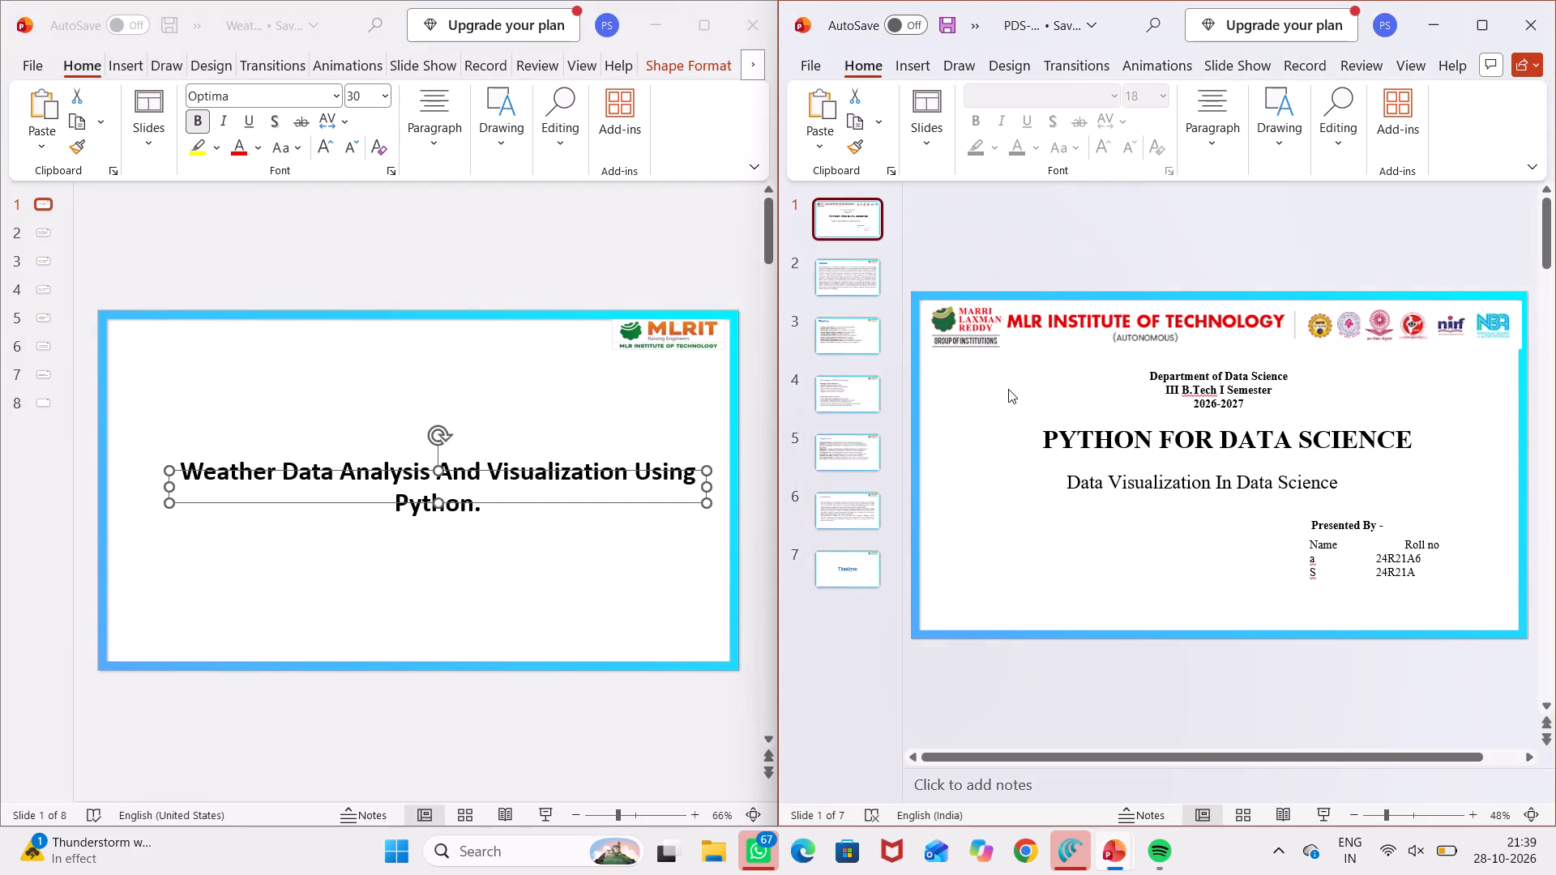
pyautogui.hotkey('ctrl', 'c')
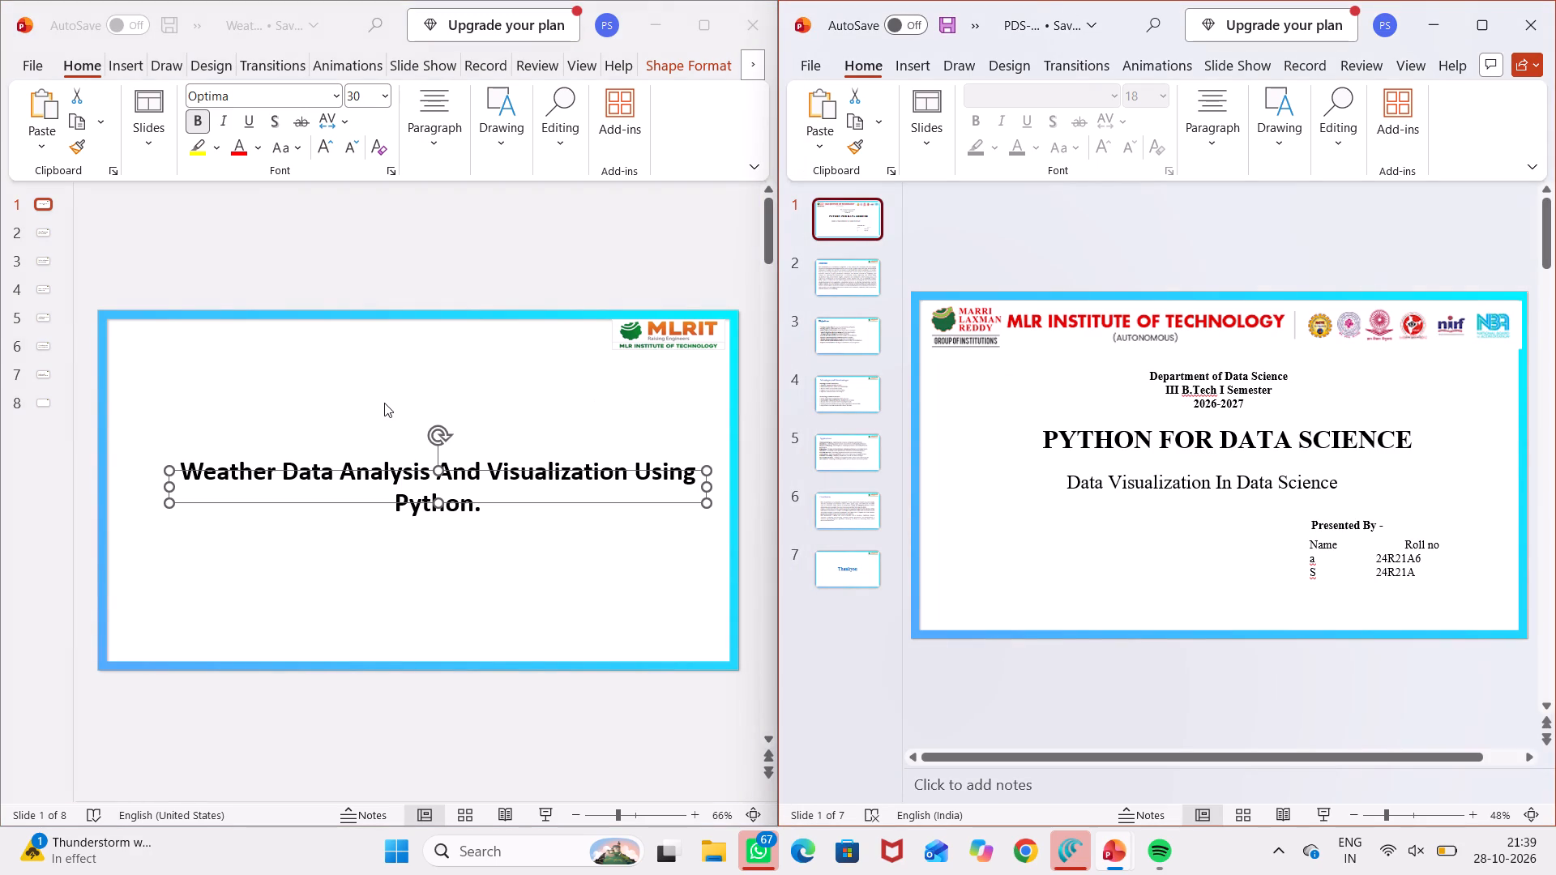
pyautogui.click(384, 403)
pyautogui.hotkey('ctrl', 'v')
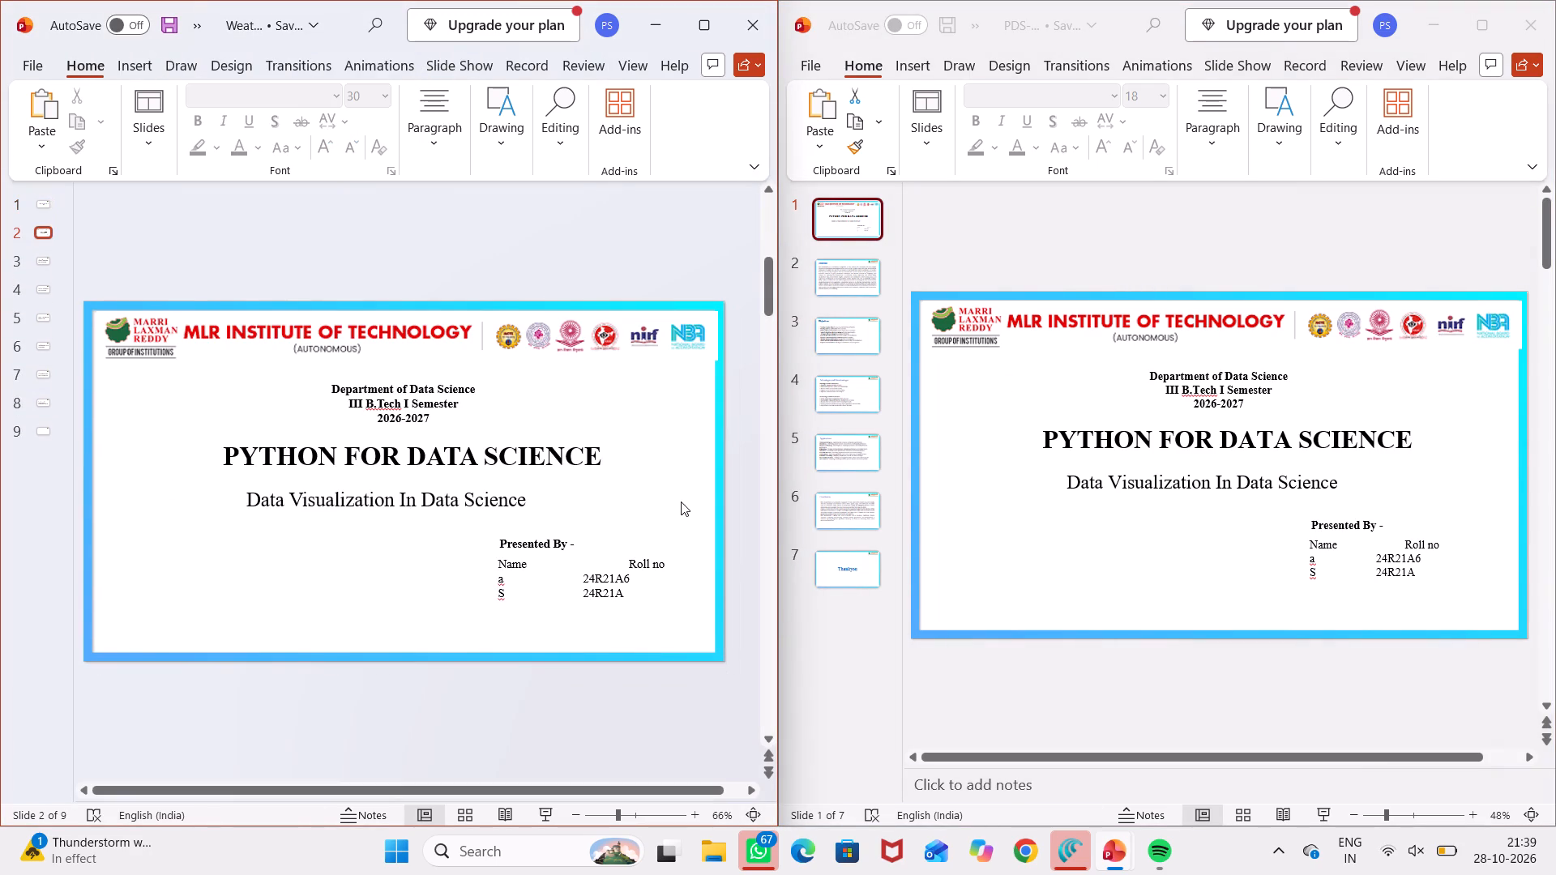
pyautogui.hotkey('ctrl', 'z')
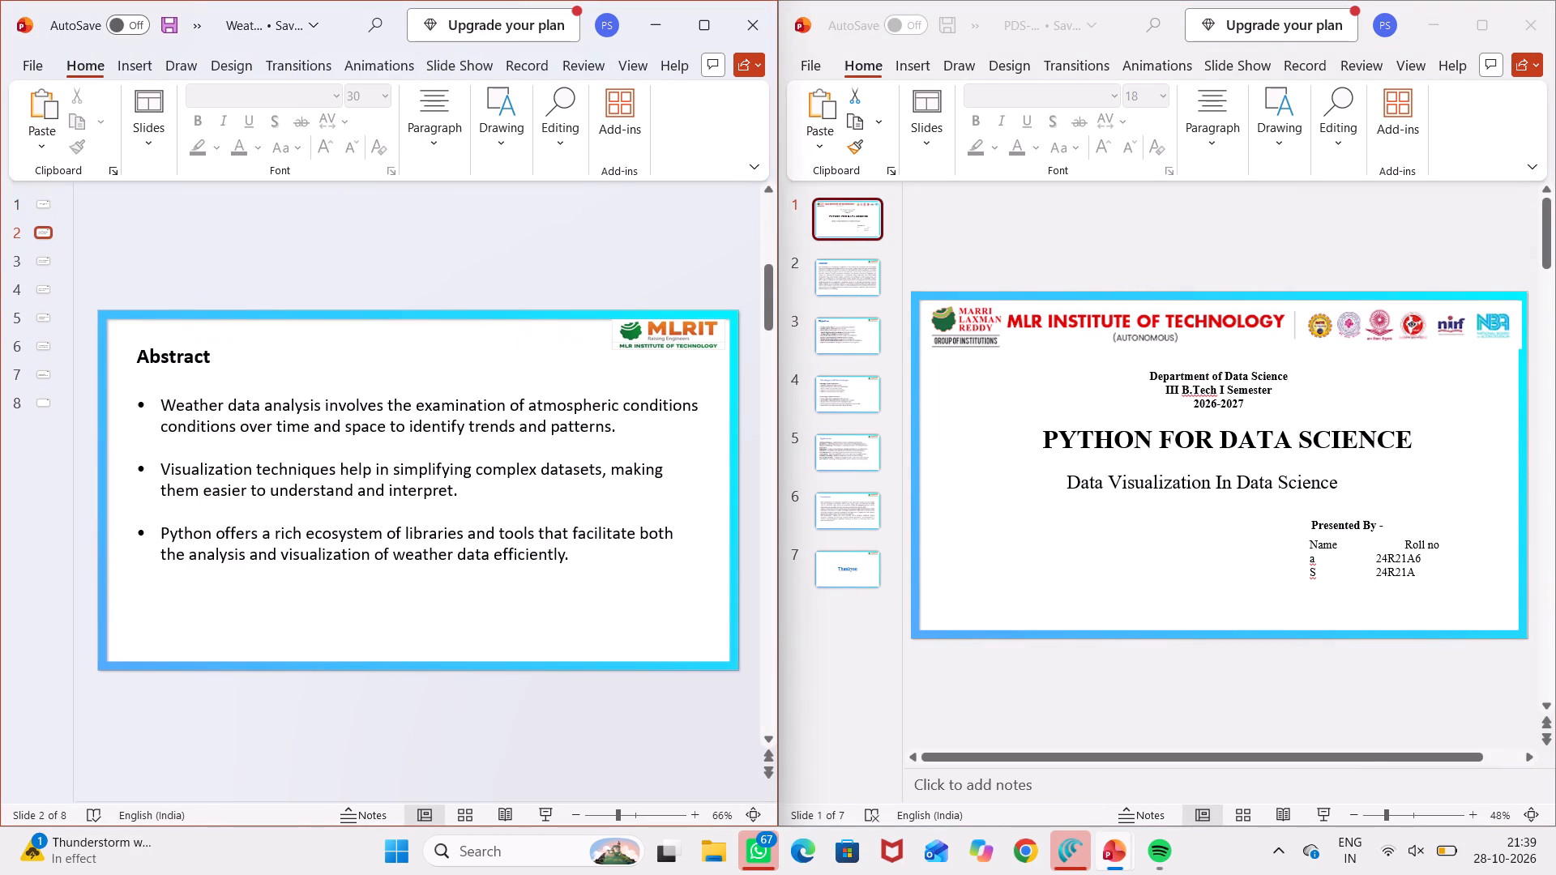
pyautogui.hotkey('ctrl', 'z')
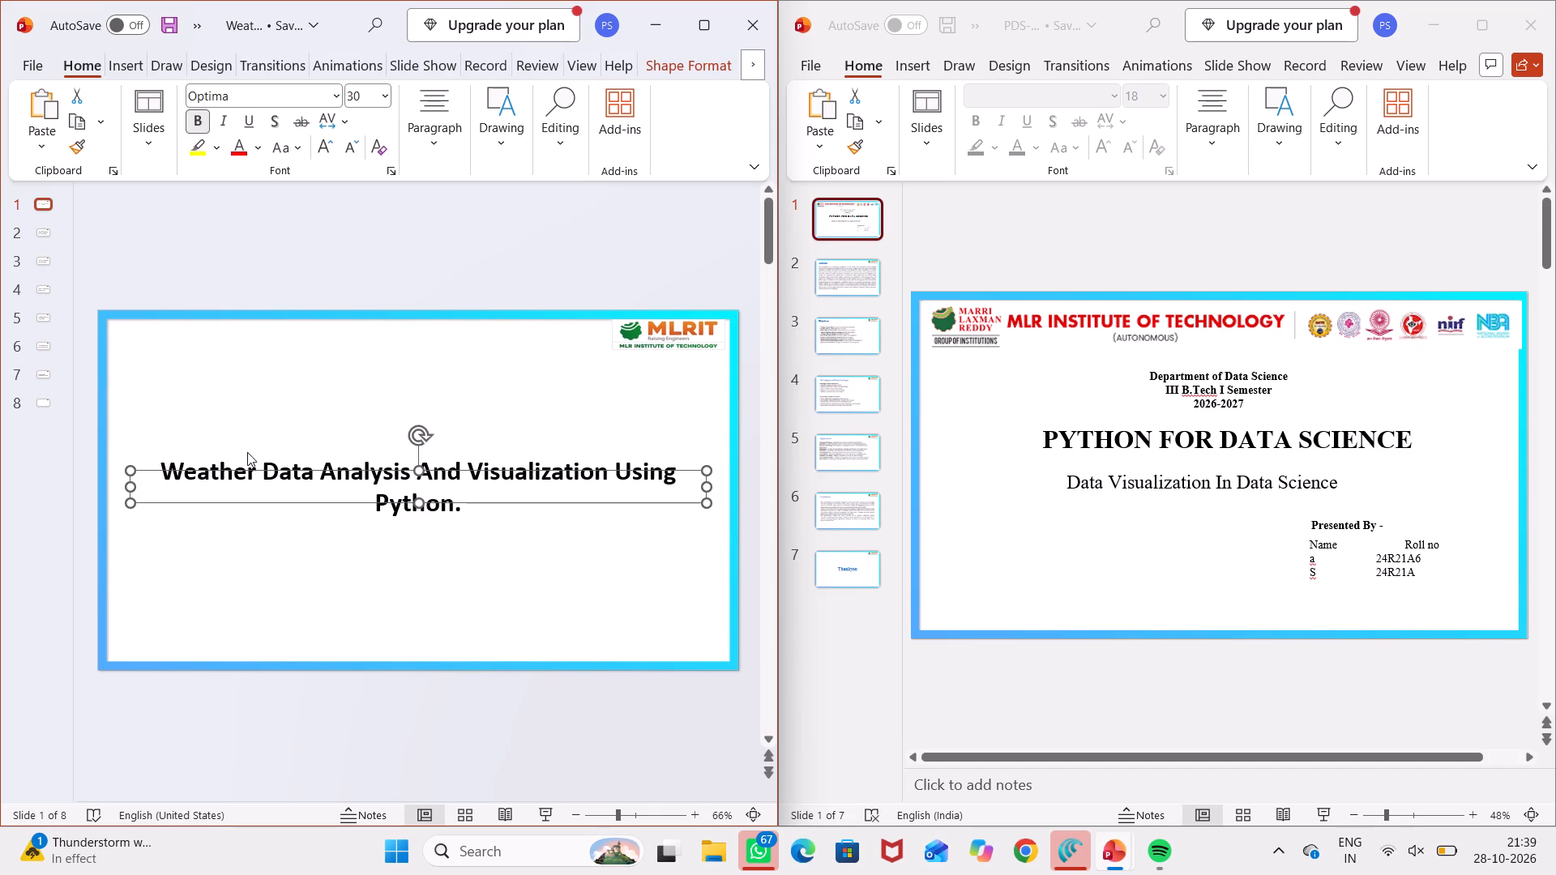
# Replace the sample title slide's subtitle "Data Visualization In Data Science" with the copied title "Weather Data Analysis And Visualization Using Python.".
pyautogui.click(247, 452)
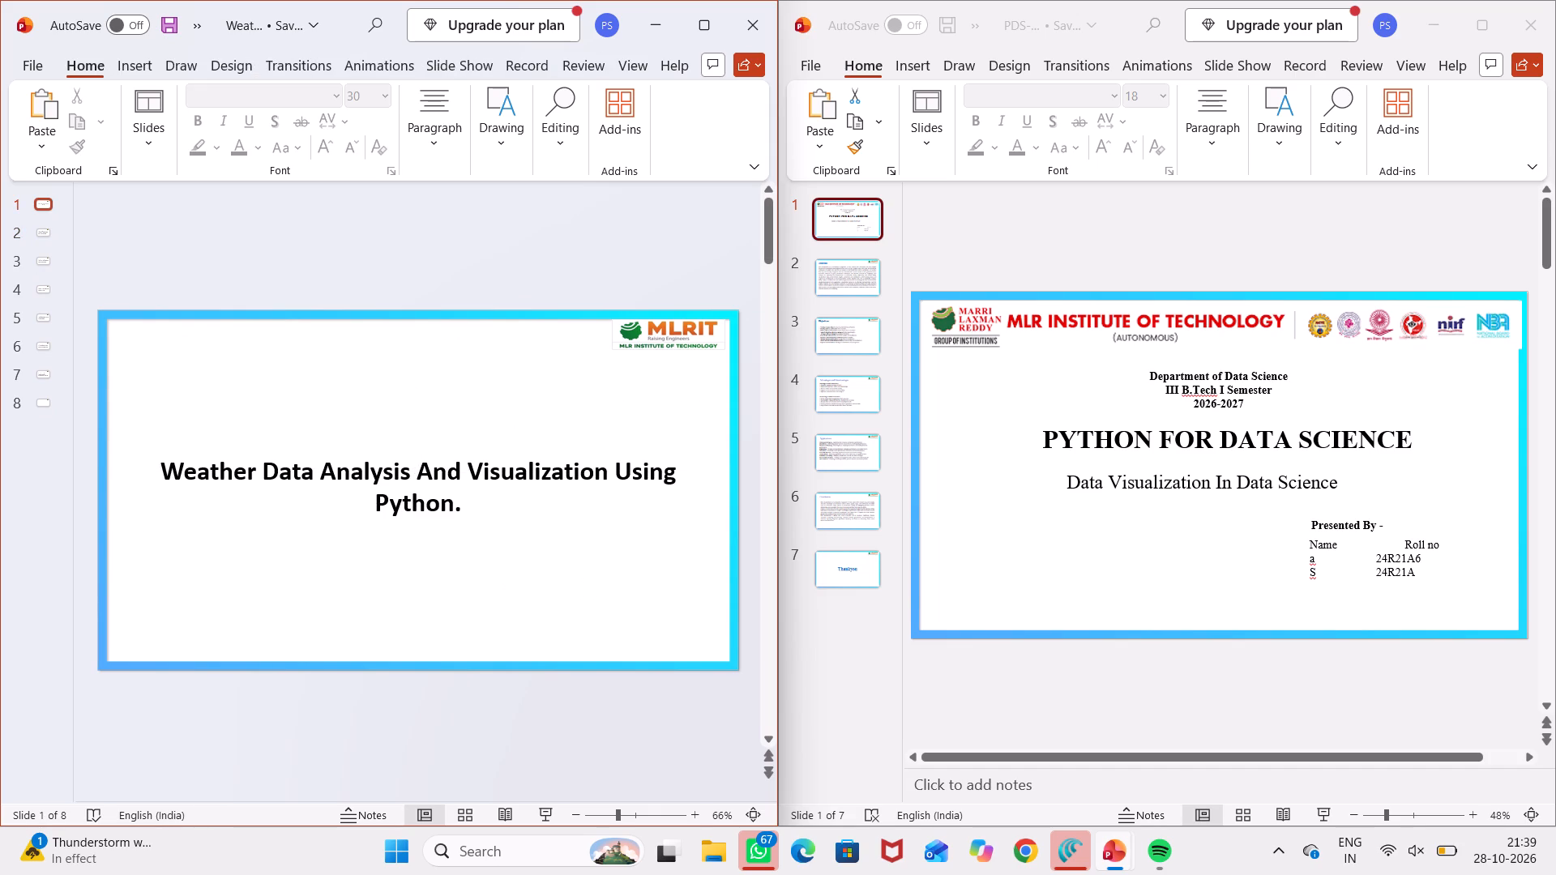
pyautogui.moveTo(459, 506); pyautogui.dragTo(153, 481)
pyautogui.hotkey('ctrl', 'c')
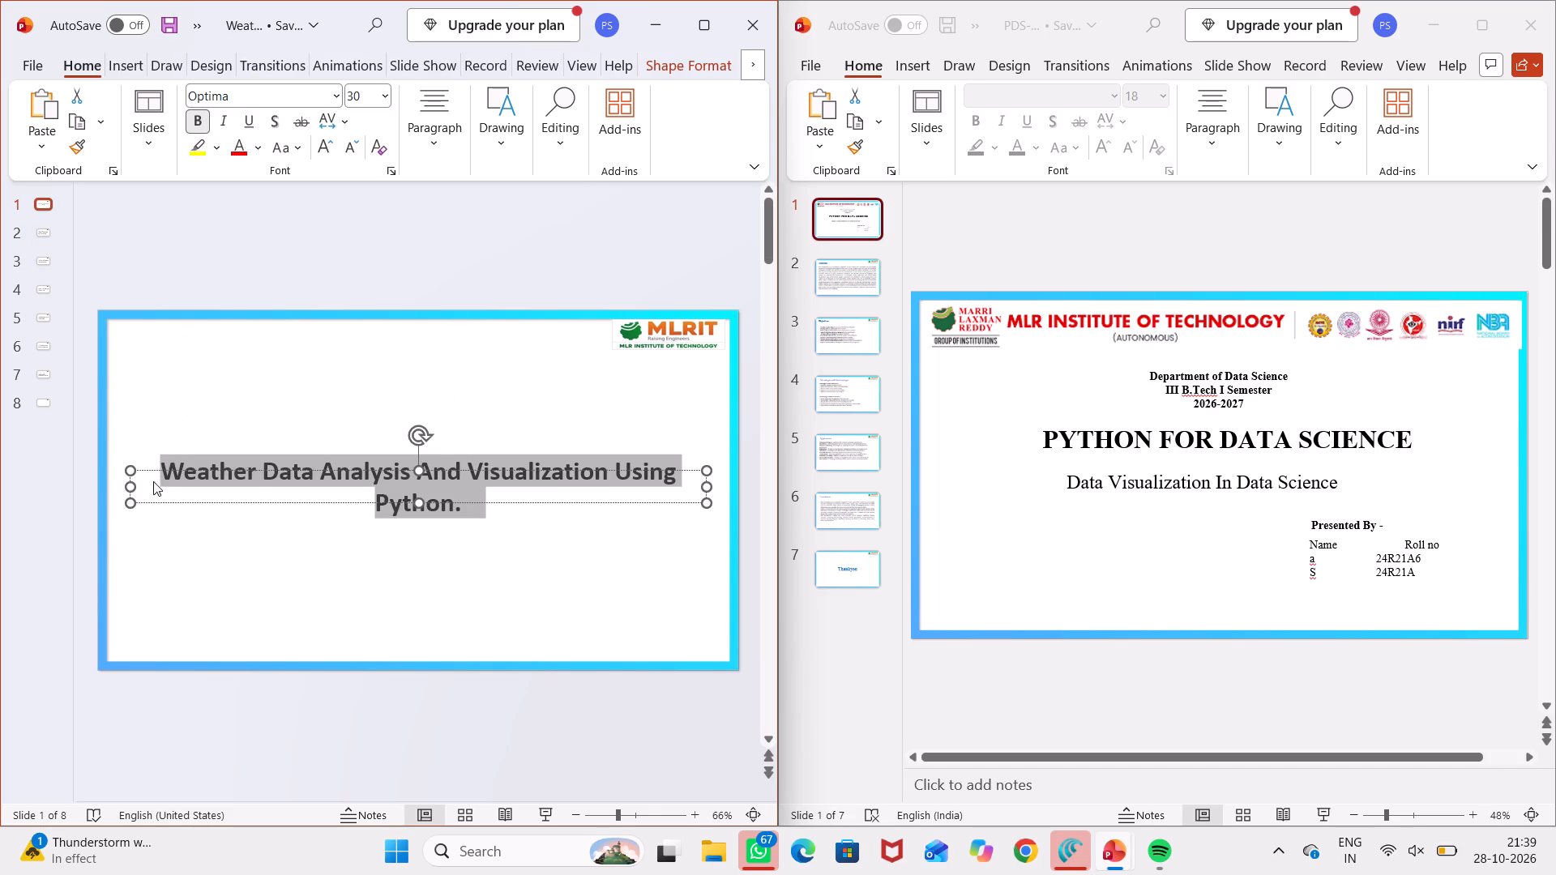
pyautogui.click(1328, 482)
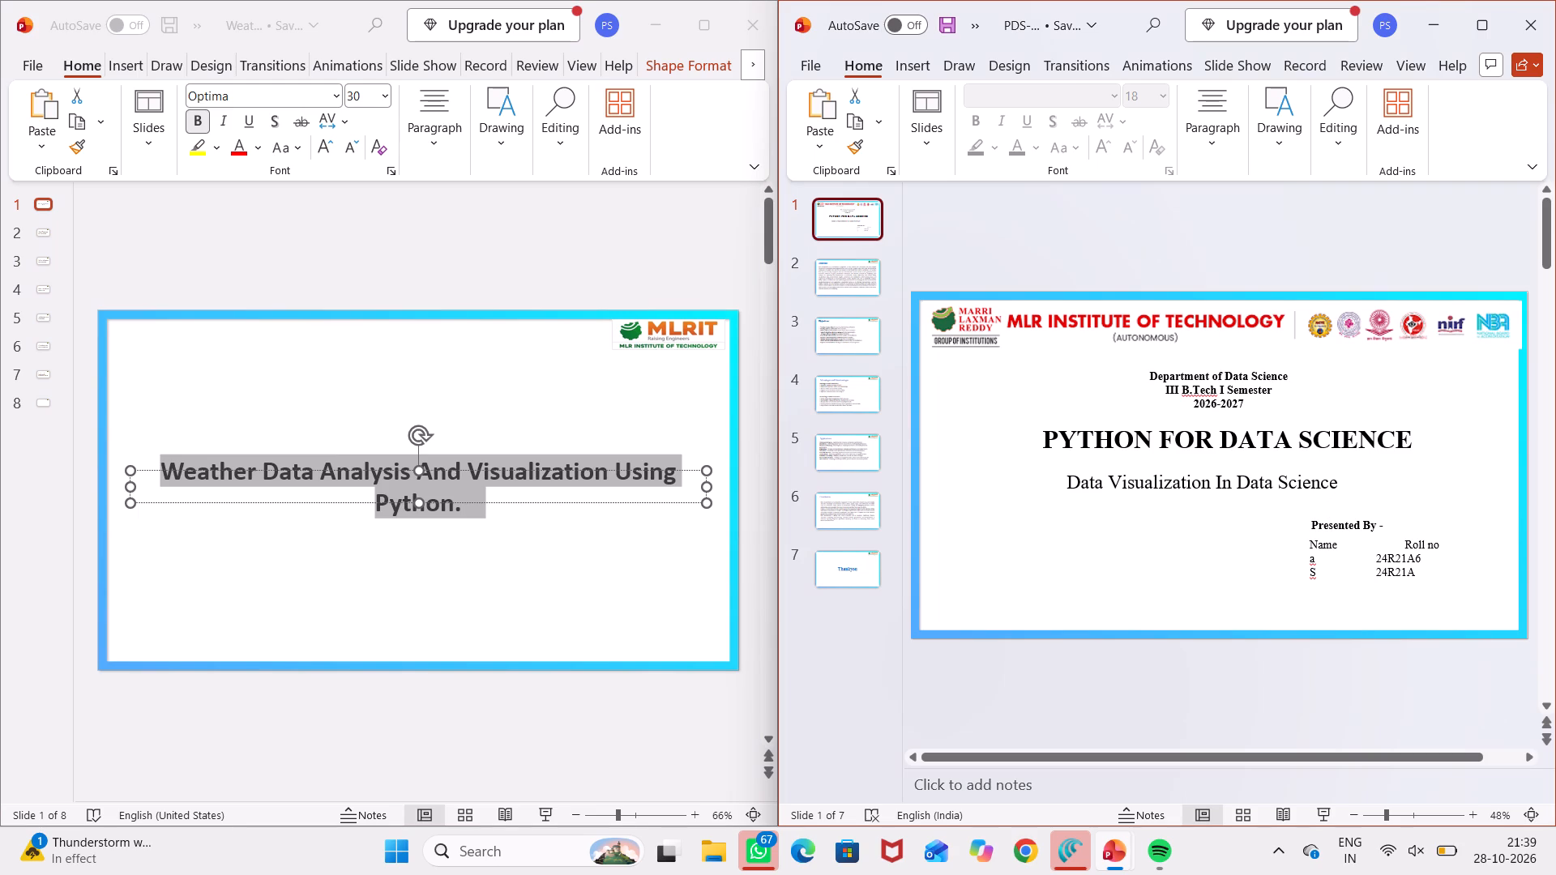
pyautogui.moveTo(1340, 485); pyautogui.dragTo(1046, 485)
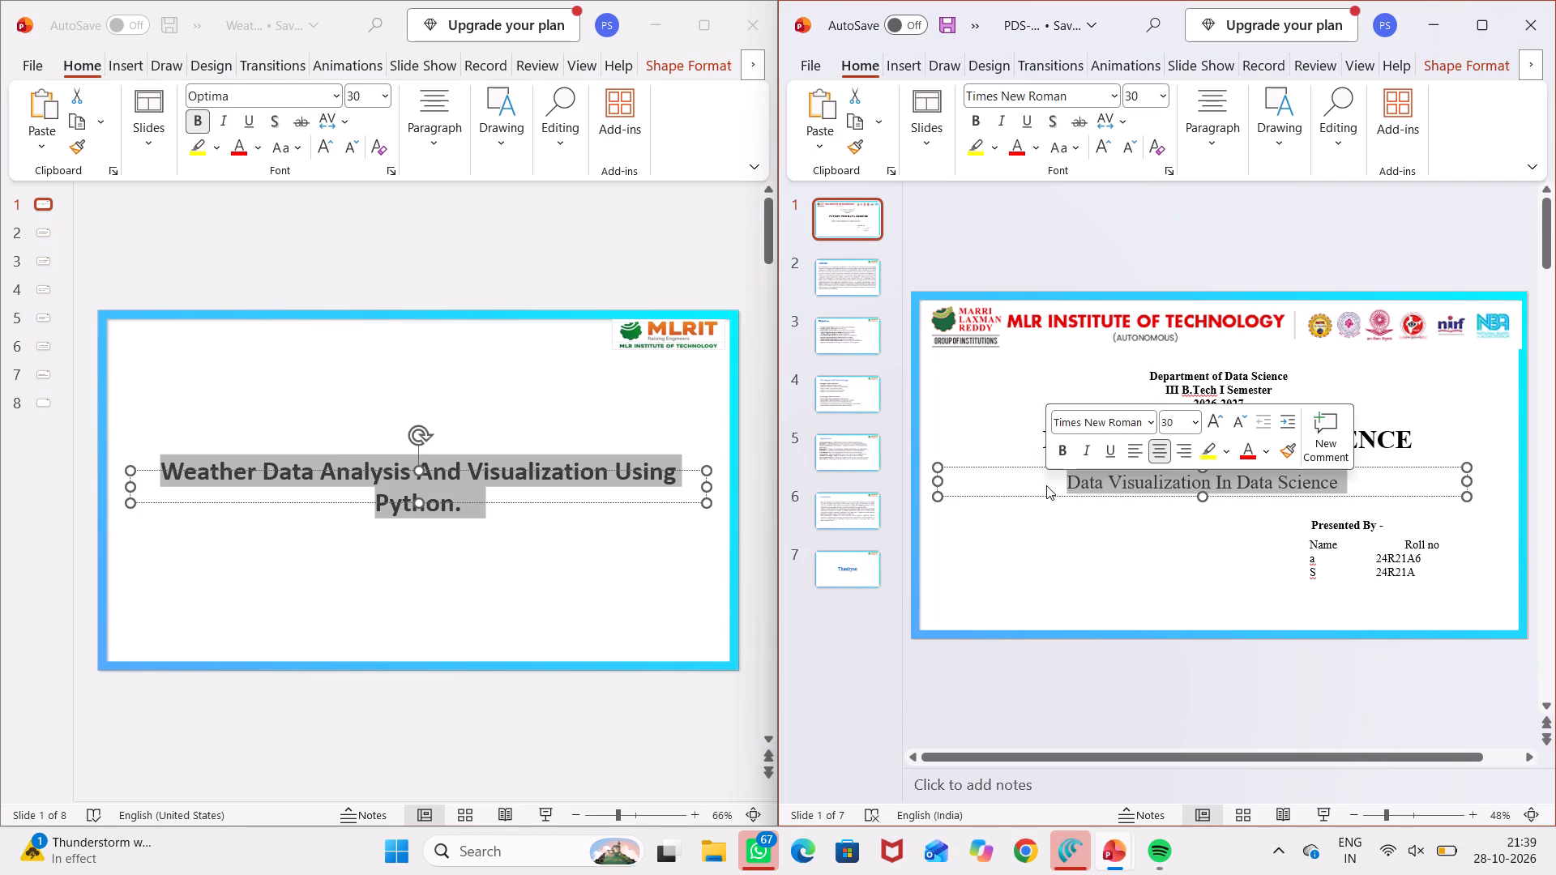
pyautogui.hotkey('ctrl', 'v')
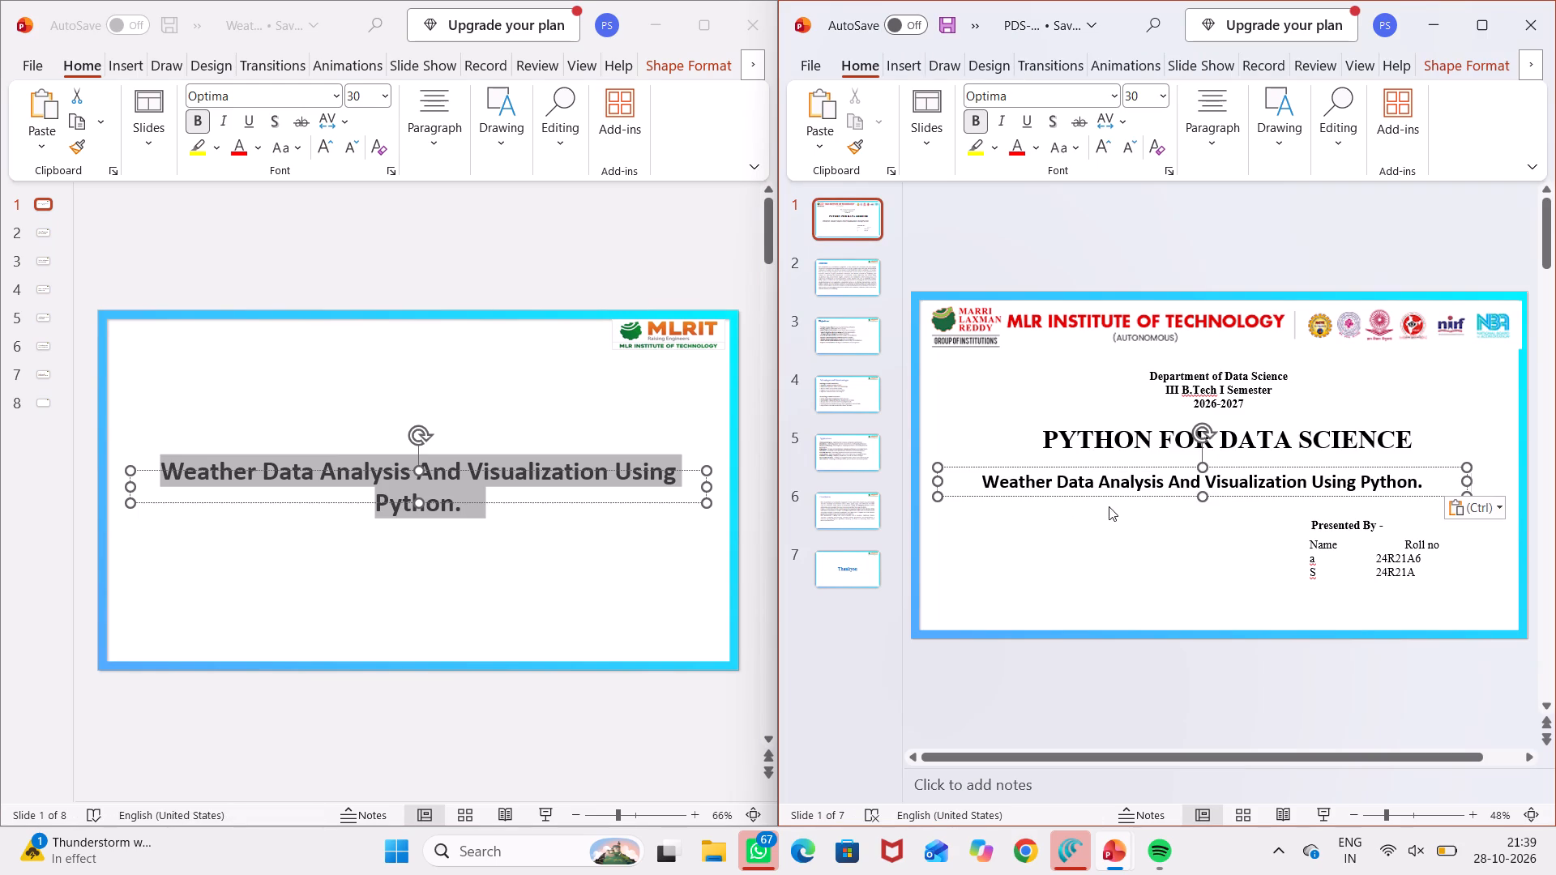
pyautogui.moveTo(1109, 497); pyautogui.dragTo(1133, 493)
pyautogui.click(1135, 546)
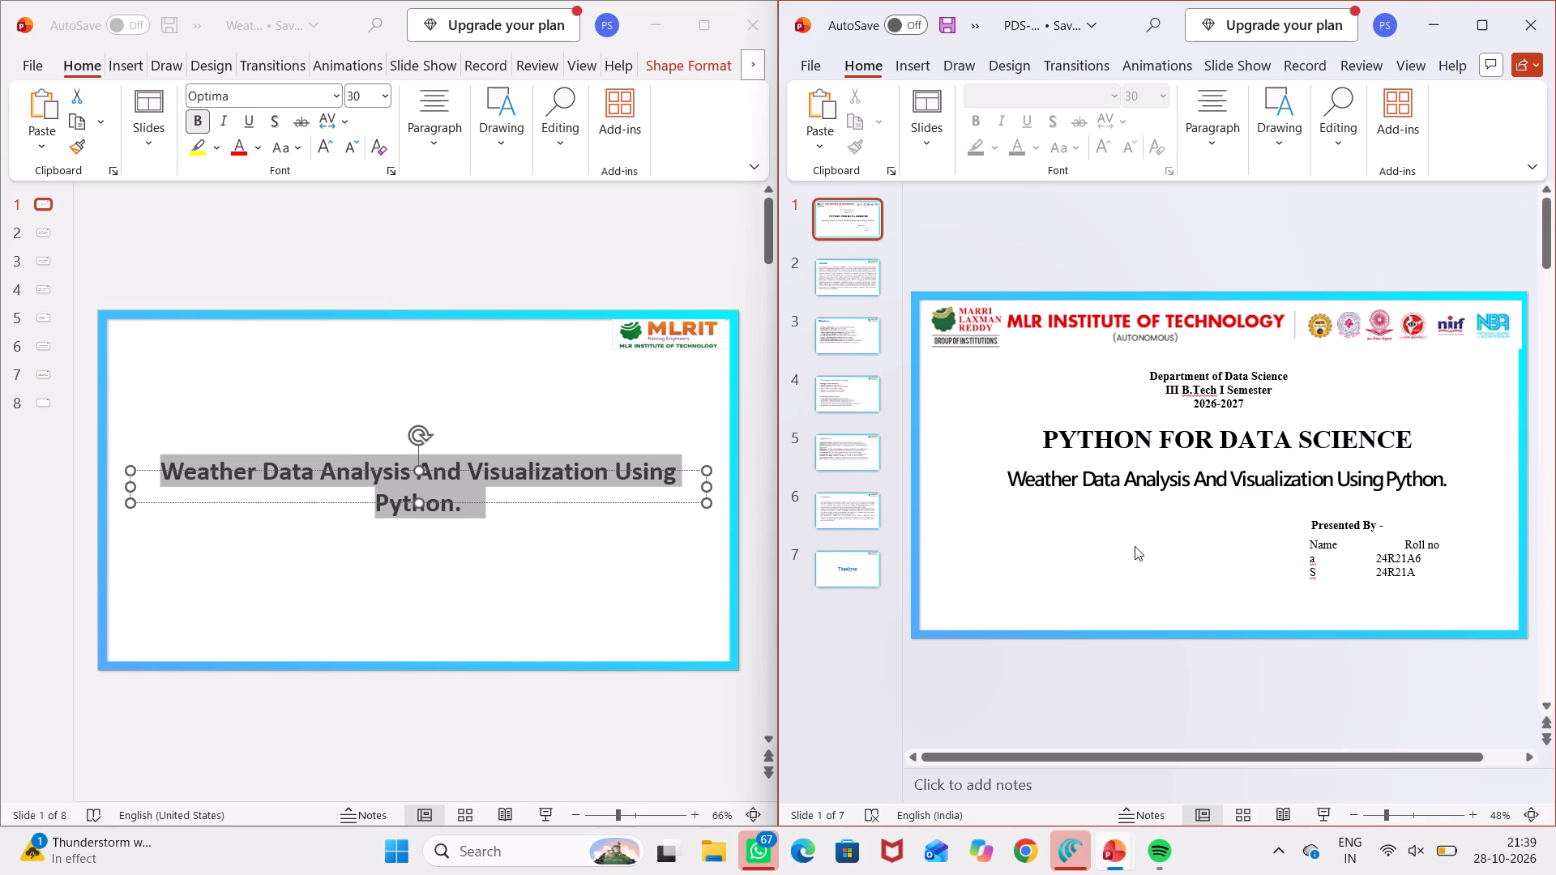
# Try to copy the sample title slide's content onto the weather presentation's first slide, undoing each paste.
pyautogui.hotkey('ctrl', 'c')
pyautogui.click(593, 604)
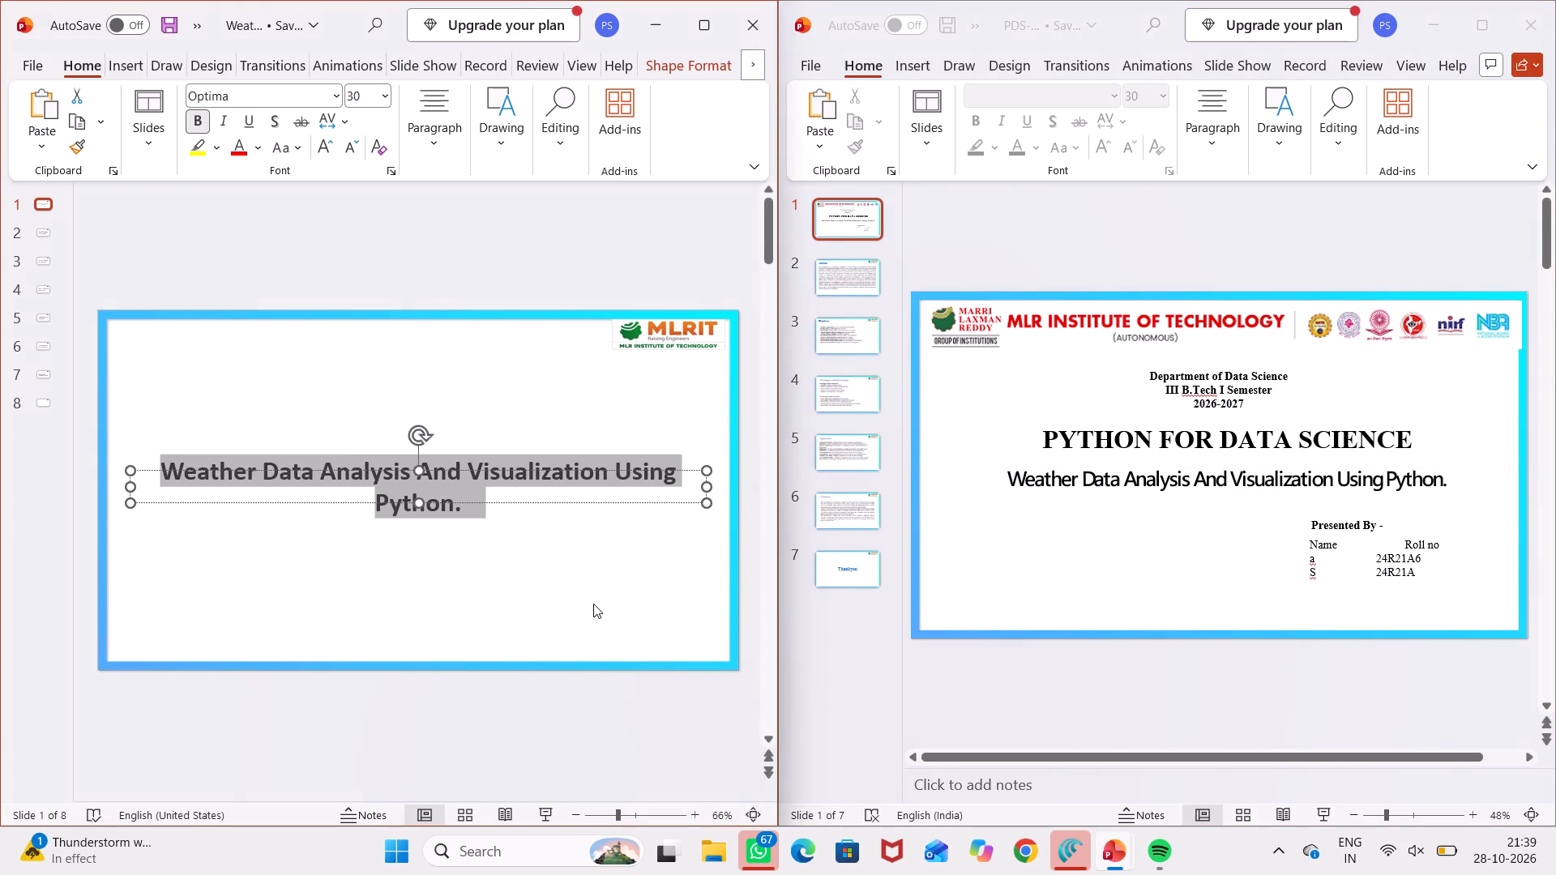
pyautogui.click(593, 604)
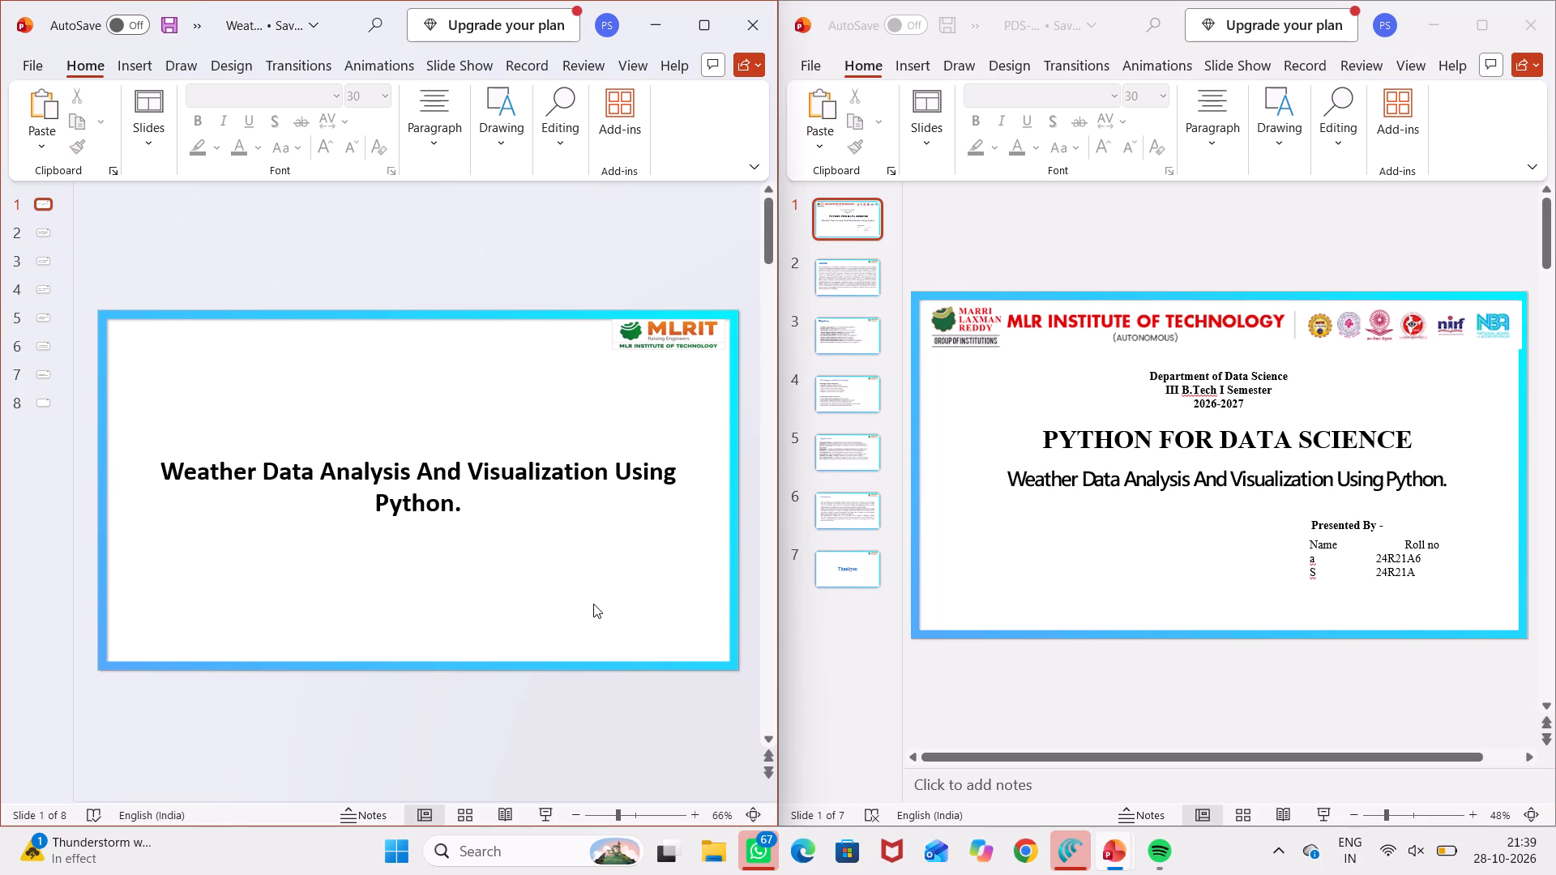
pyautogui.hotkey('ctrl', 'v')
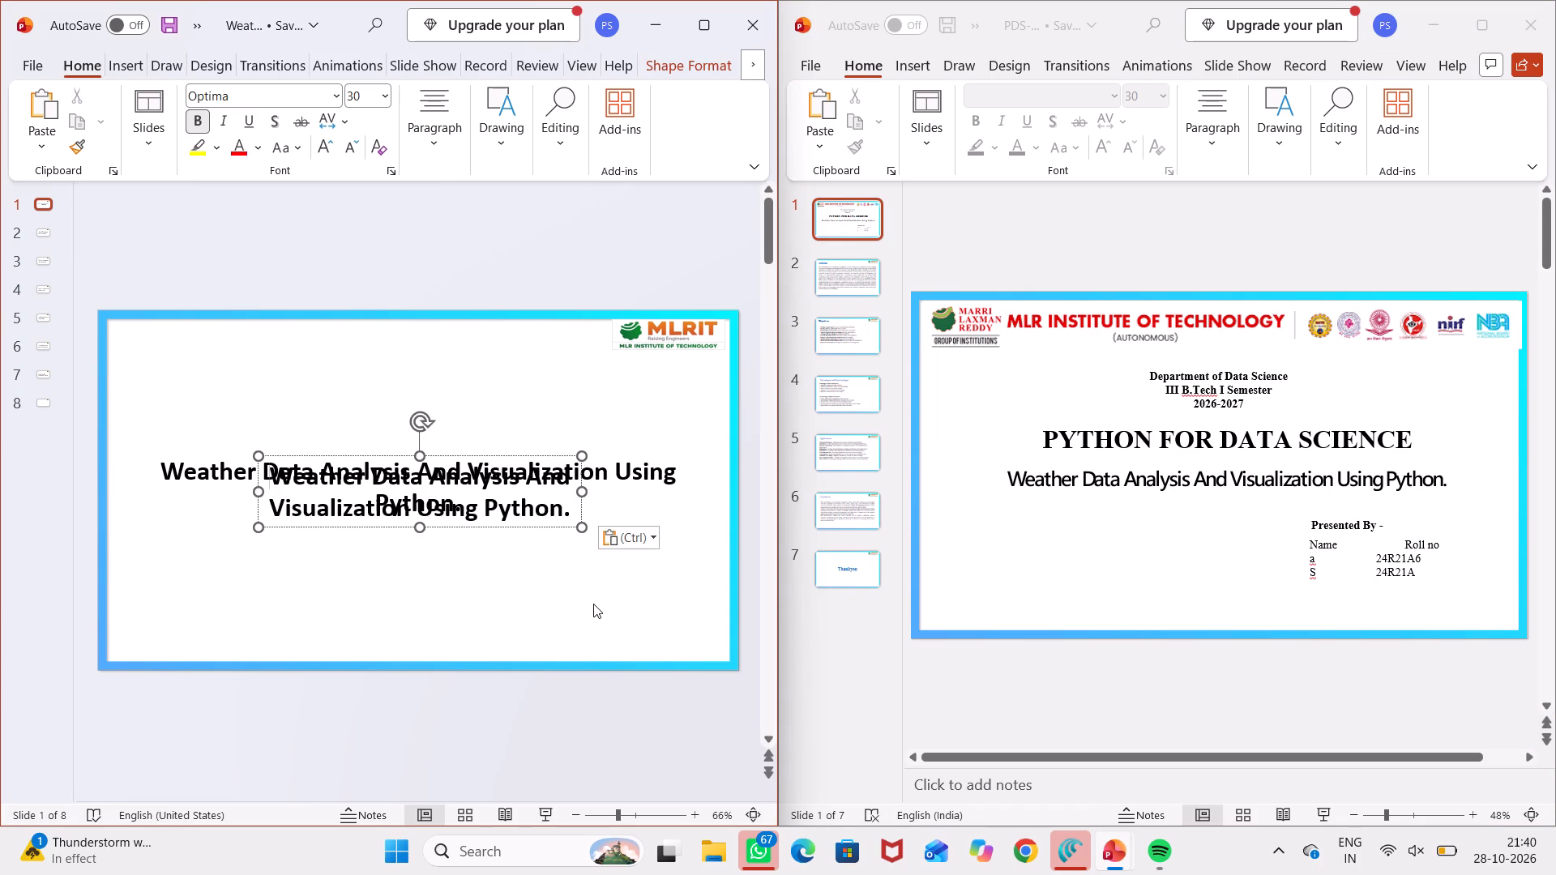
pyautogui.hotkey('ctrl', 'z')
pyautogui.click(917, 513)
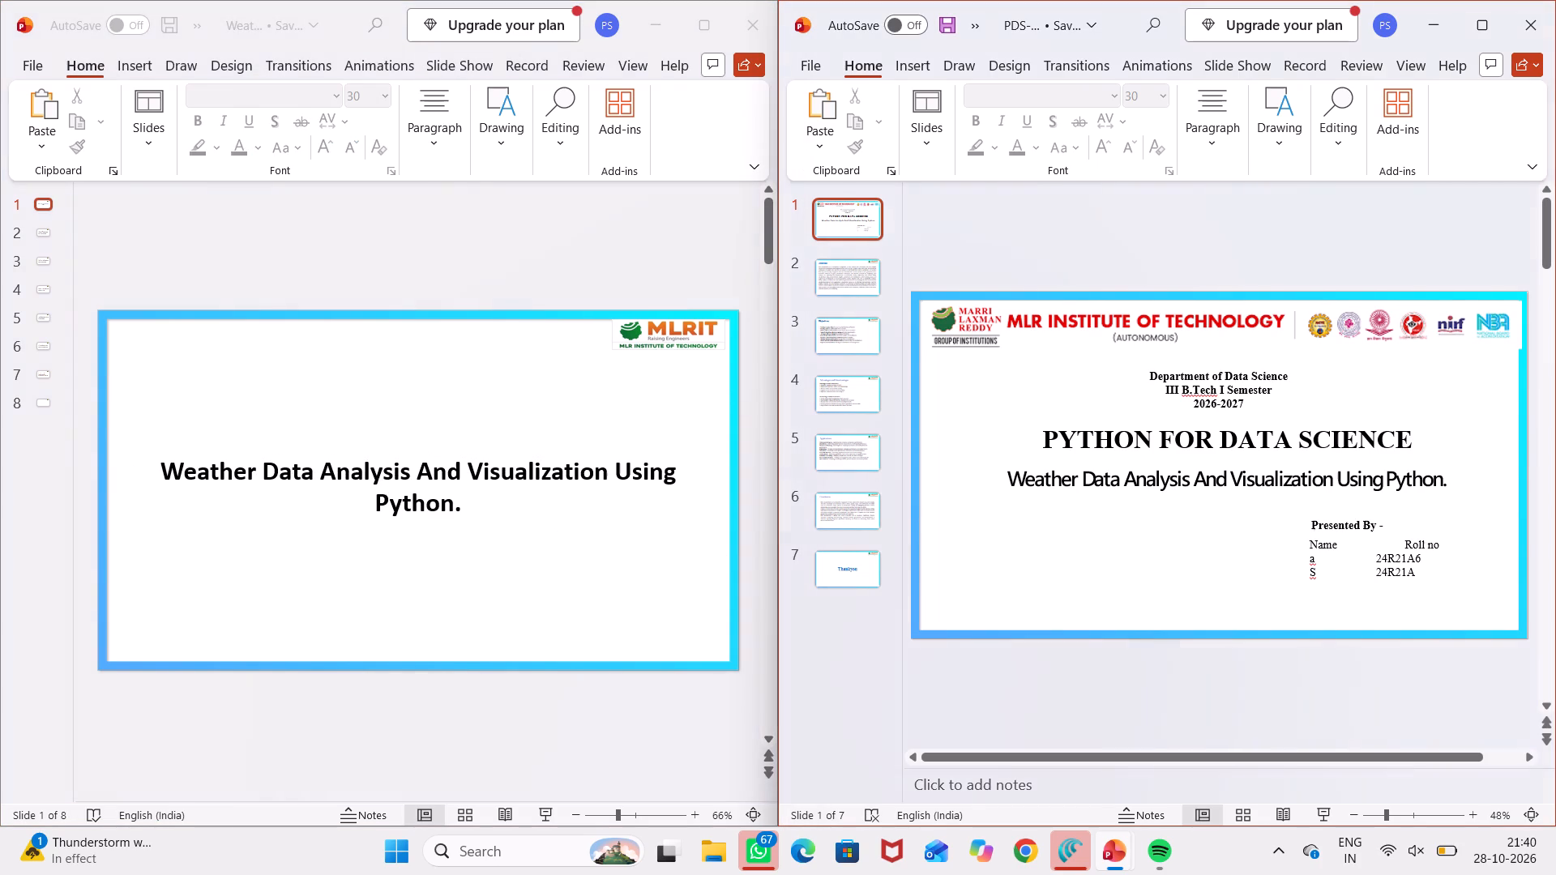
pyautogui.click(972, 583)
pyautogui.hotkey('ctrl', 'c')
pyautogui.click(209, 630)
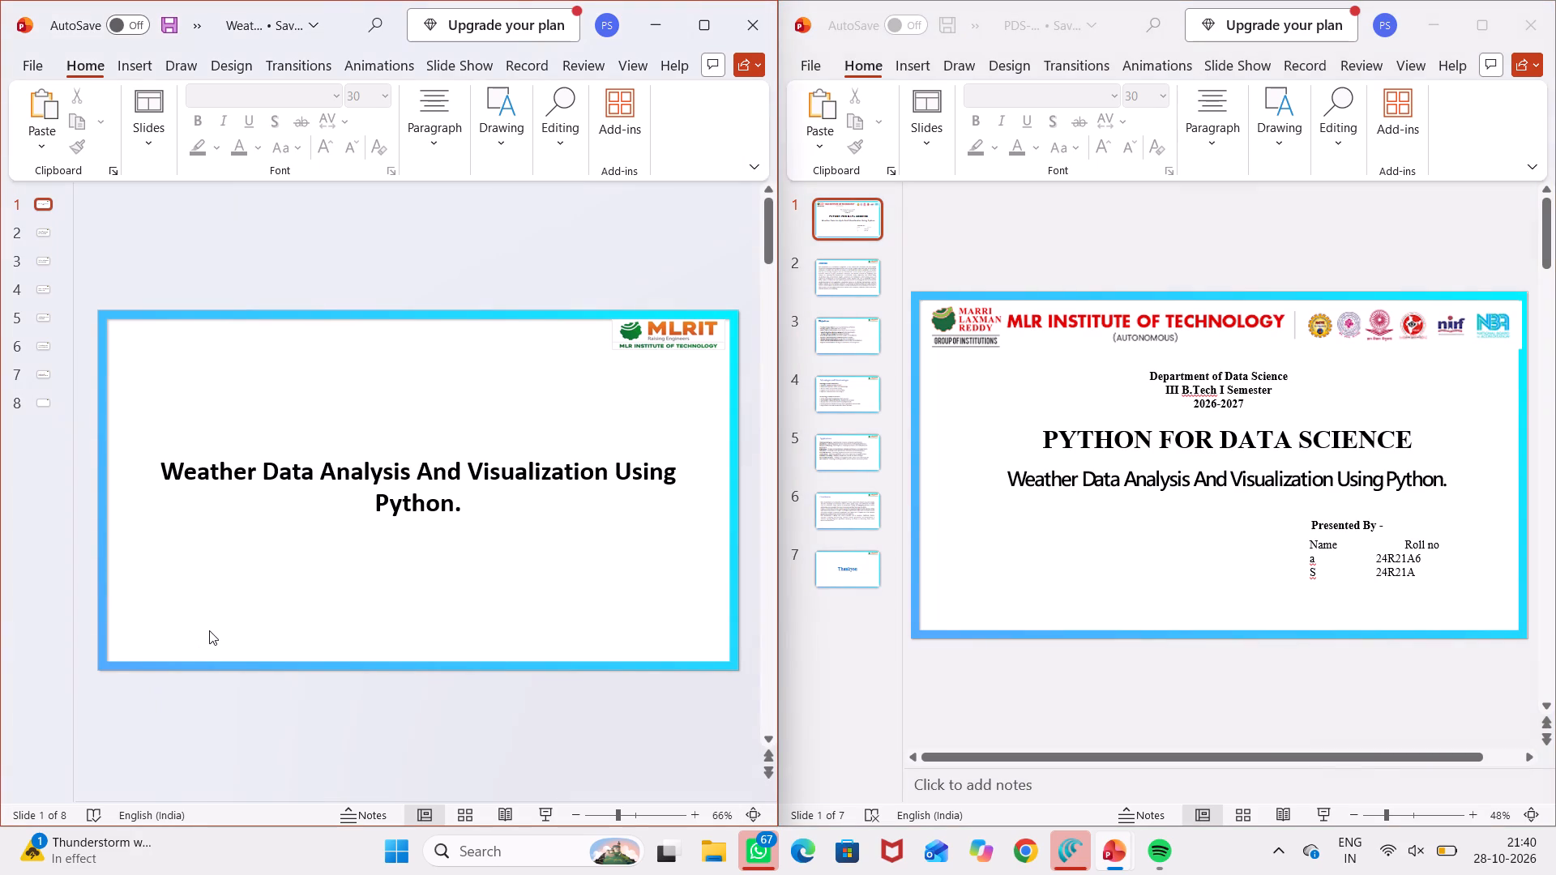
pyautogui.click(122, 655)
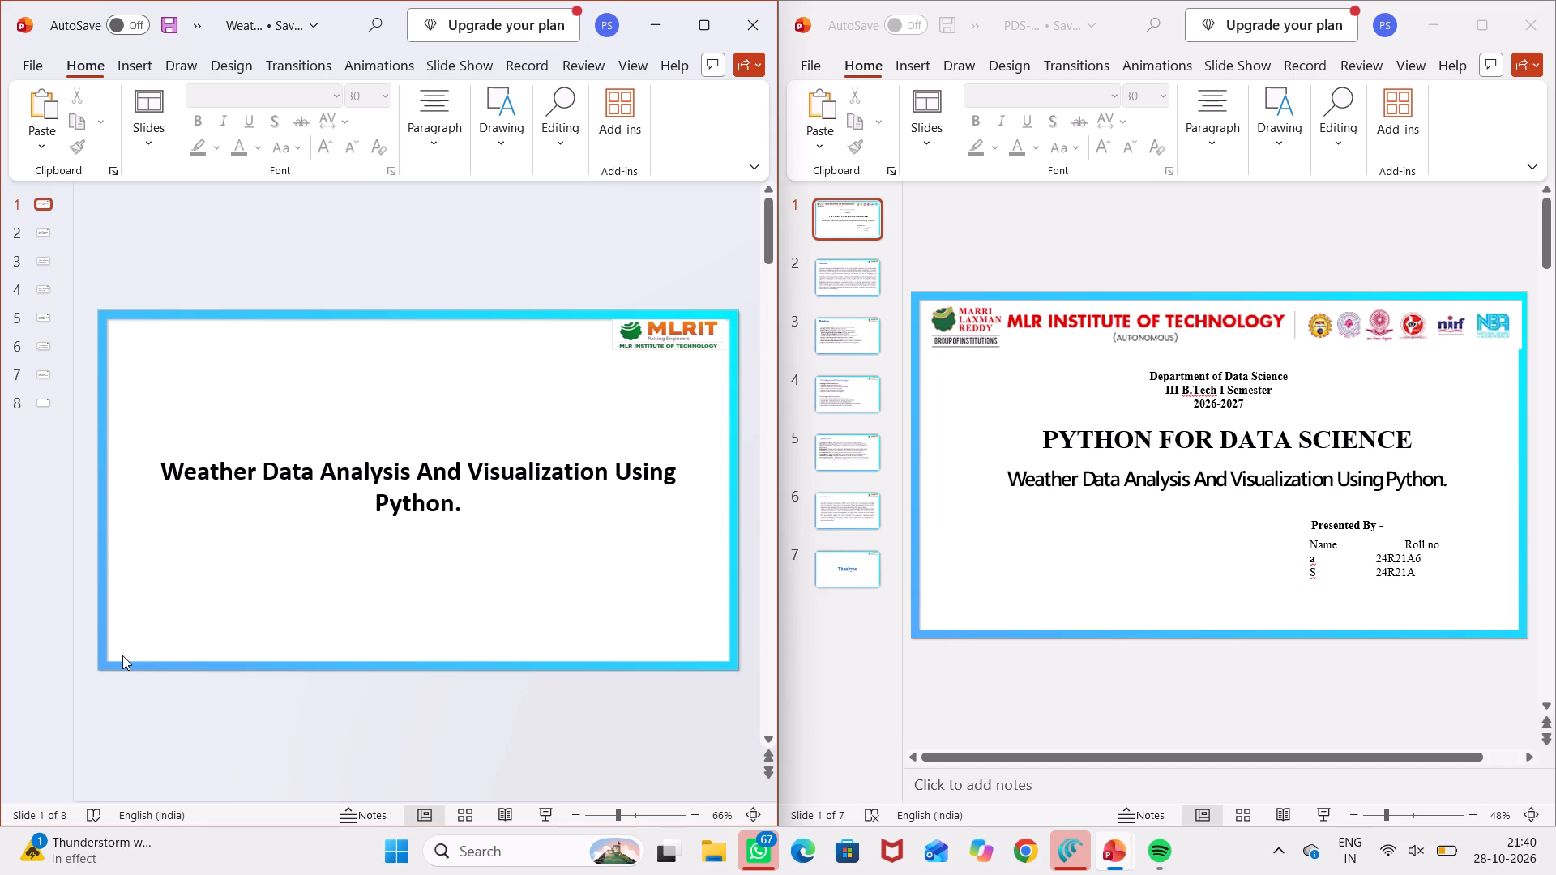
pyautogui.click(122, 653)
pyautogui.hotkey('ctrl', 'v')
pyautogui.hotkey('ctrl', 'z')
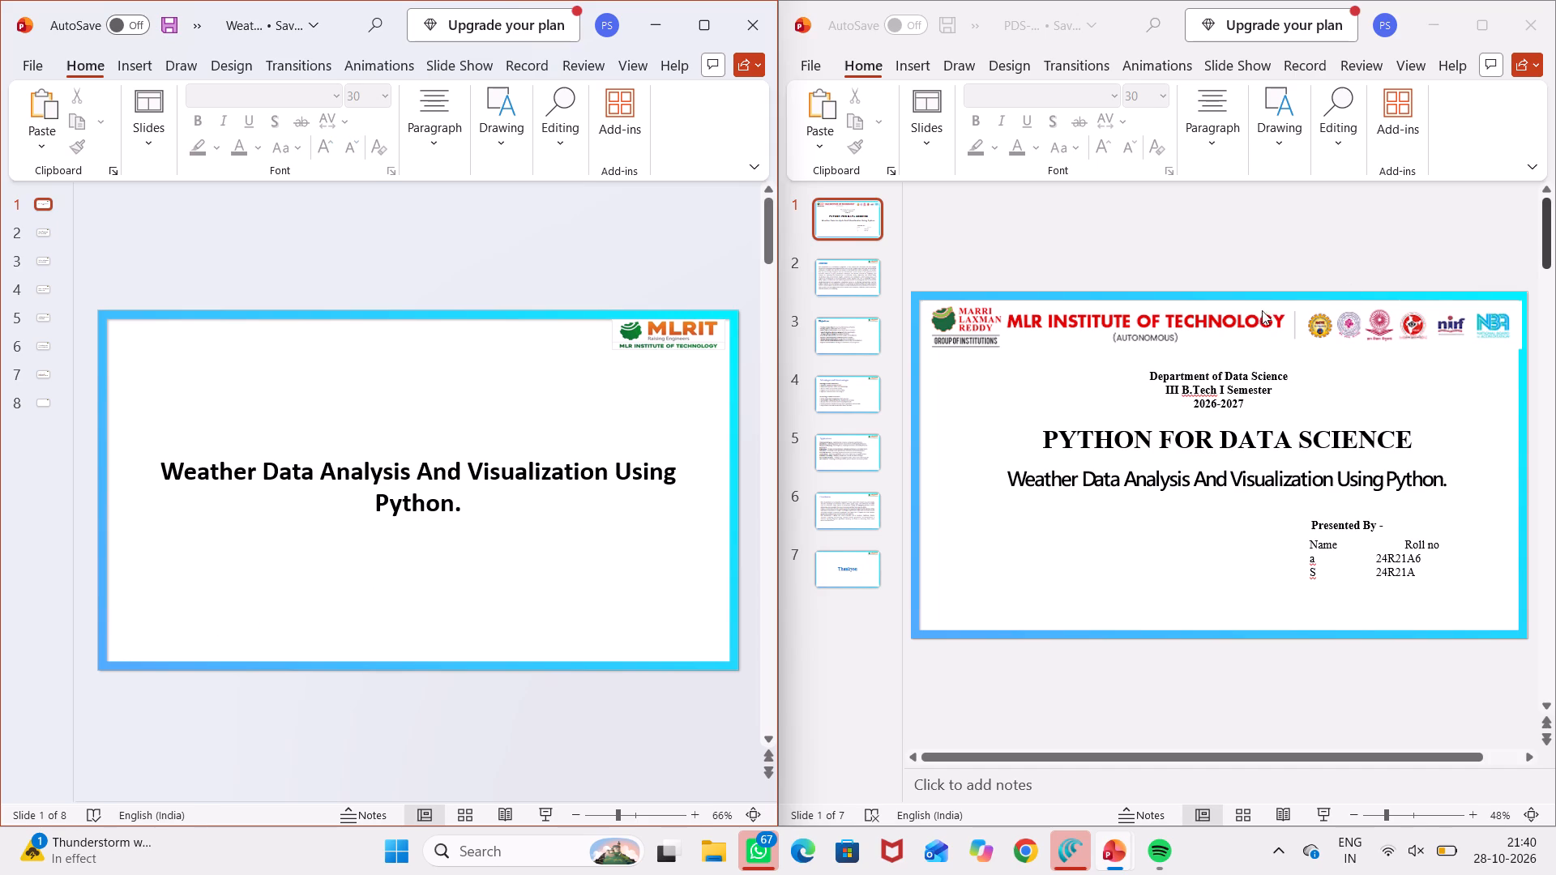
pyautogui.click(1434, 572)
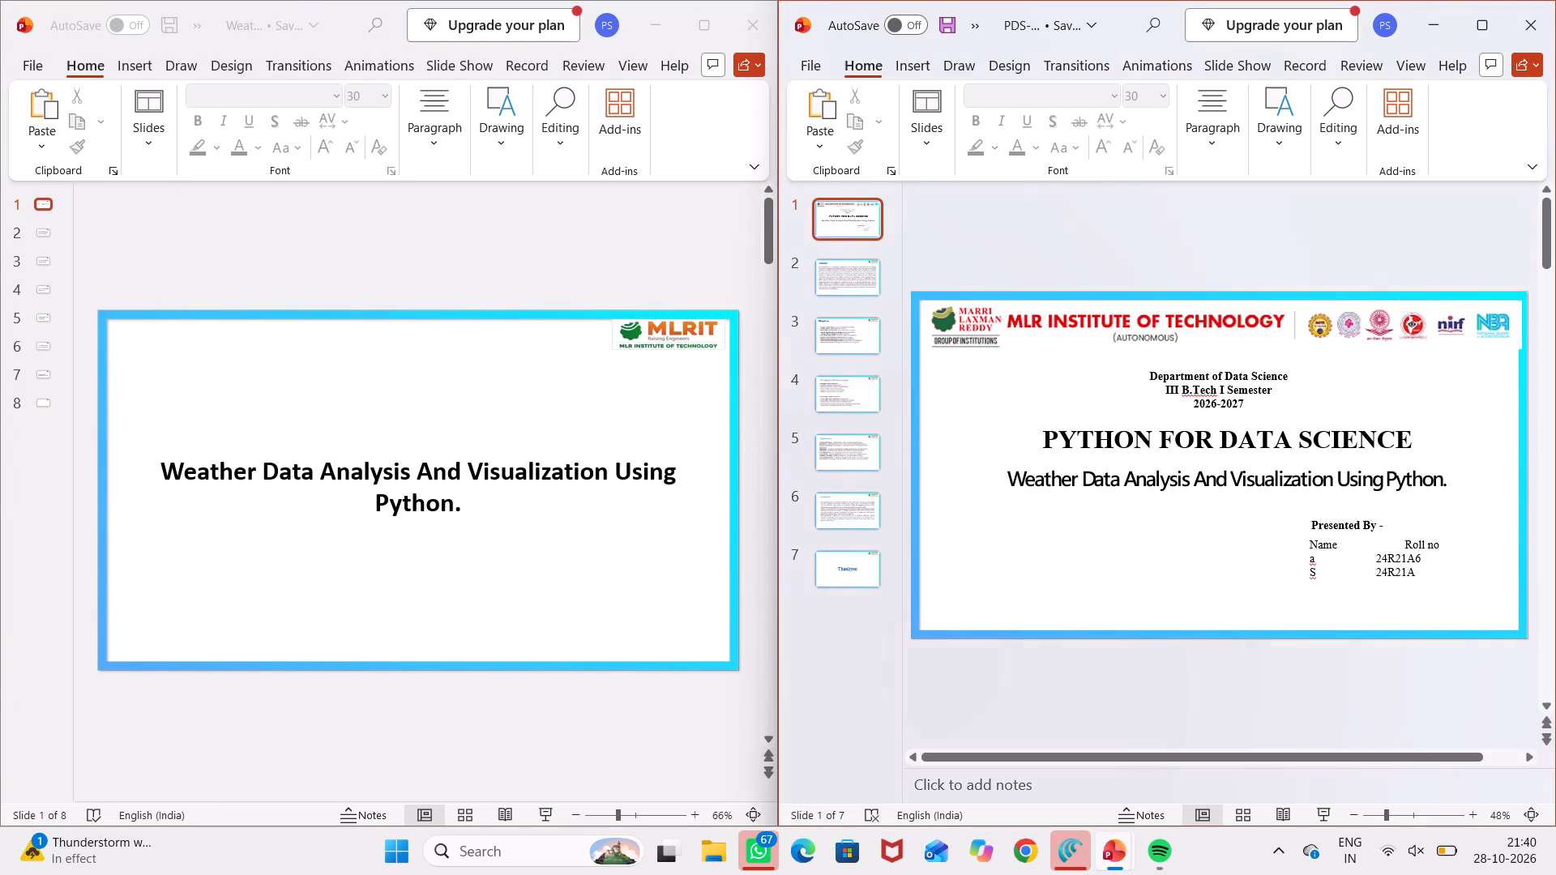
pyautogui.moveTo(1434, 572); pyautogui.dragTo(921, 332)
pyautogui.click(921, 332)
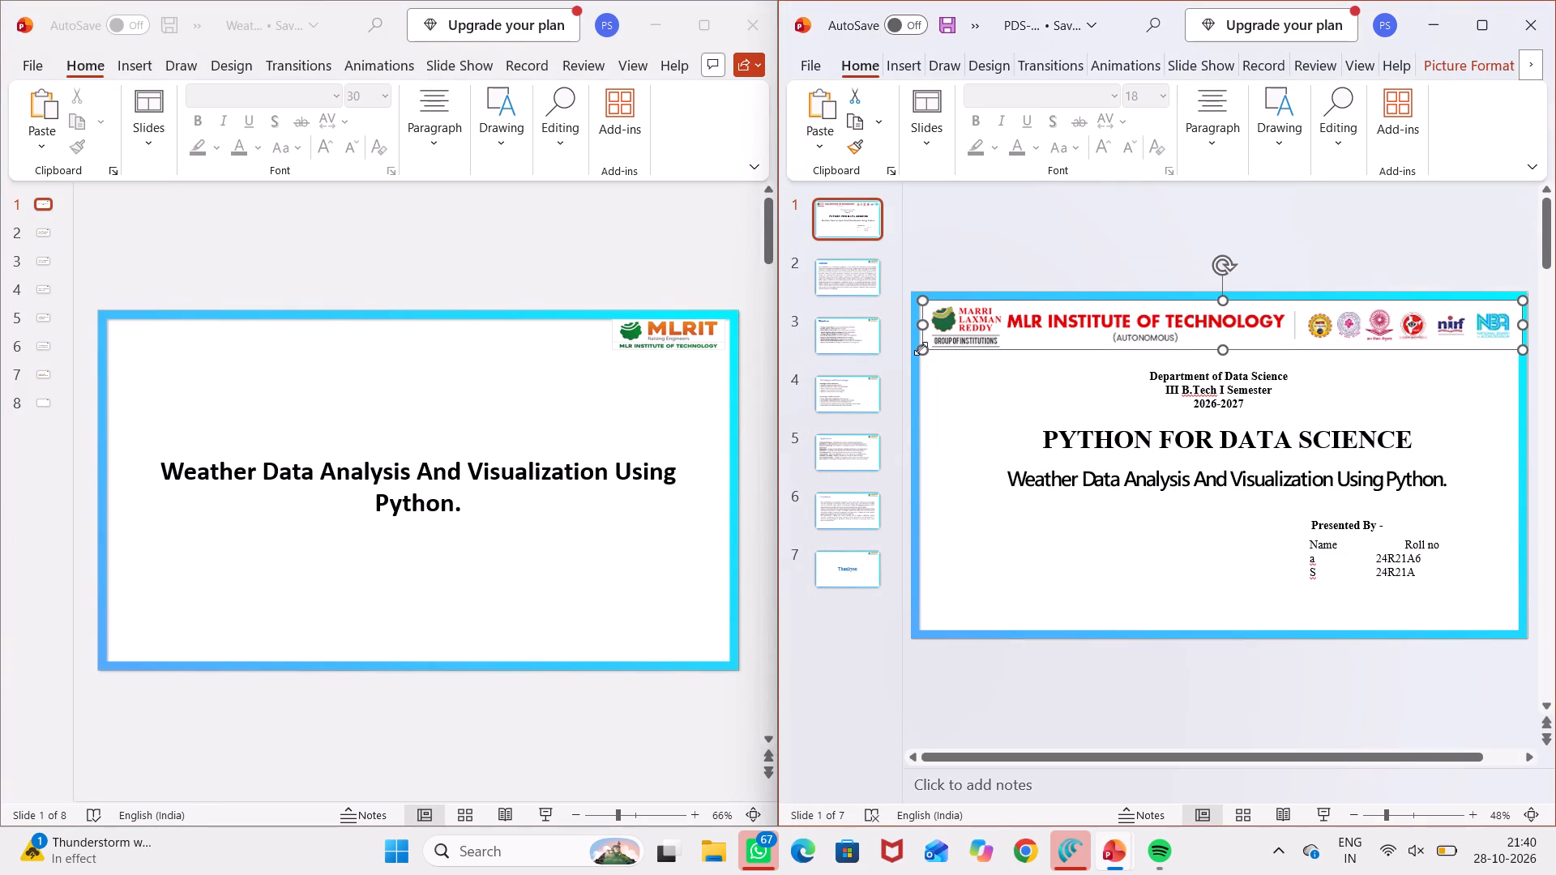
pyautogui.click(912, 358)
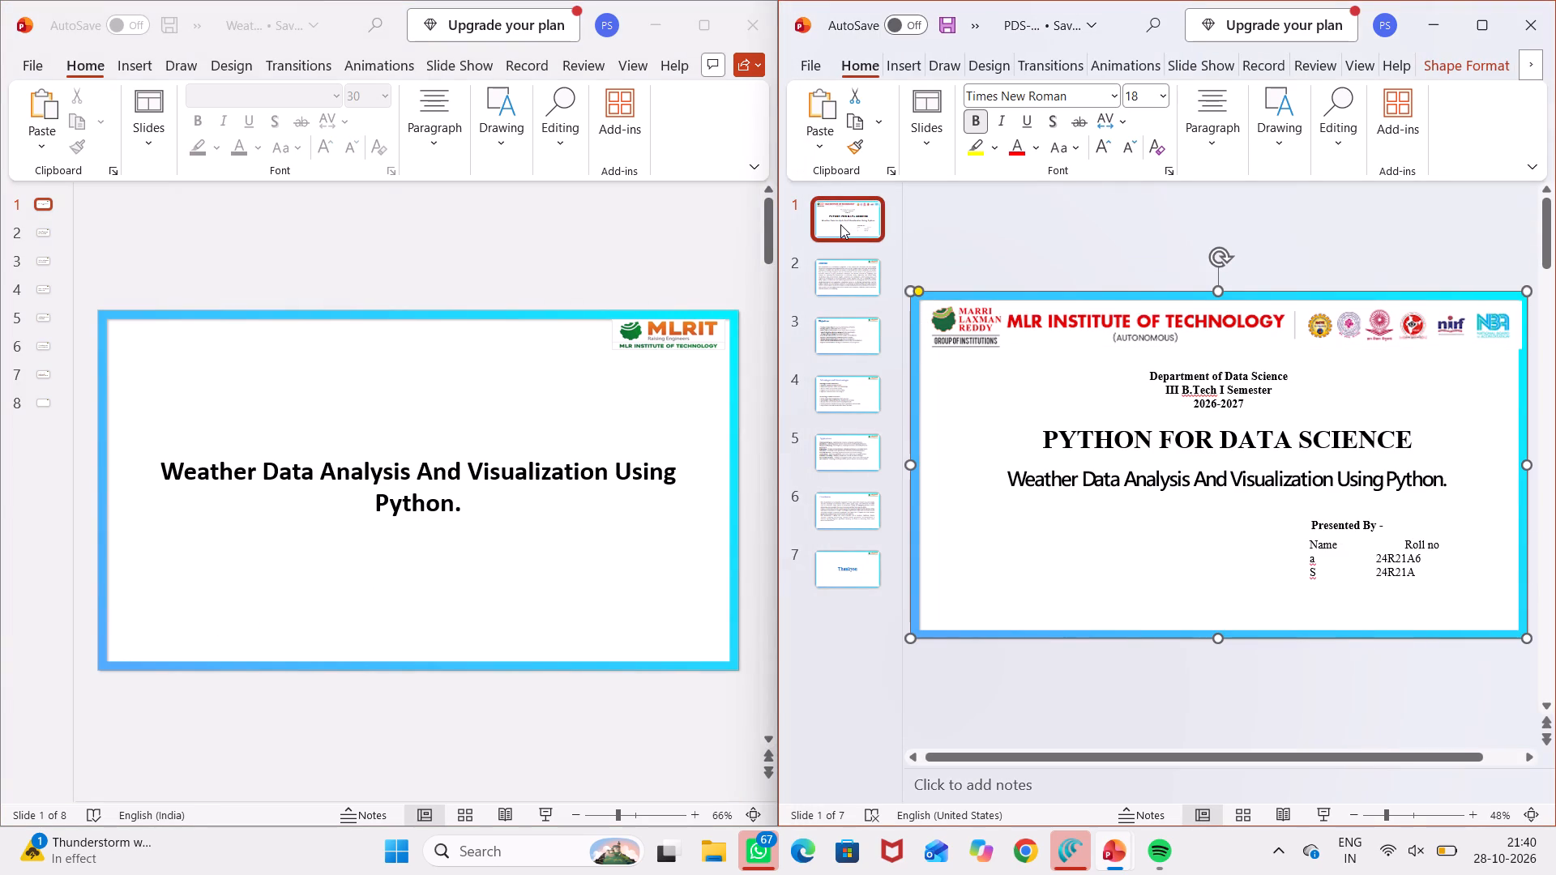
# Copy the sample's whole title slide and paste it after the first slide of the weather presentation.
pyautogui.click(840, 224)
pyautogui.hotkey('ctrl', 'c')
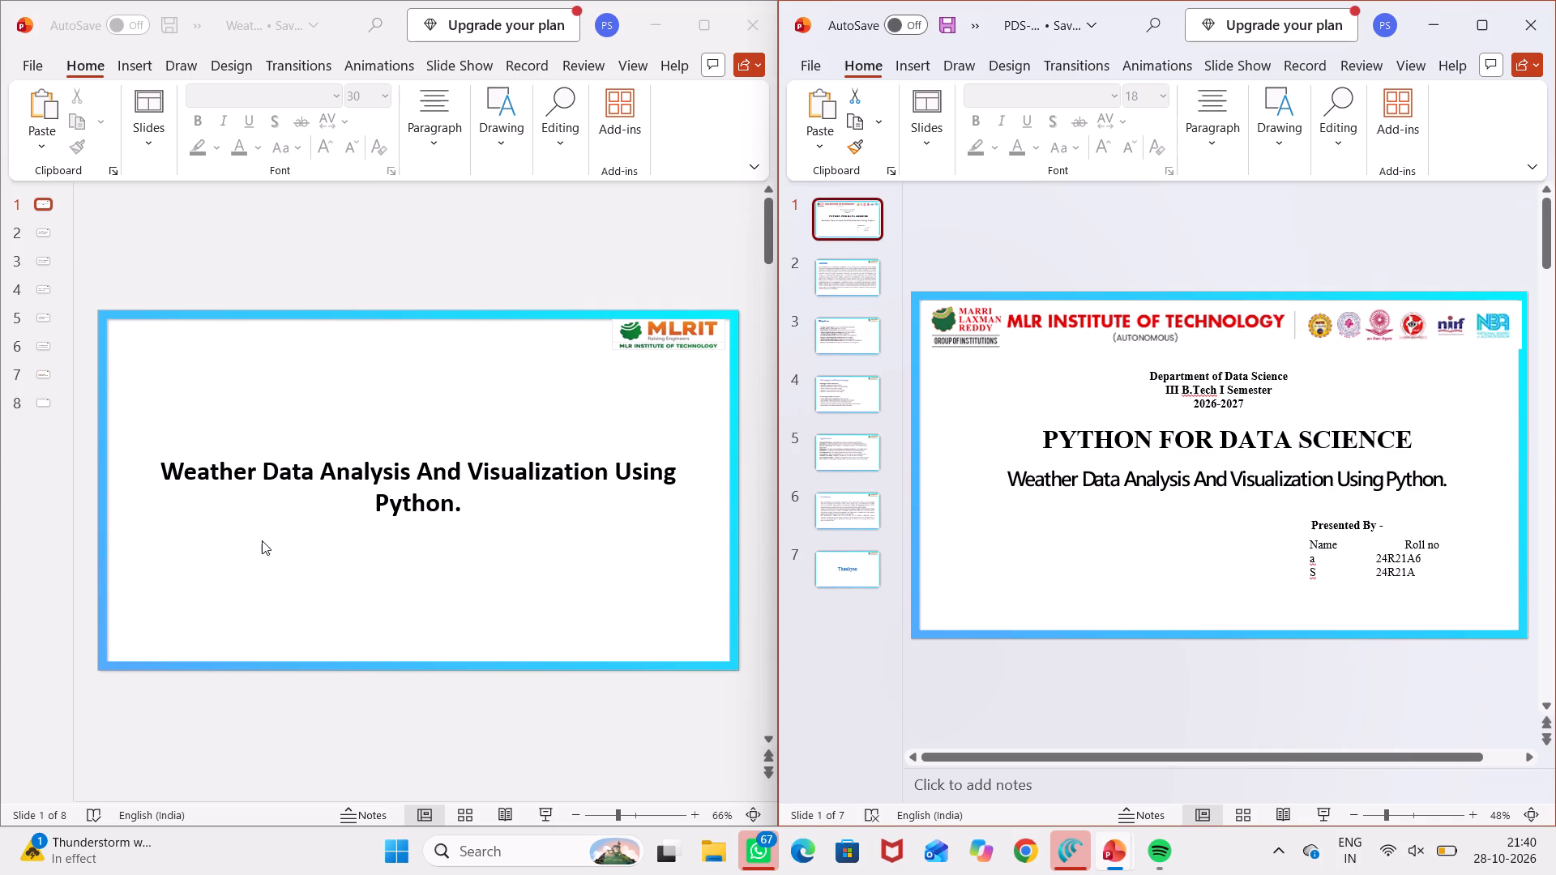
pyautogui.click(263, 540)
pyautogui.hotkey('ctrl', 'v')
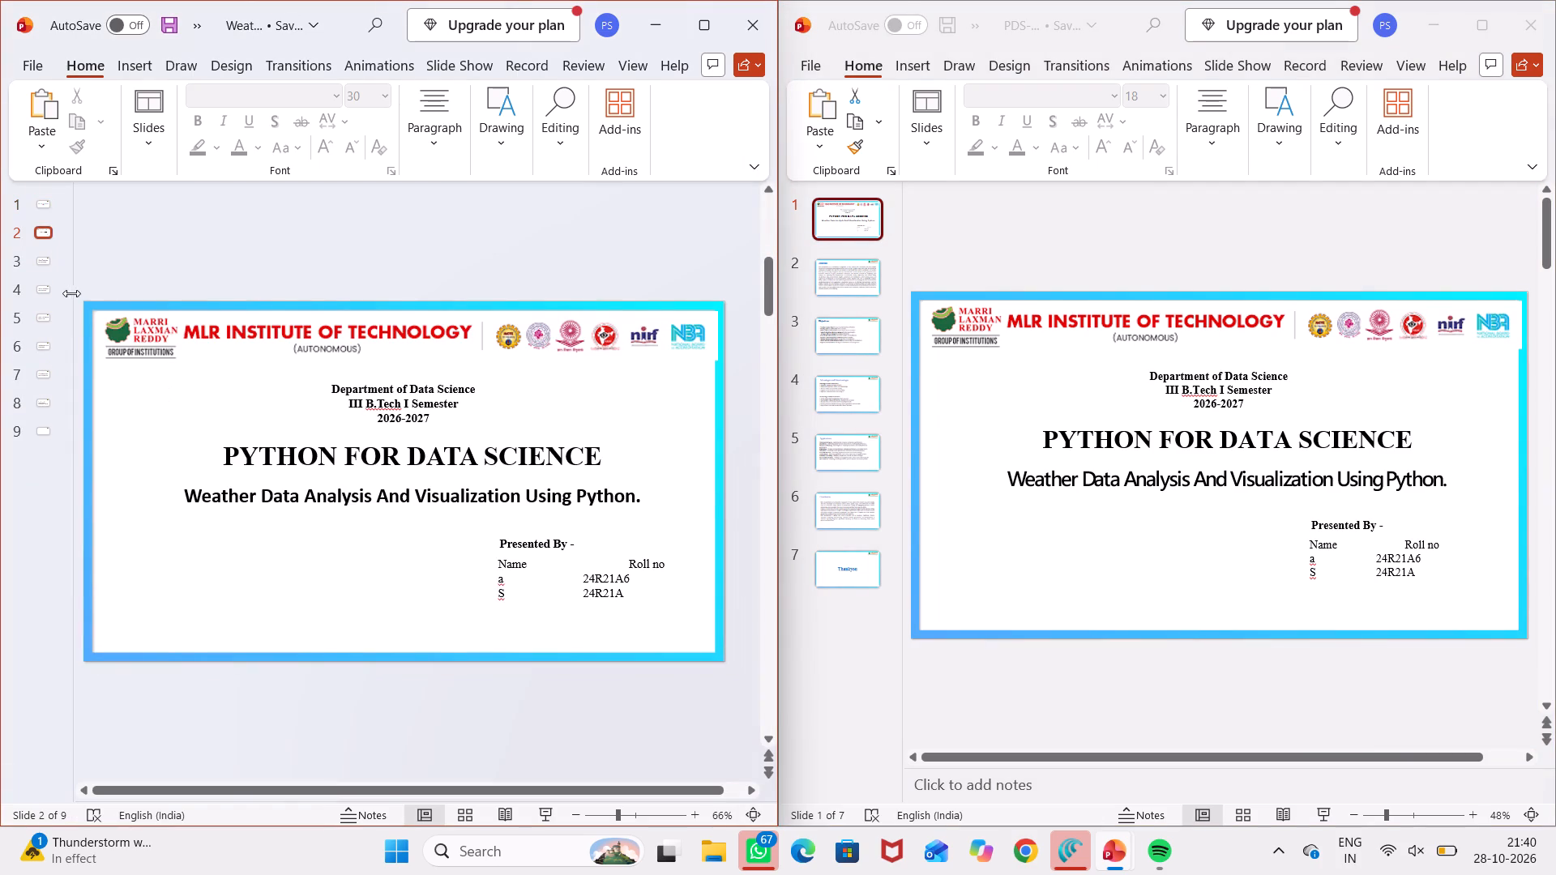
# Delete the old first slide of the weather presentation, leaving the pasted MLR Institute of Technology title slide first.
pyautogui.click(49, 235)
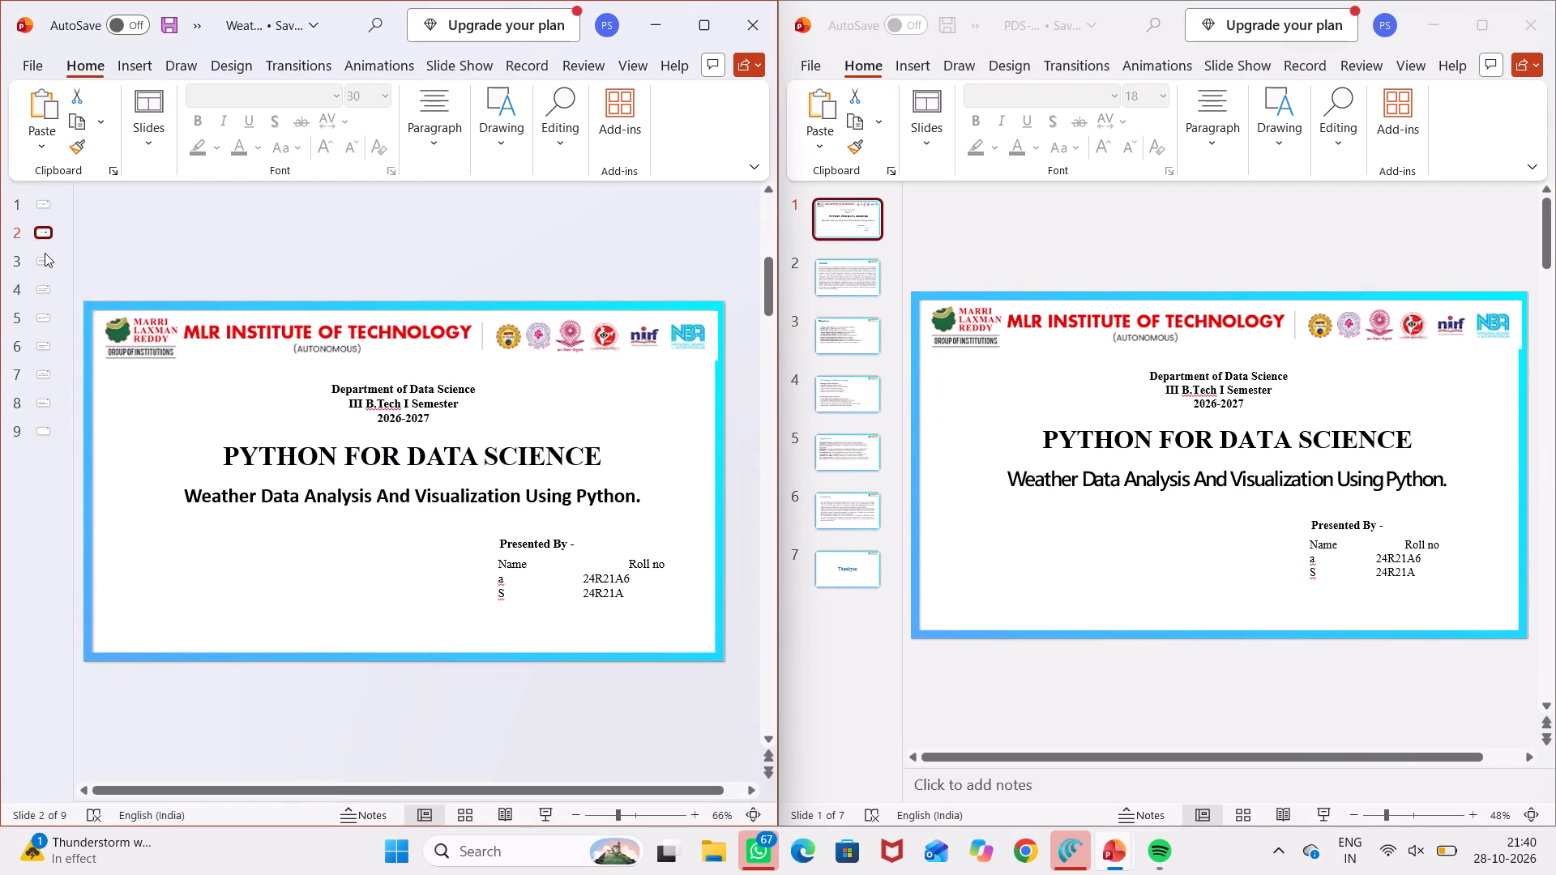
pyautogui.click(45, 253)
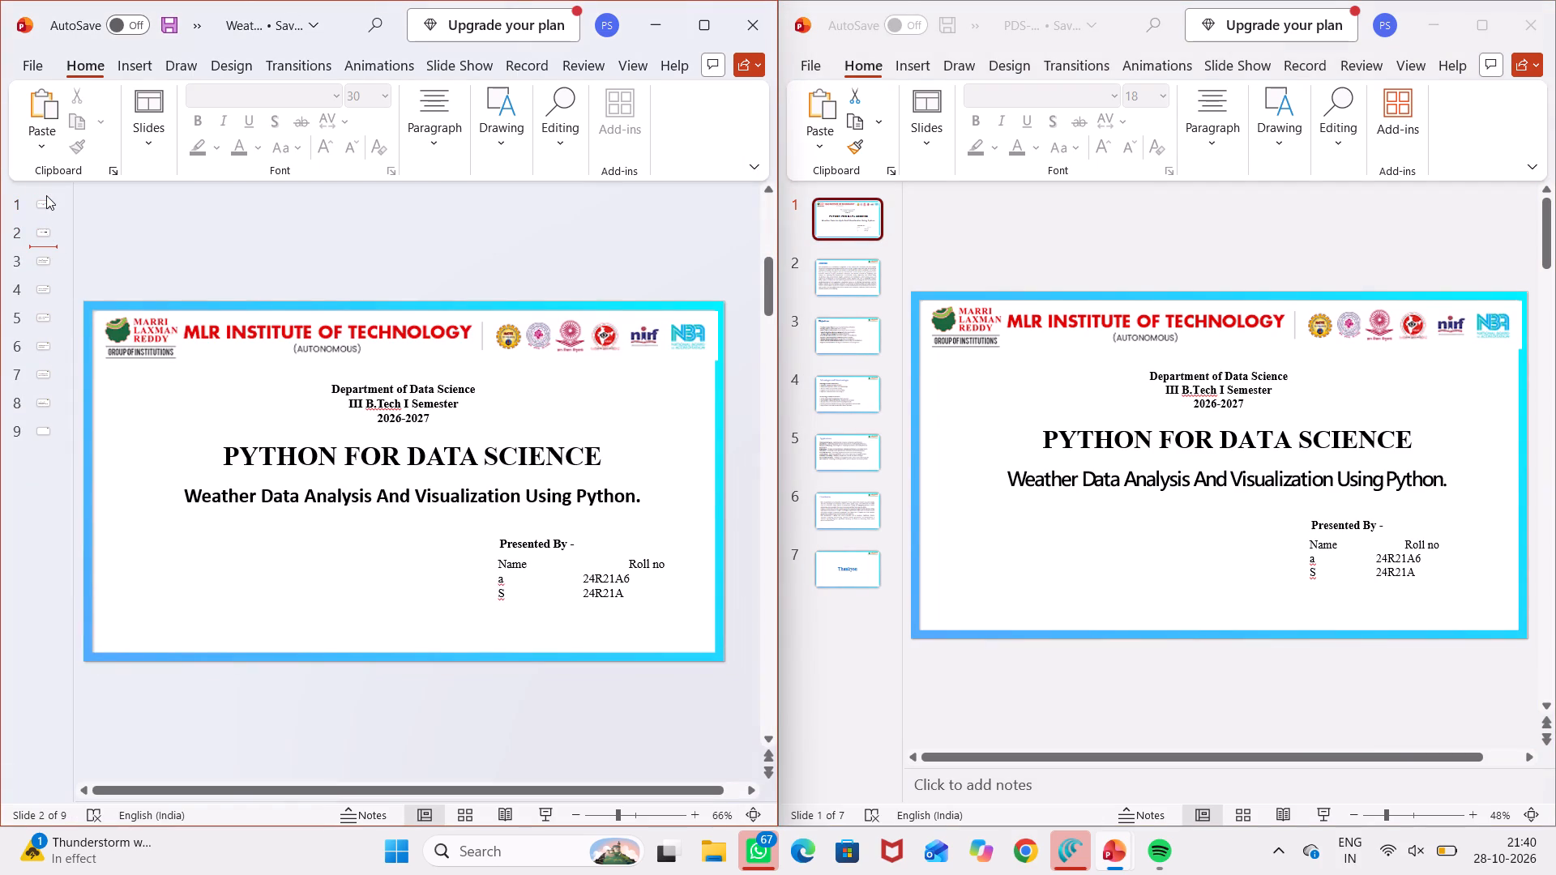
pyautogui.click(53, 206)
pyautogui.press('Delete')
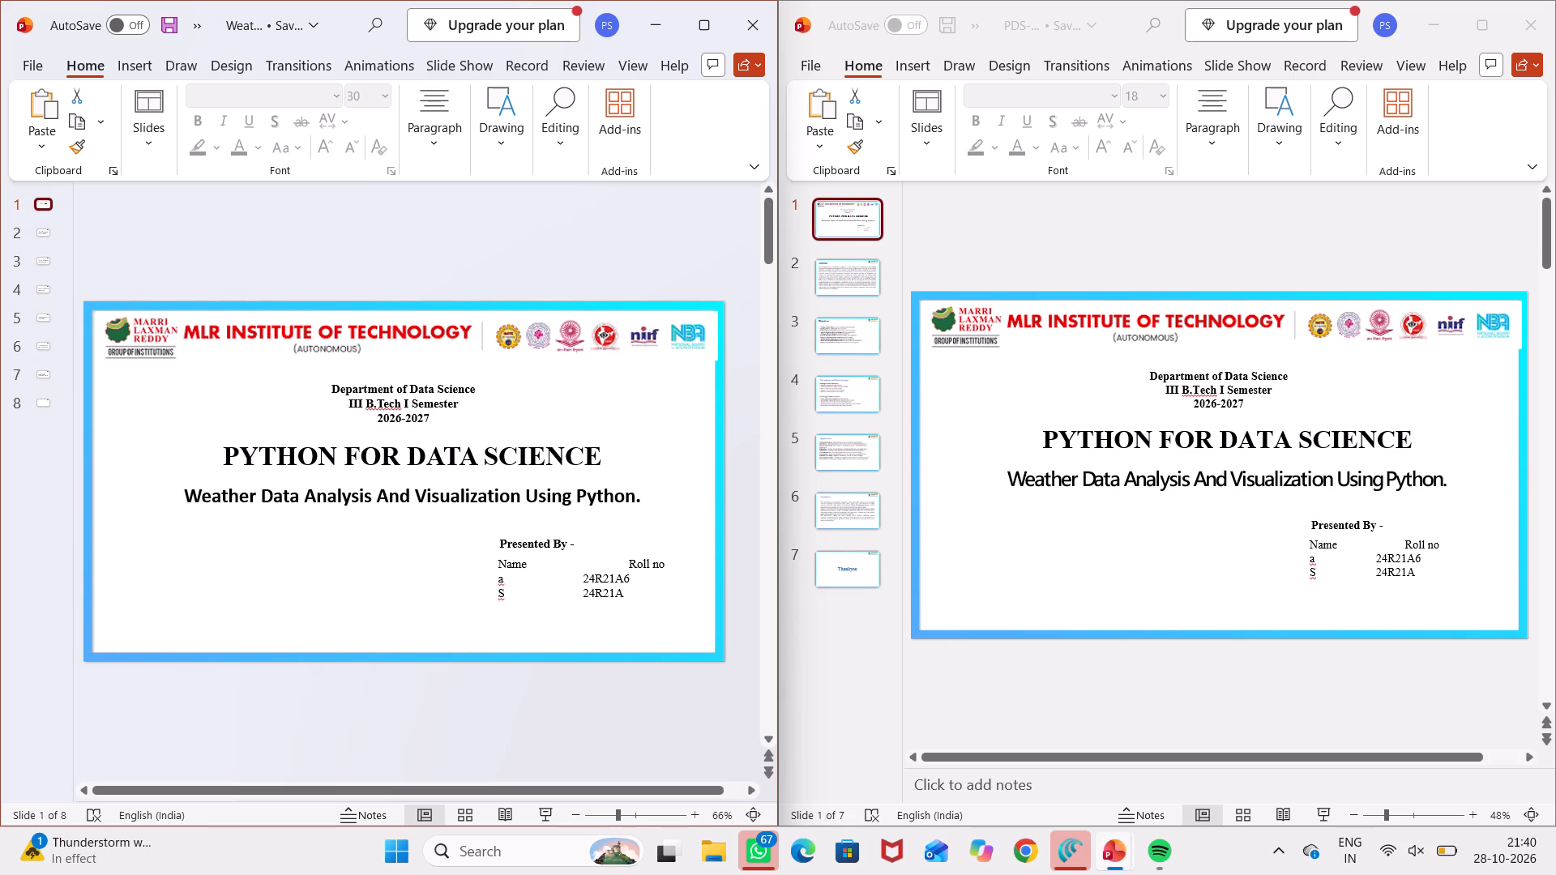
# Replace the placeholder name "a" under Presented By with the first presenter's name, and maximize the weather presentation's window.
pyautogui.keyDown('ctrl'); pyautogui.scroll(1, 511, 582); pyautogui.keyUp('ctrl')
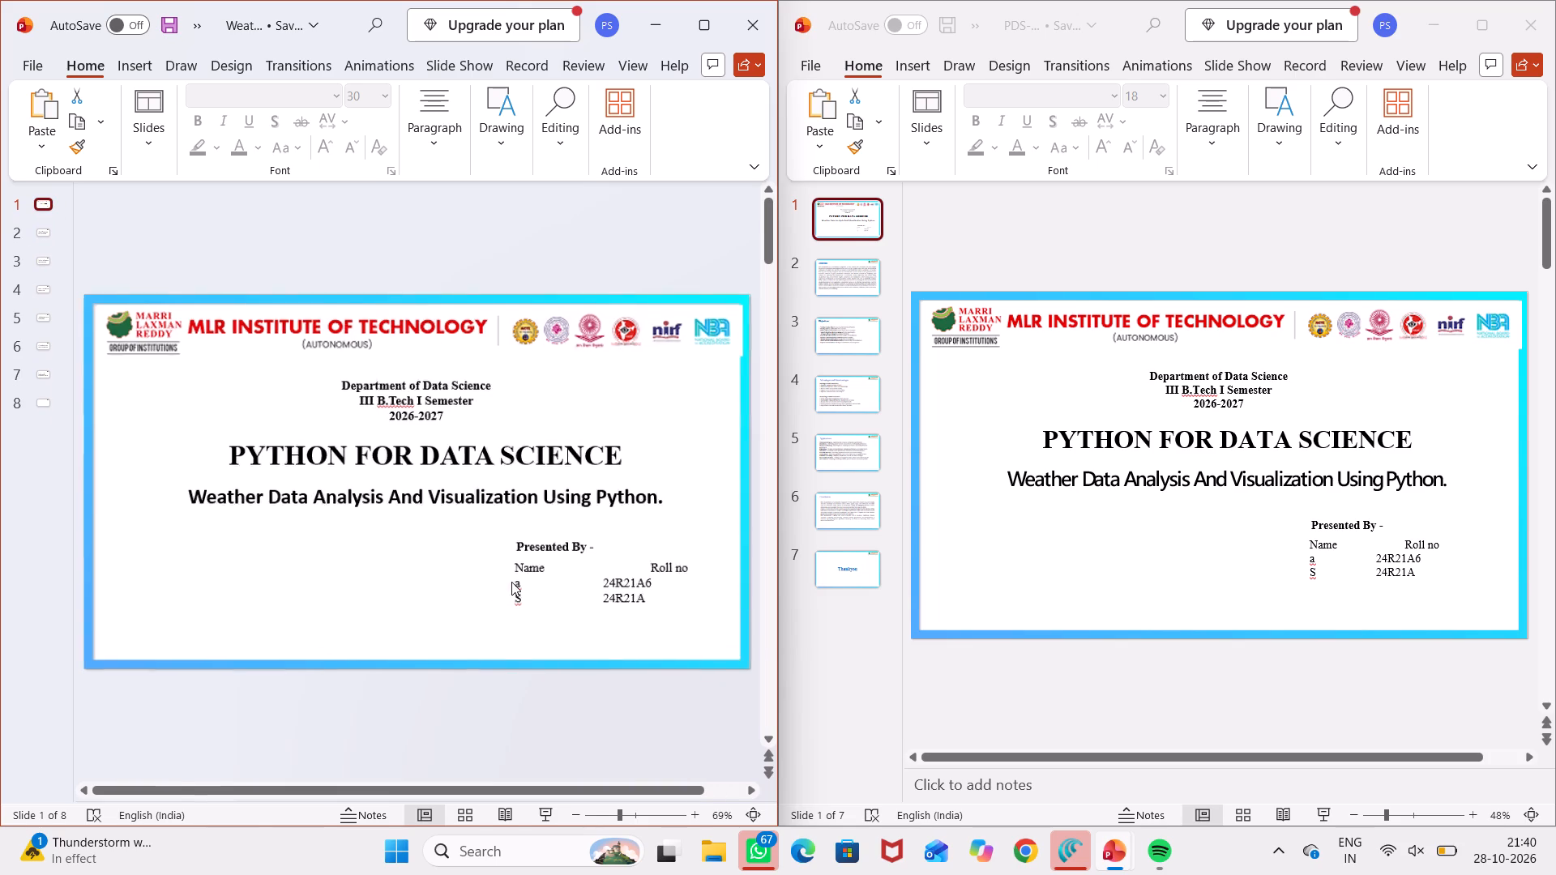
pyautogui.keyDown('ctrl'); pyautogui.scroll(2, 511, 582); pyautogui.keyUp('ctrl')
pyautogui.click(575, 628)
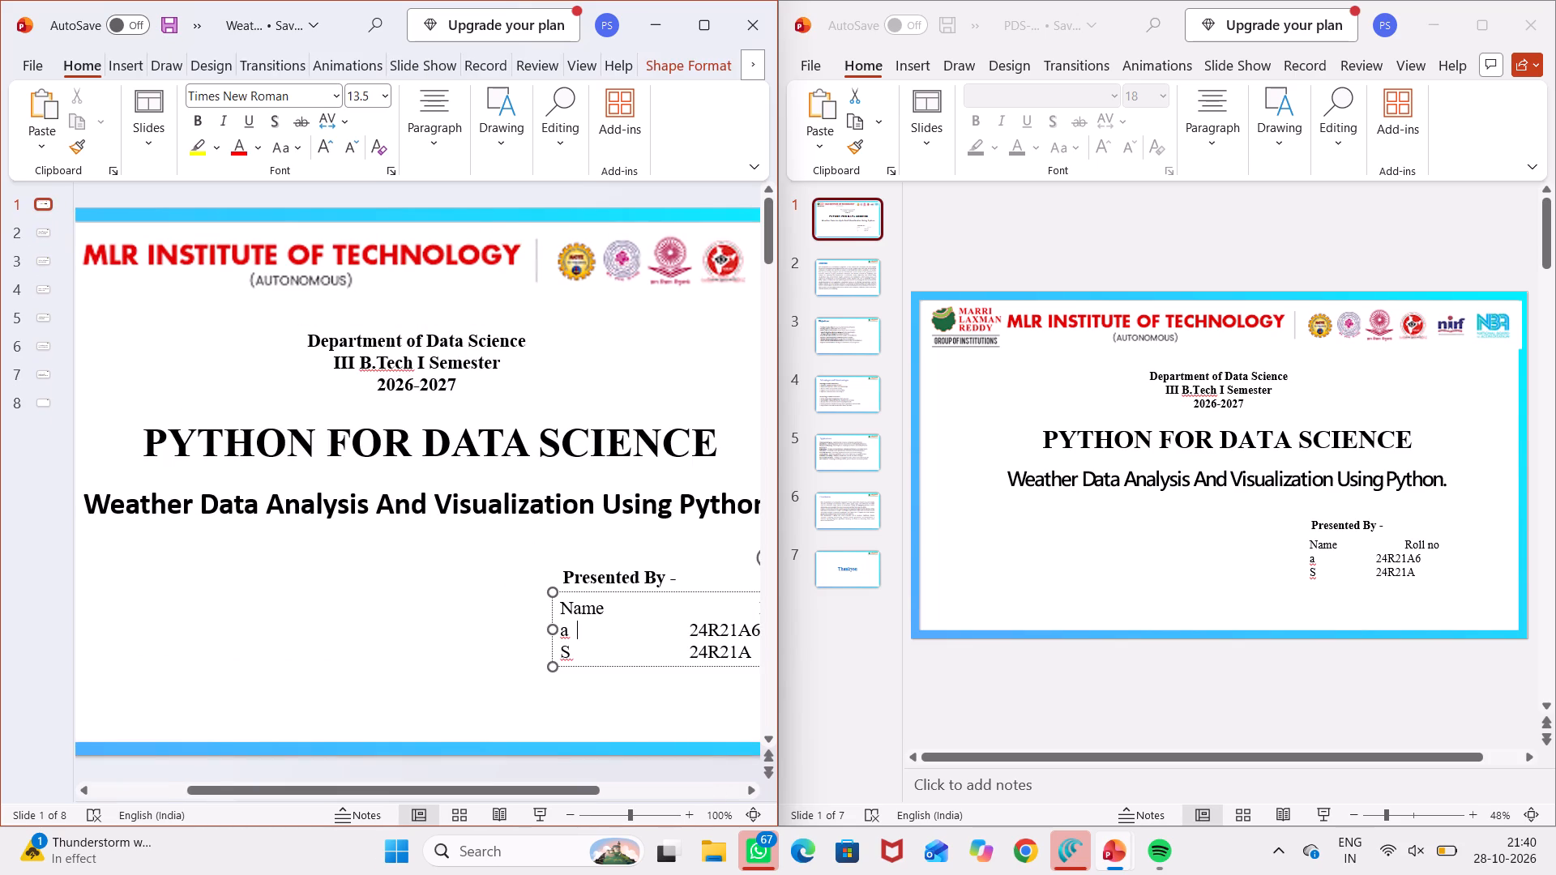
pyautogui.press('BackSpace')
pyautogui.press('BackSpace')
pyautogui.press('BackSpace')
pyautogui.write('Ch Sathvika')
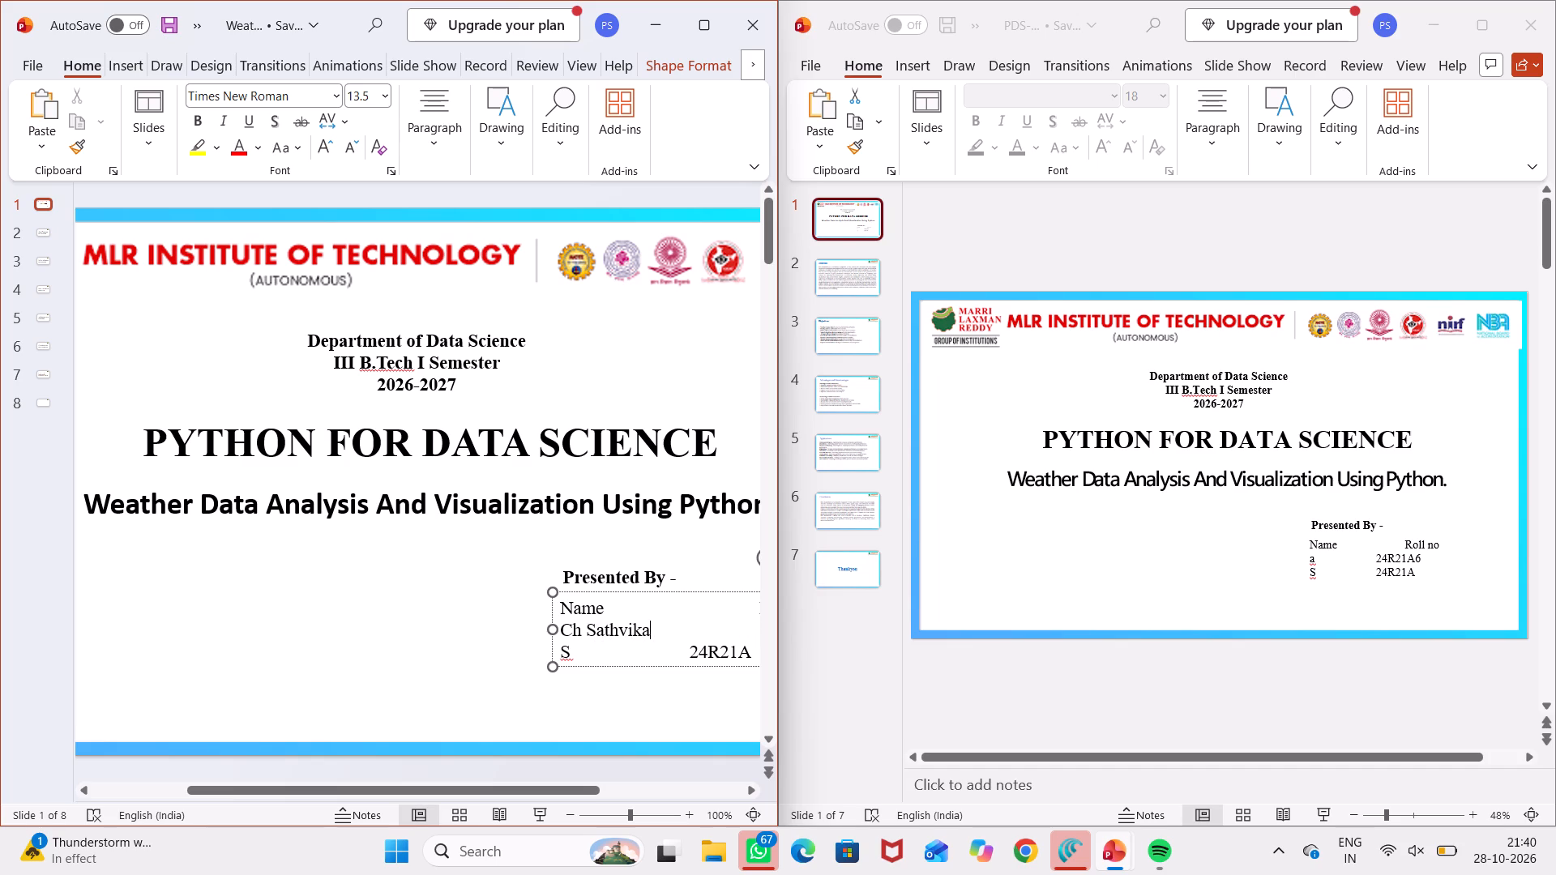
pyautogui.click(718, 16)
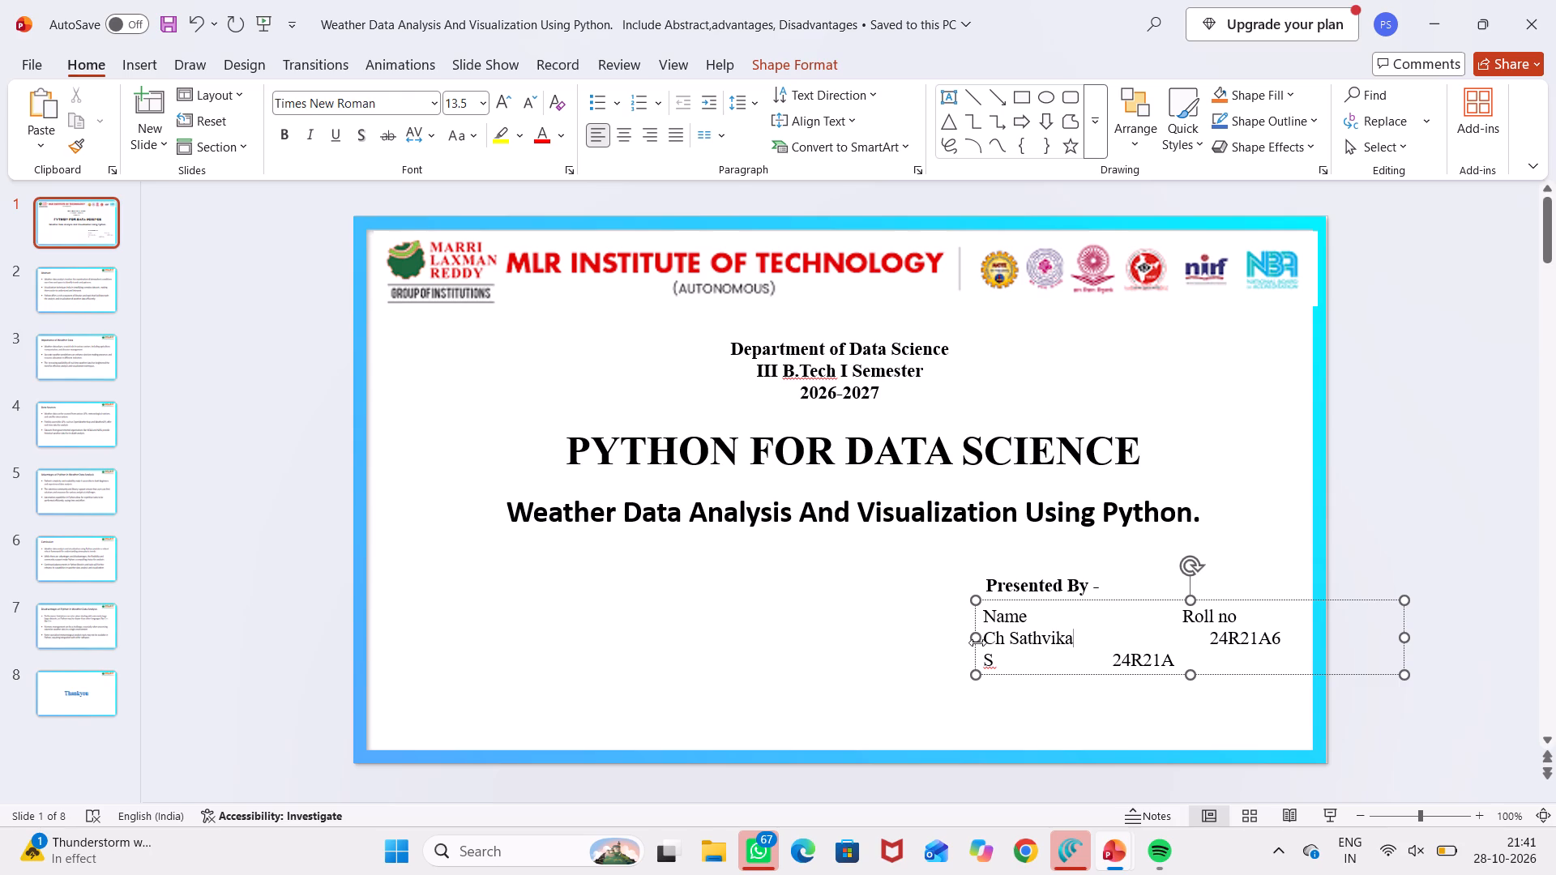
# Move the presenters' name and roll number text box leftward so its text sits closer beneath the Presented By heading.
pyautogui.moveTo(1009, 675); pyautogui.dragTo(978, 675)
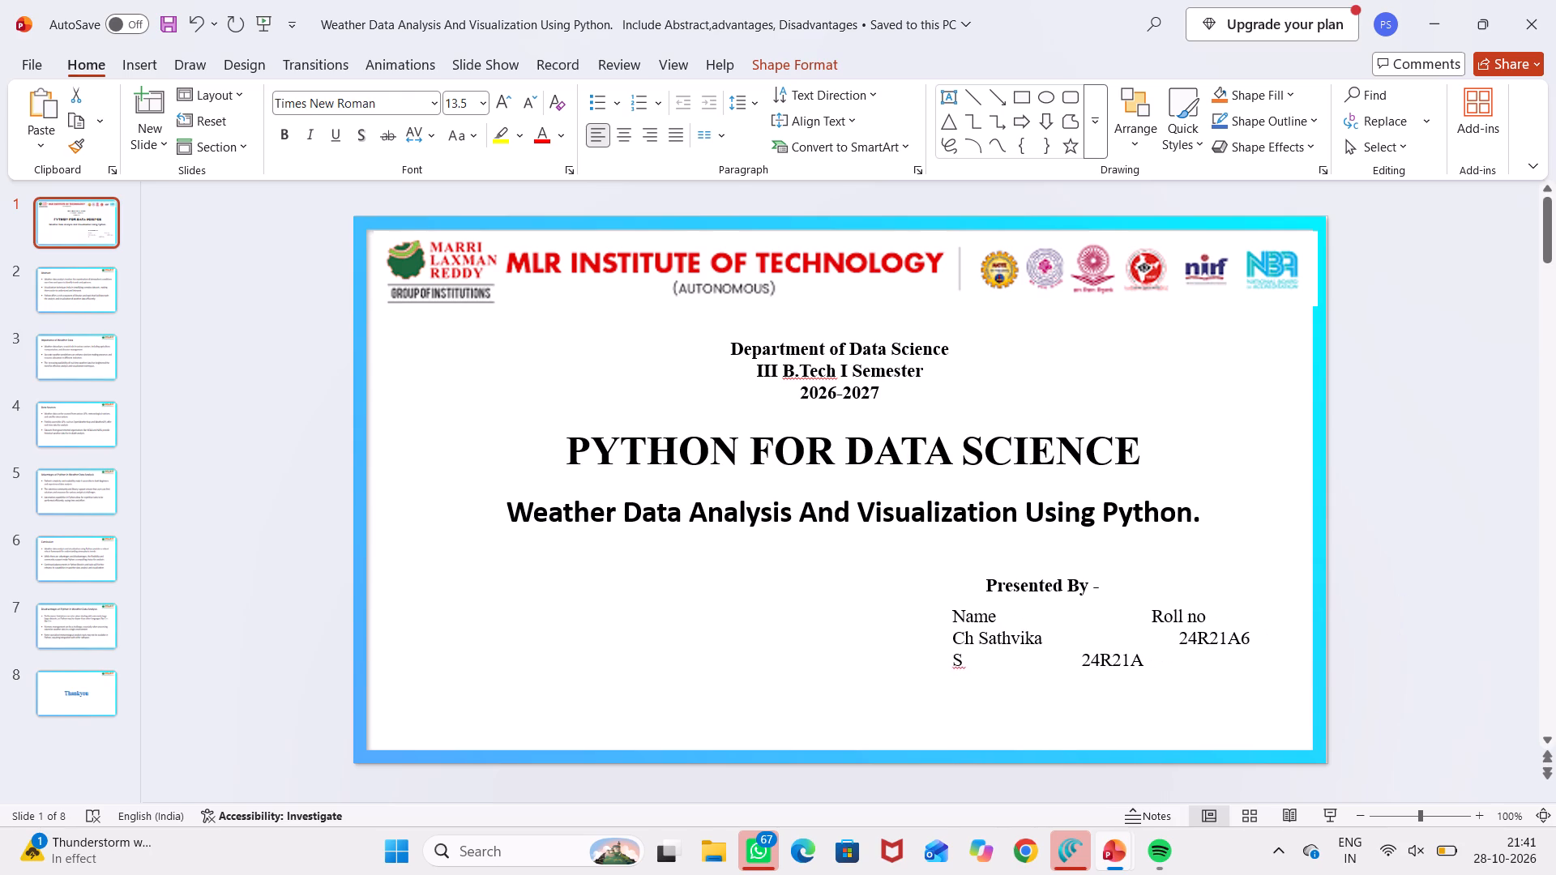
pyautogui.moveTo(978, 675); pyautogui.dragTo(967, 672)
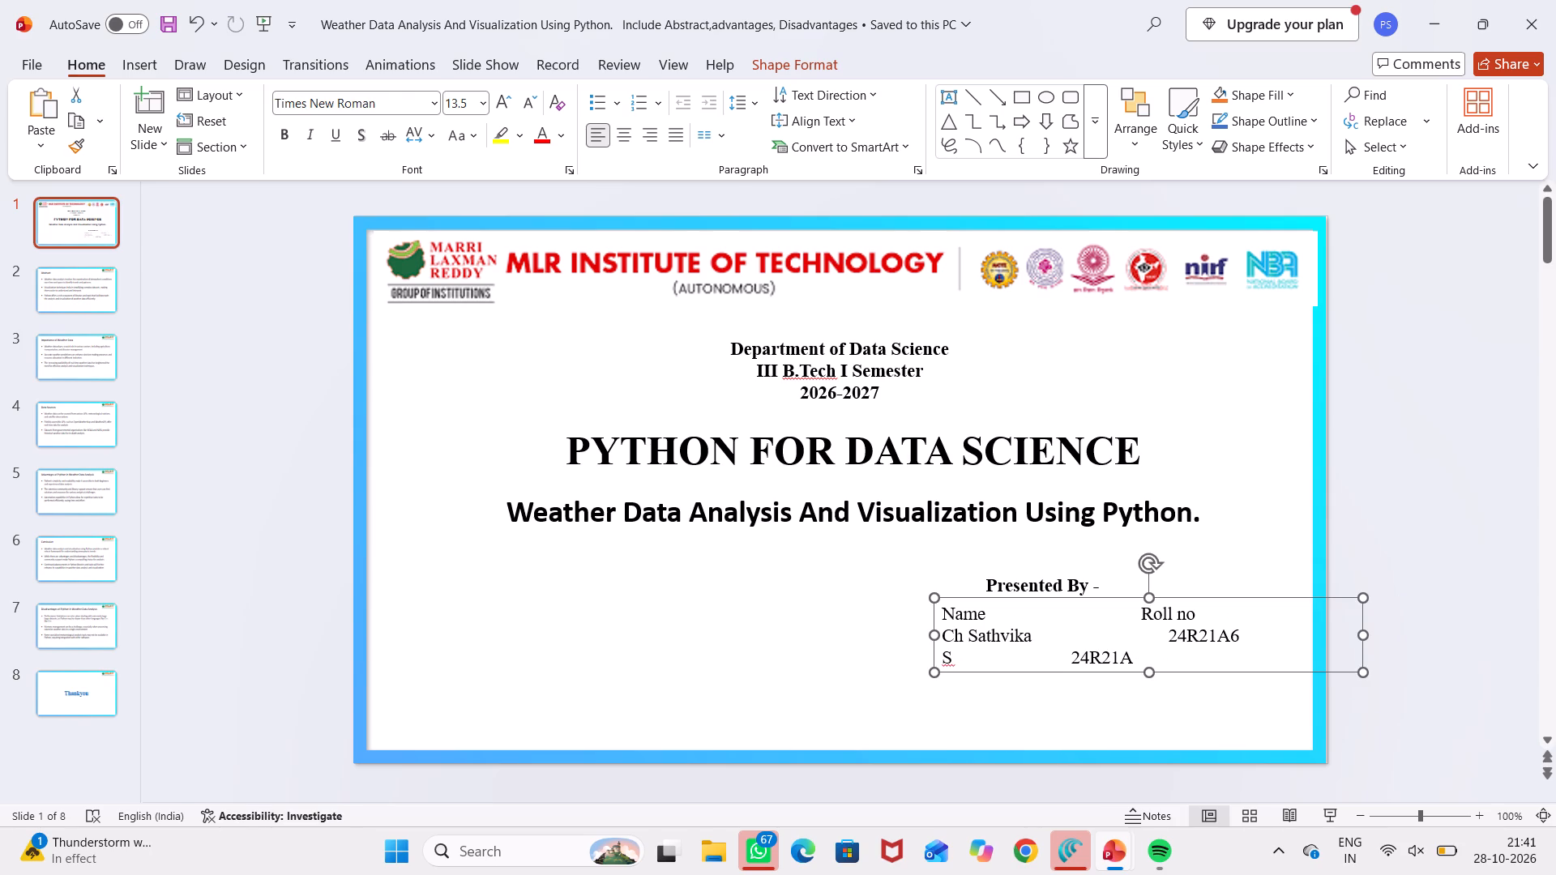
# Align the first presenter's roll number under the Roll no heading and complete its missing final digits.
pyautogui.click(1166, 636)
pyautogui.press('BackSpace')
pyautogui.press('BackSpace')
pyautogui.press('BackSpace')
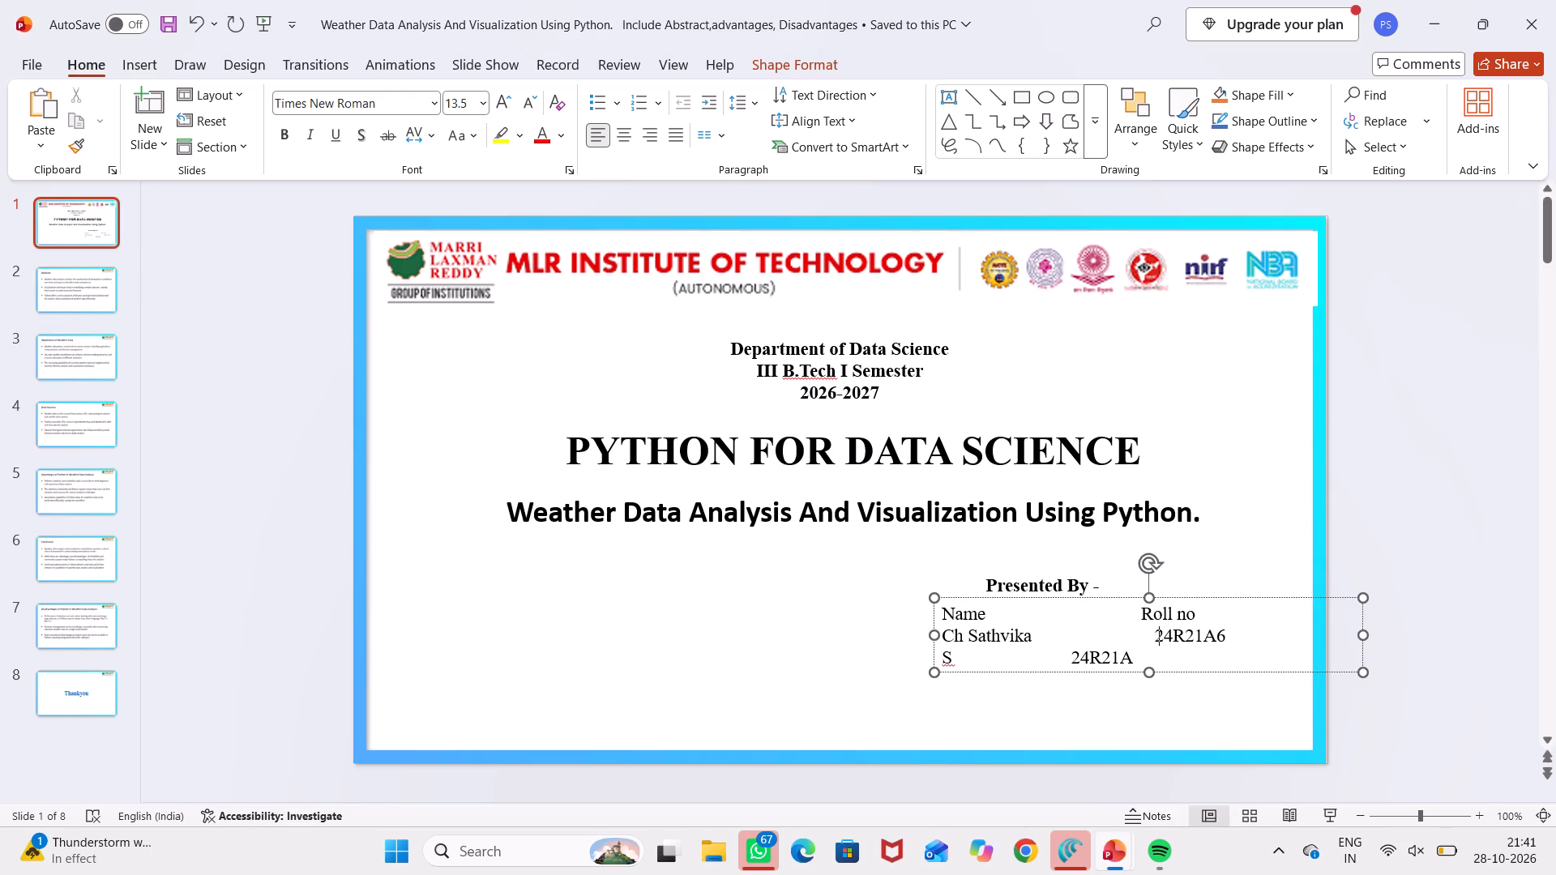
pyautogui.press('BackSpace')
pyautogui.press('BackSpace')
pyautogui.press('BackSpace')
pyautogui.press('BackSpace')
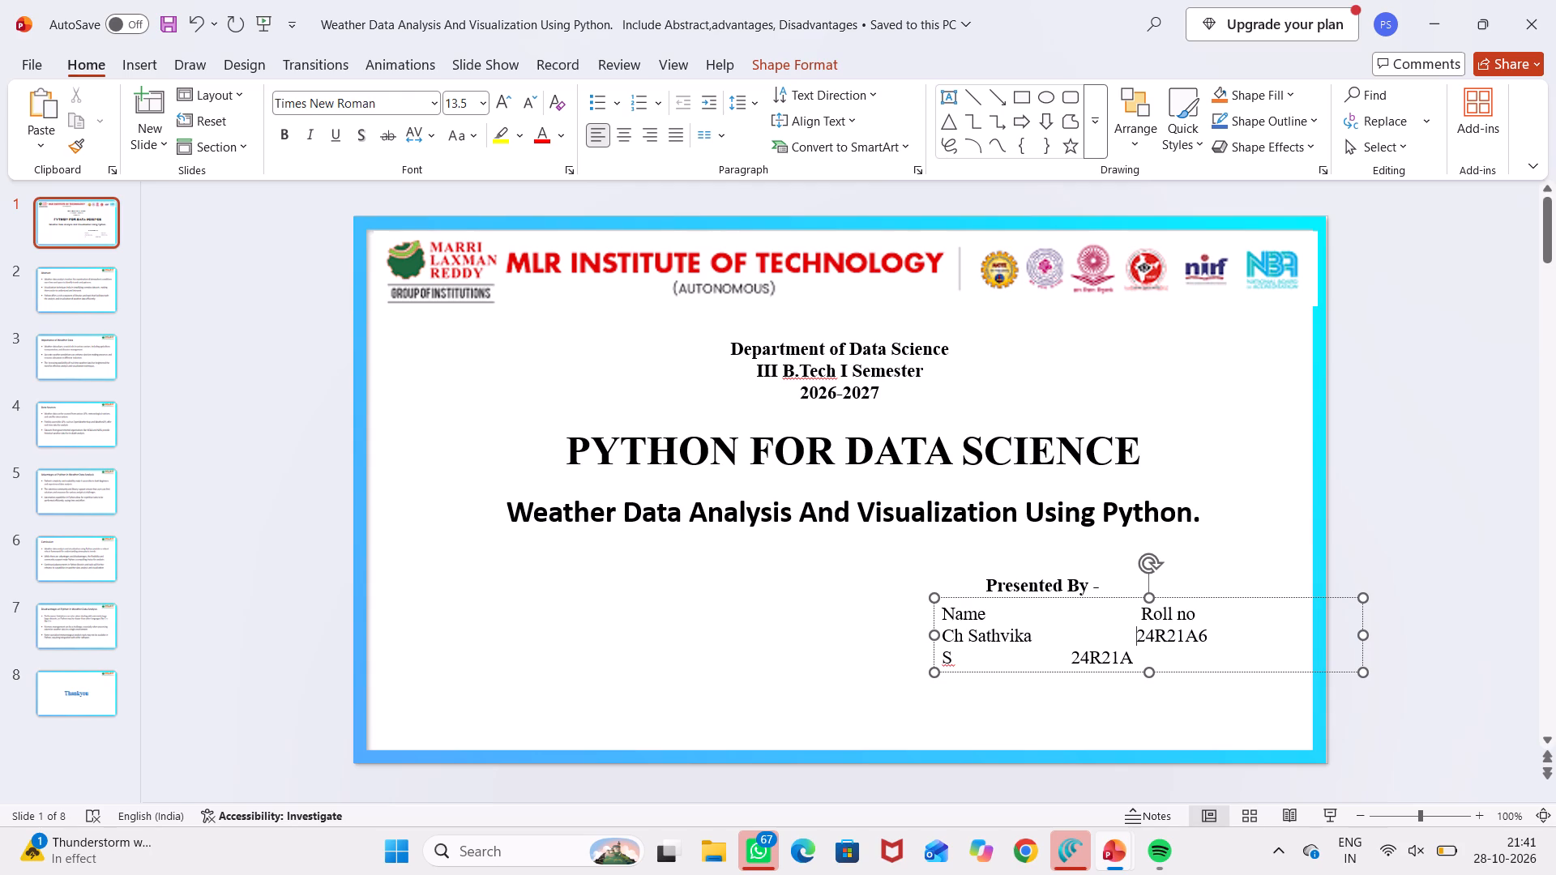
pyautogui.click(1206, 637)
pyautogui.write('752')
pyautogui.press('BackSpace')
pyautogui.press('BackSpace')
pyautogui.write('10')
# Replace the placeholder name "S" in the second presenter row with the second presenter's name.
pyautogui.click(956, 654)
pyautogui.press('BackSpace')
pyautogui.press('BackSpace')
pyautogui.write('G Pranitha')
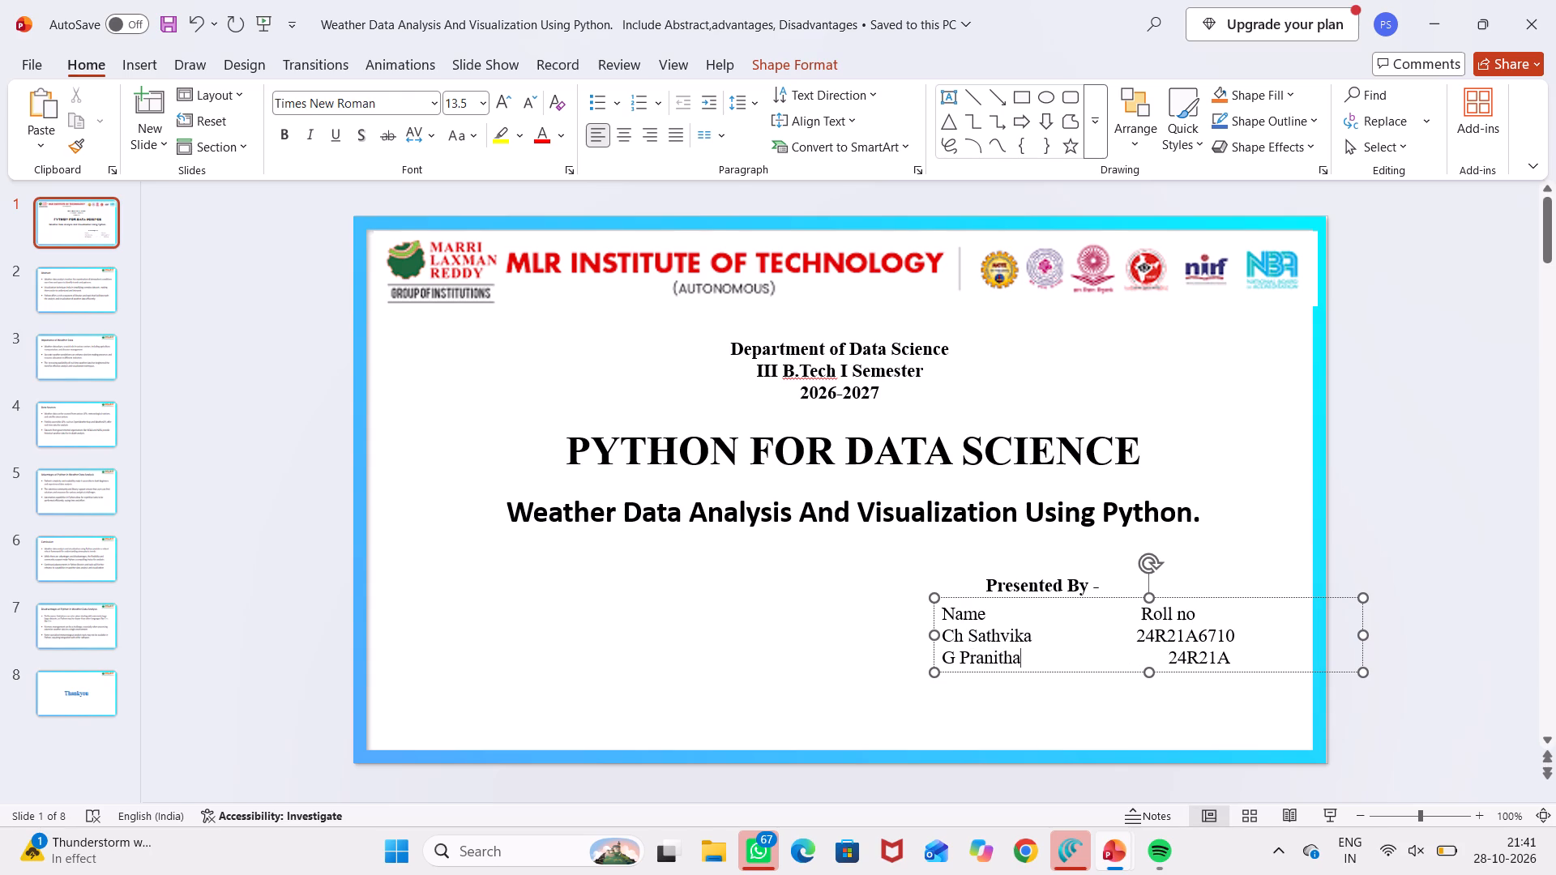
# Align the second presenter's roll number under the Roll no heading and complete its missing final digits.
pyautogui.click(1170, 659)
pyautogui.press('BackSpace')
pyautogui.press('BackSpace')
pyautogui.press('BackSpace')
pyautogui.press('BackSpace')
pyautogui.press('BackSpace')
pyautogui.press('BackSpace')
pyautogui.press('BackSpace')
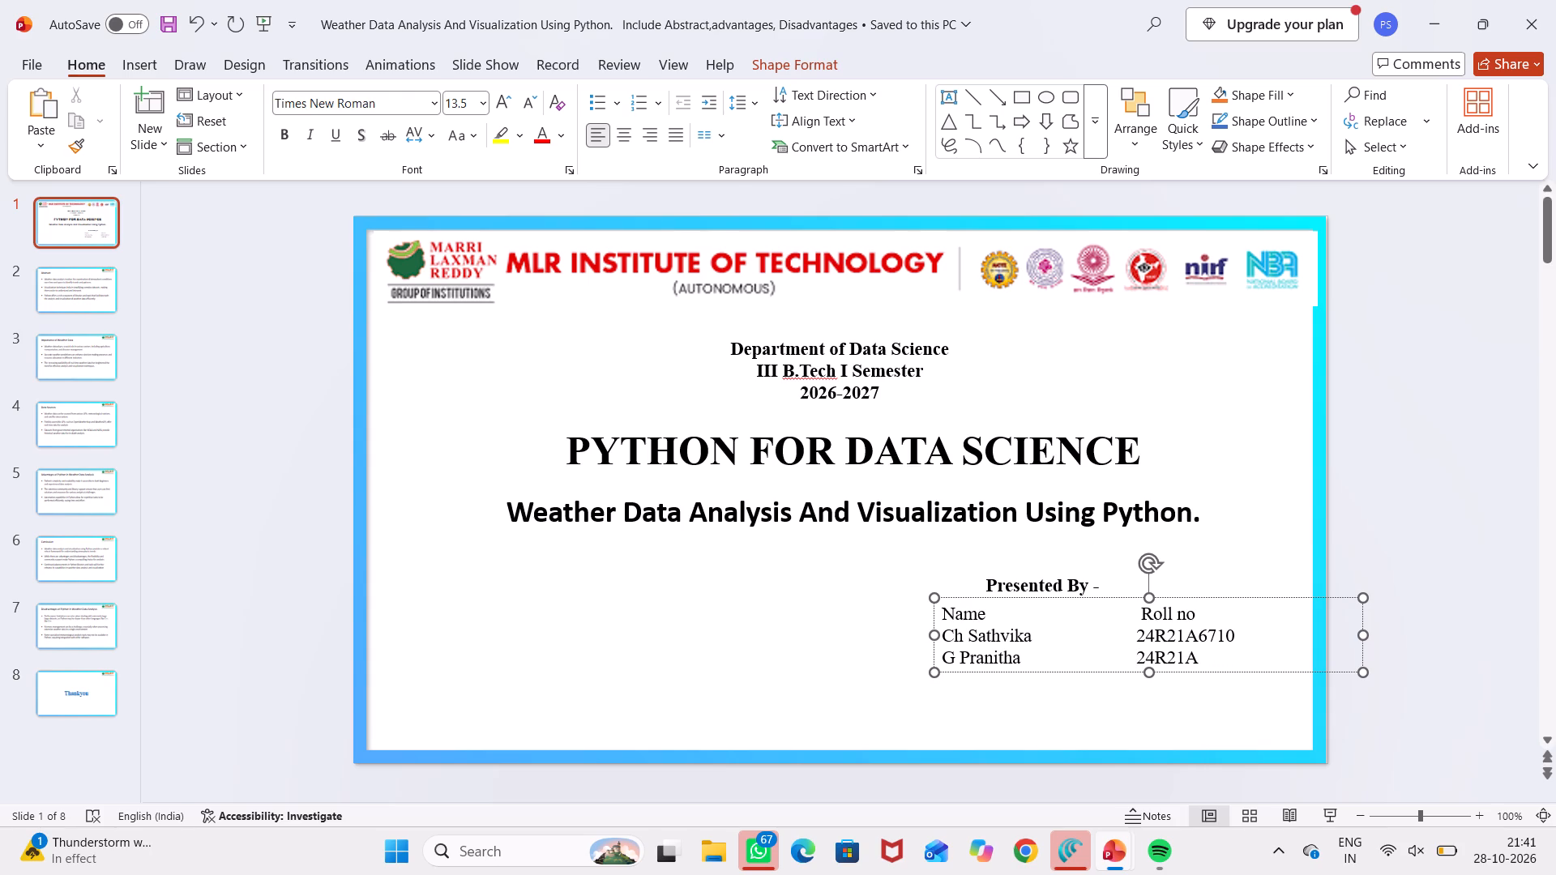
pyautogui.click(1203, 654)
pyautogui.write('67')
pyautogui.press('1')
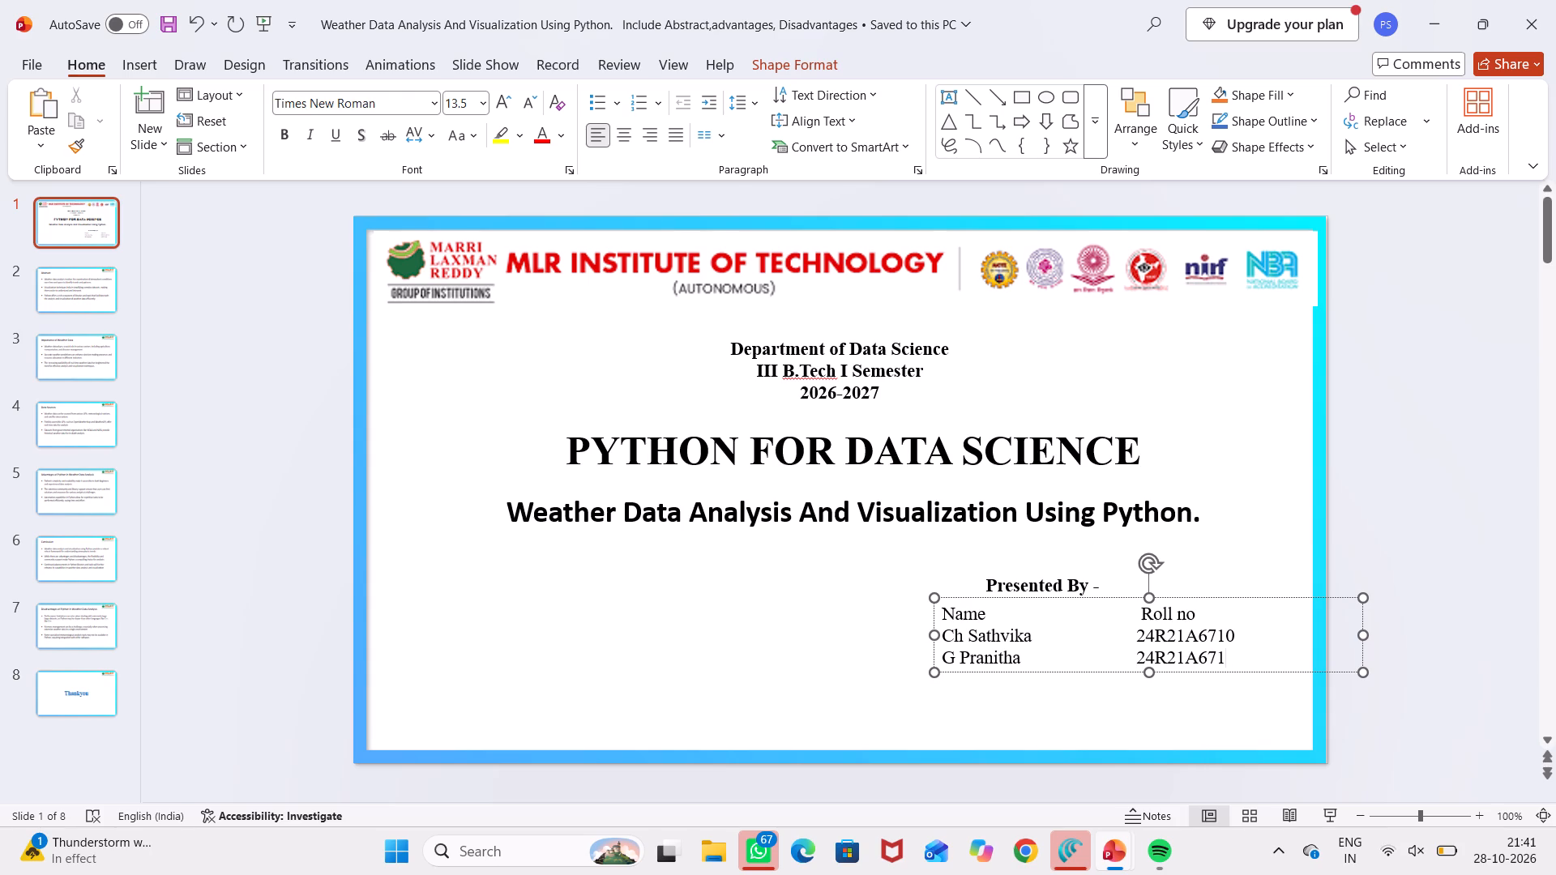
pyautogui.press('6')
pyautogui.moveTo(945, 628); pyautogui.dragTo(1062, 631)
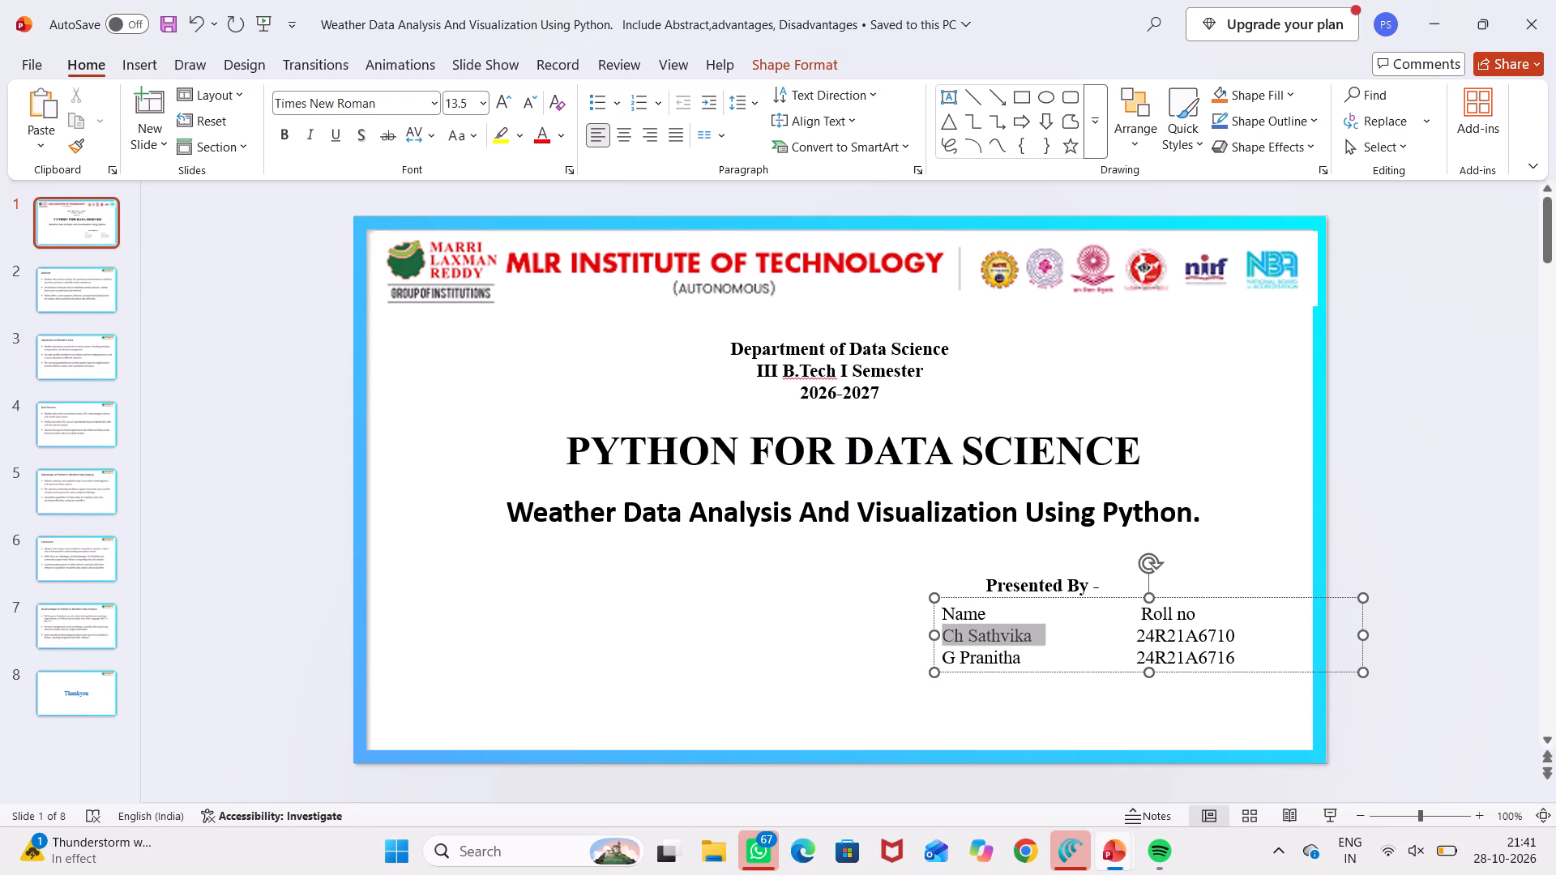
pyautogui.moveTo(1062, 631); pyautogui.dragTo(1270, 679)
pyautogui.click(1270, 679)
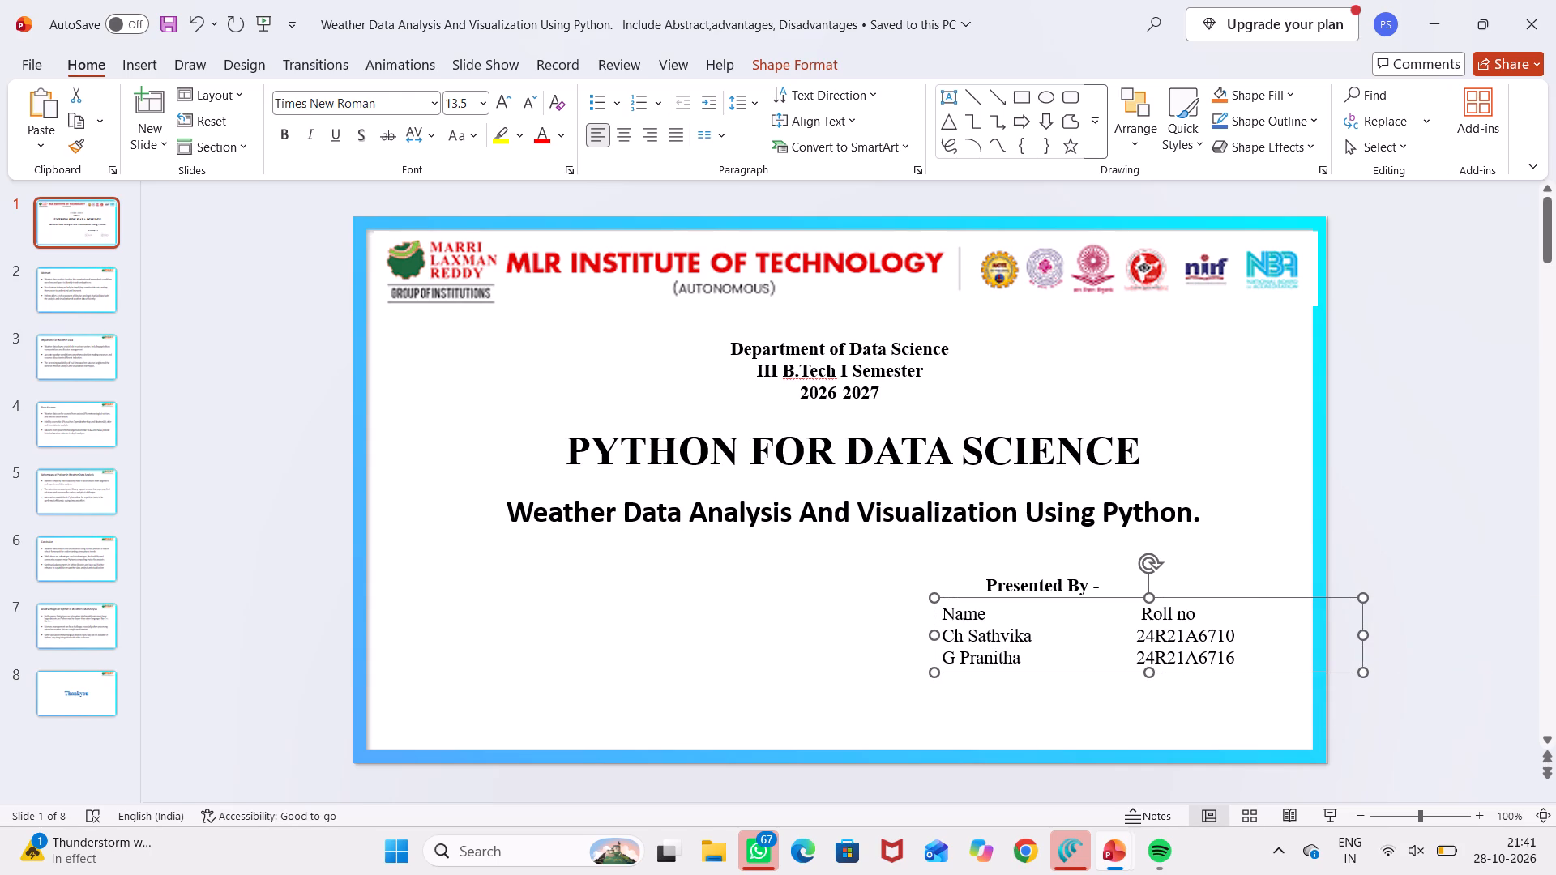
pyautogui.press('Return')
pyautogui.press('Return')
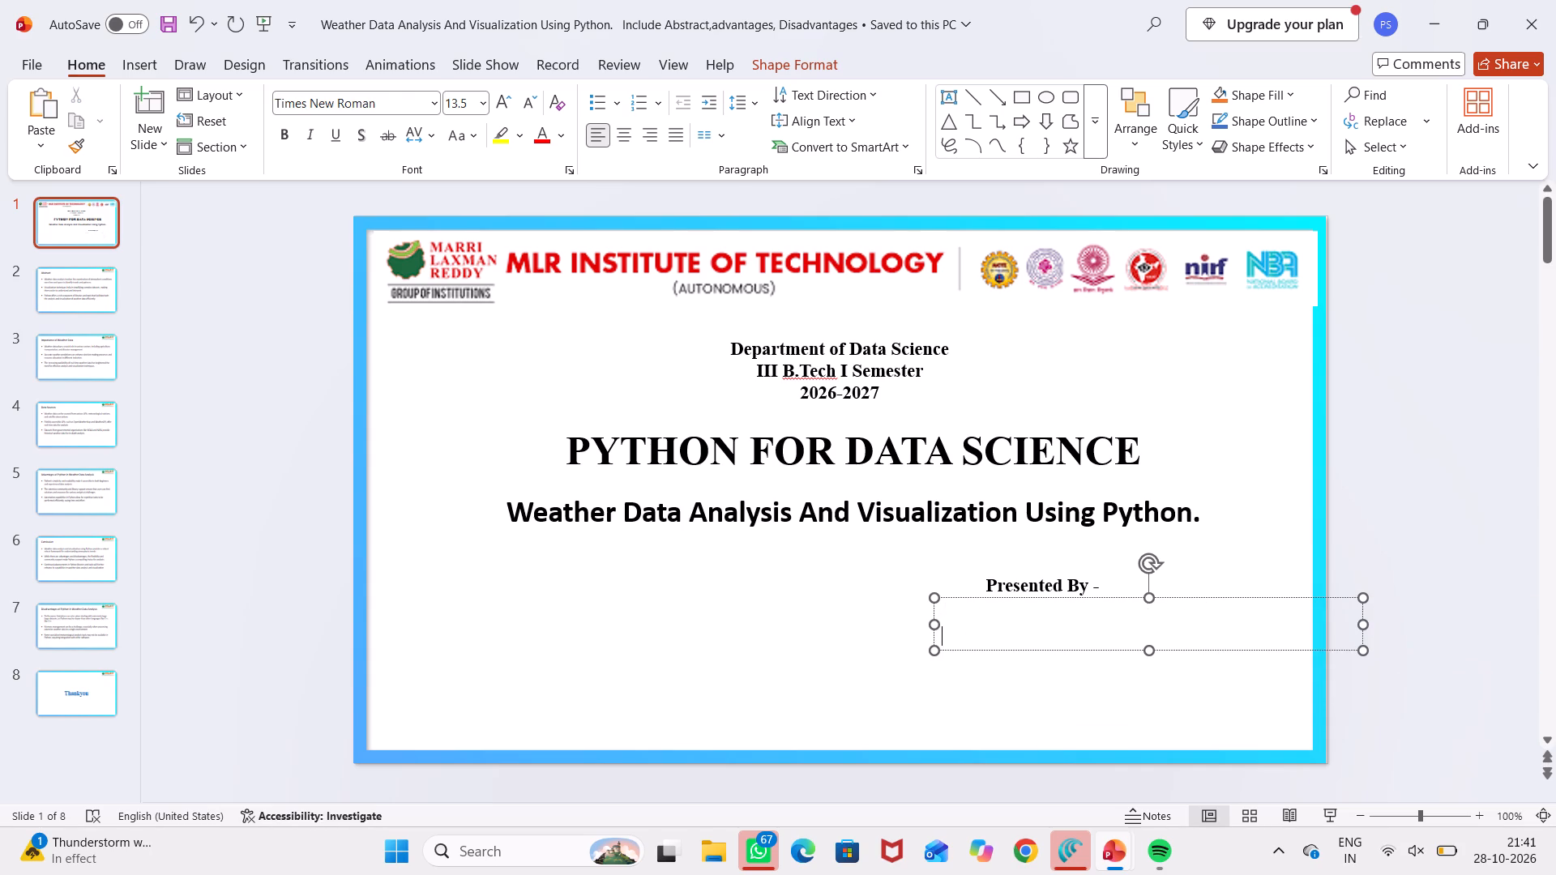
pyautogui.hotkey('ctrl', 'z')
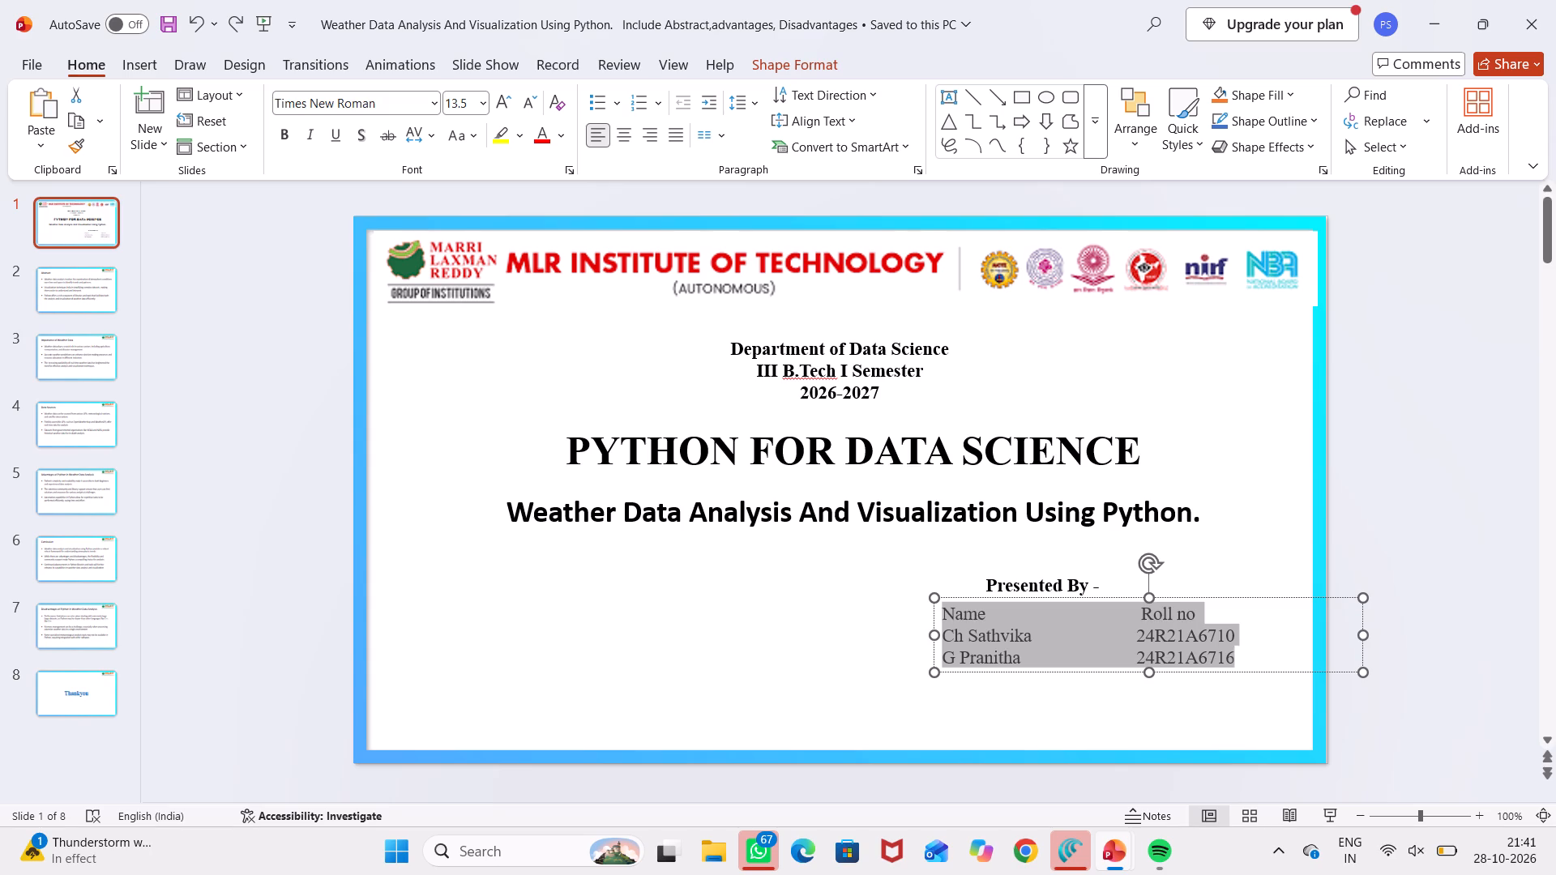
# Add a new row below the second presenter and enter the third presenter's name.
pyautogui.click(1245, 653)
pyautogui.click(1234, 655)
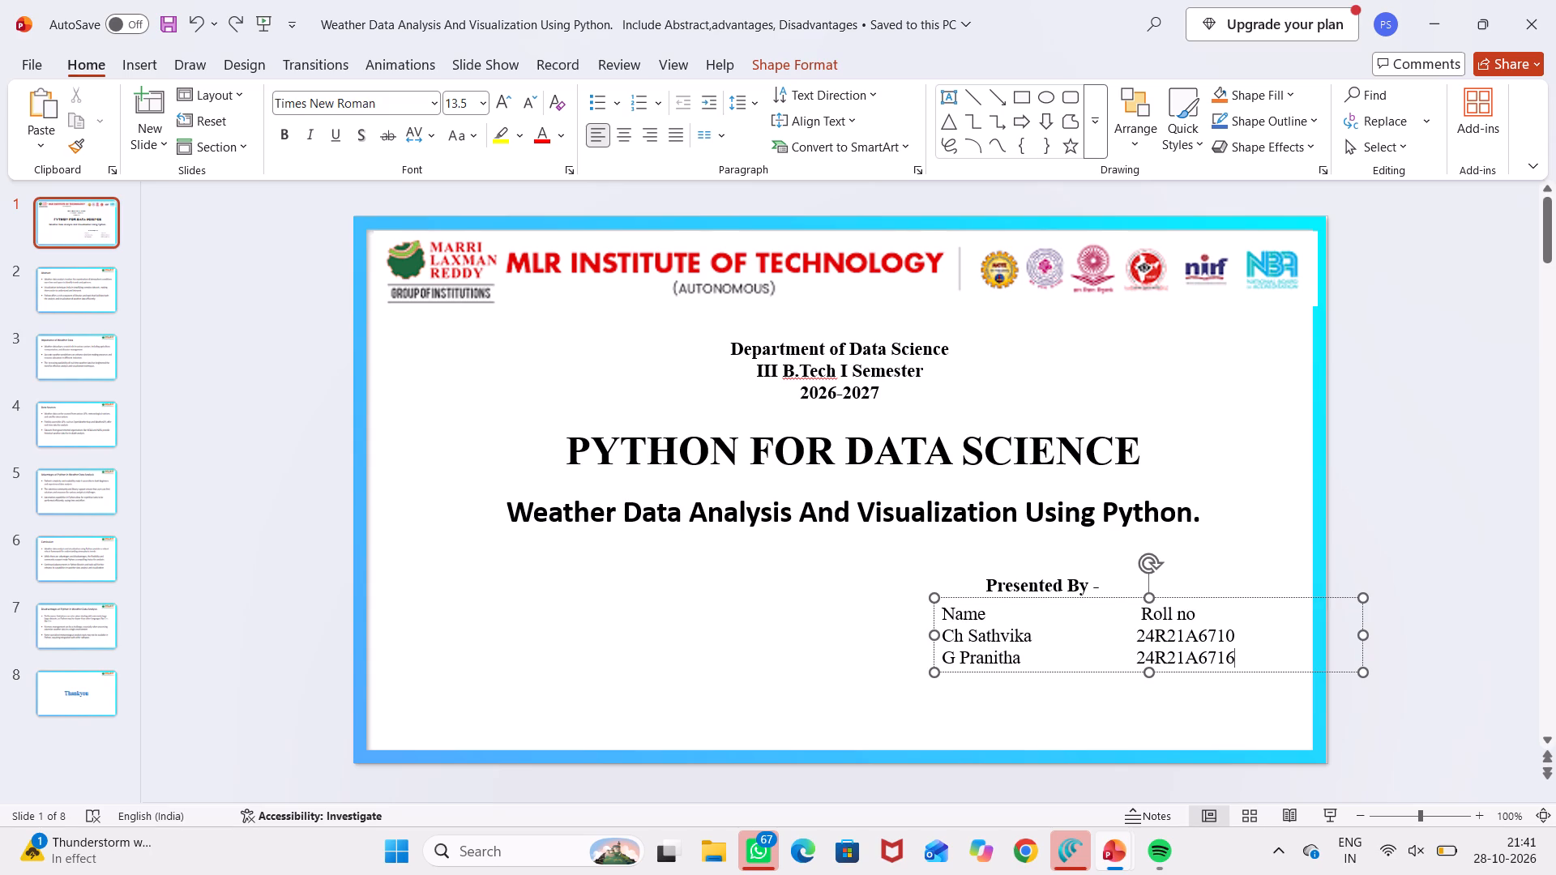
pyautogui.press('Return')
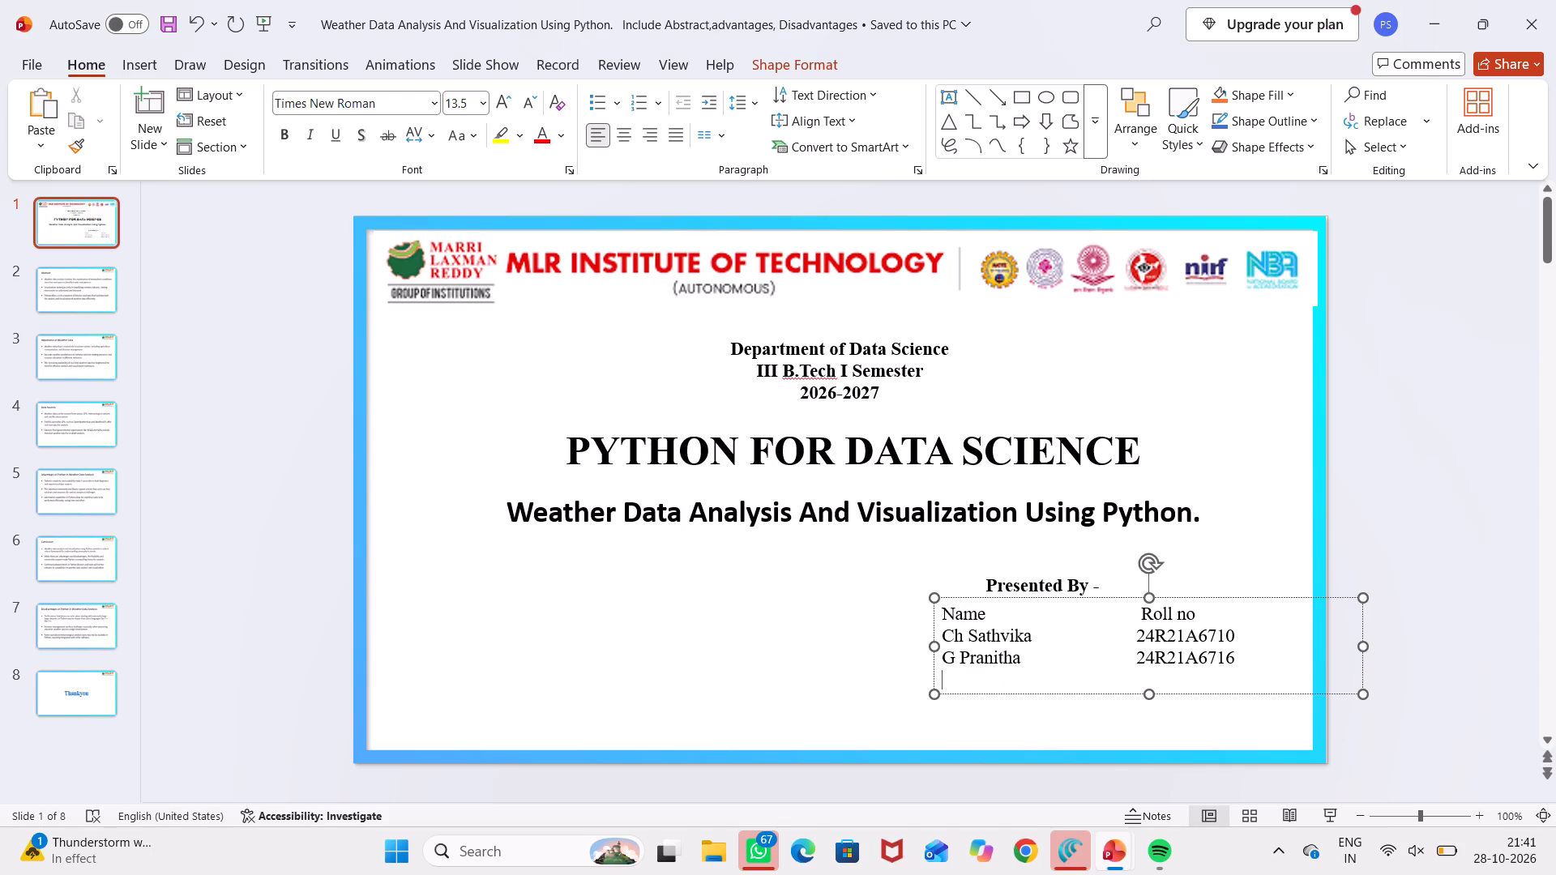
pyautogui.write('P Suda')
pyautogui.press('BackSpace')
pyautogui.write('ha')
# Space across the third presenter's row to the Roll no column and enter that presenter's roll number.
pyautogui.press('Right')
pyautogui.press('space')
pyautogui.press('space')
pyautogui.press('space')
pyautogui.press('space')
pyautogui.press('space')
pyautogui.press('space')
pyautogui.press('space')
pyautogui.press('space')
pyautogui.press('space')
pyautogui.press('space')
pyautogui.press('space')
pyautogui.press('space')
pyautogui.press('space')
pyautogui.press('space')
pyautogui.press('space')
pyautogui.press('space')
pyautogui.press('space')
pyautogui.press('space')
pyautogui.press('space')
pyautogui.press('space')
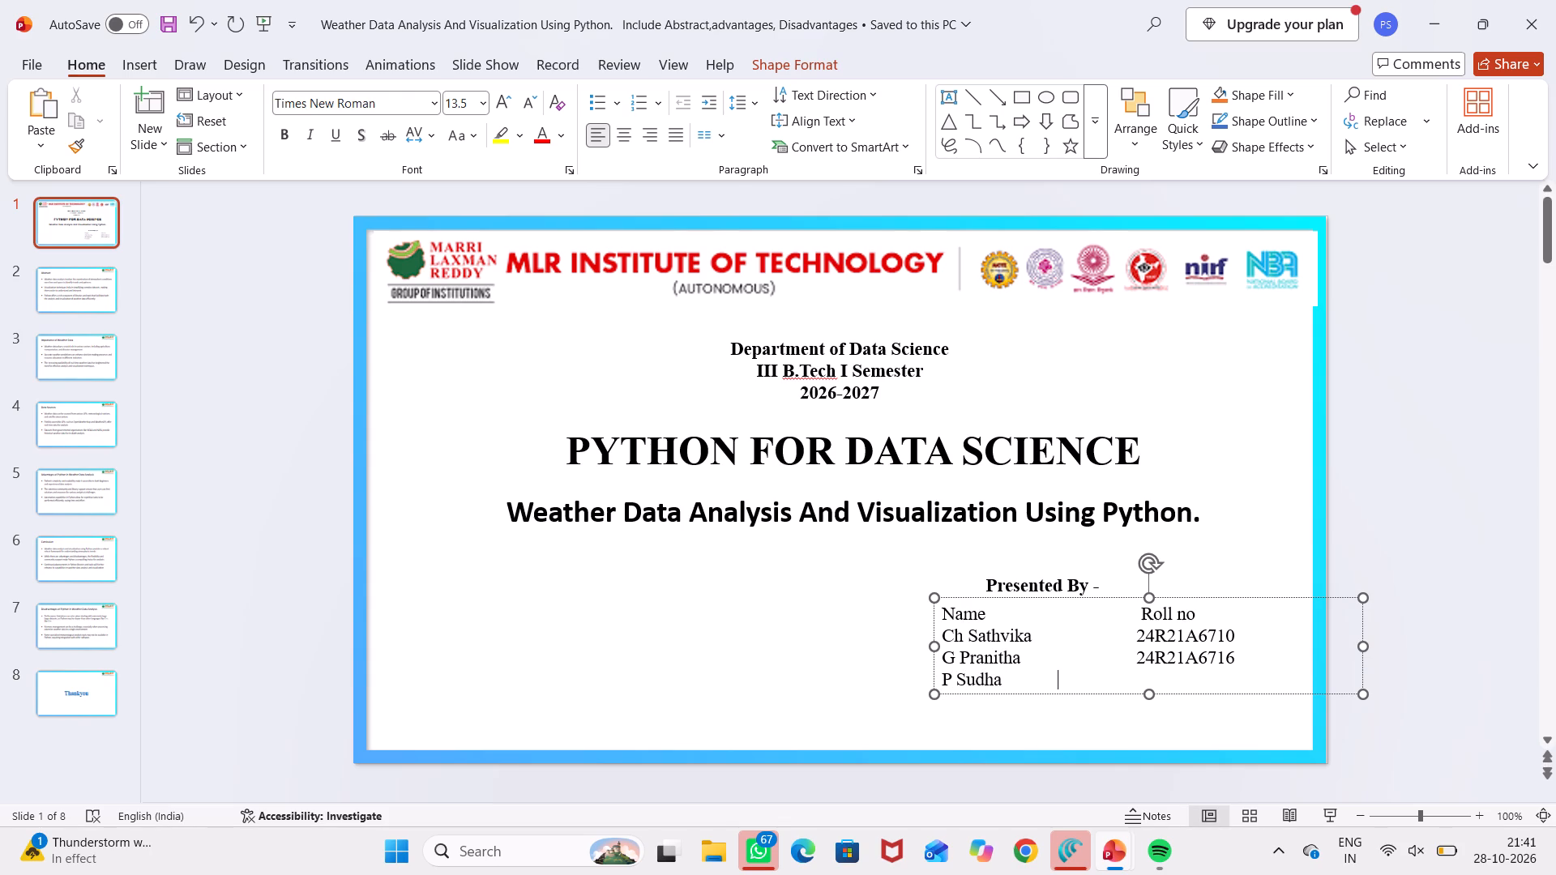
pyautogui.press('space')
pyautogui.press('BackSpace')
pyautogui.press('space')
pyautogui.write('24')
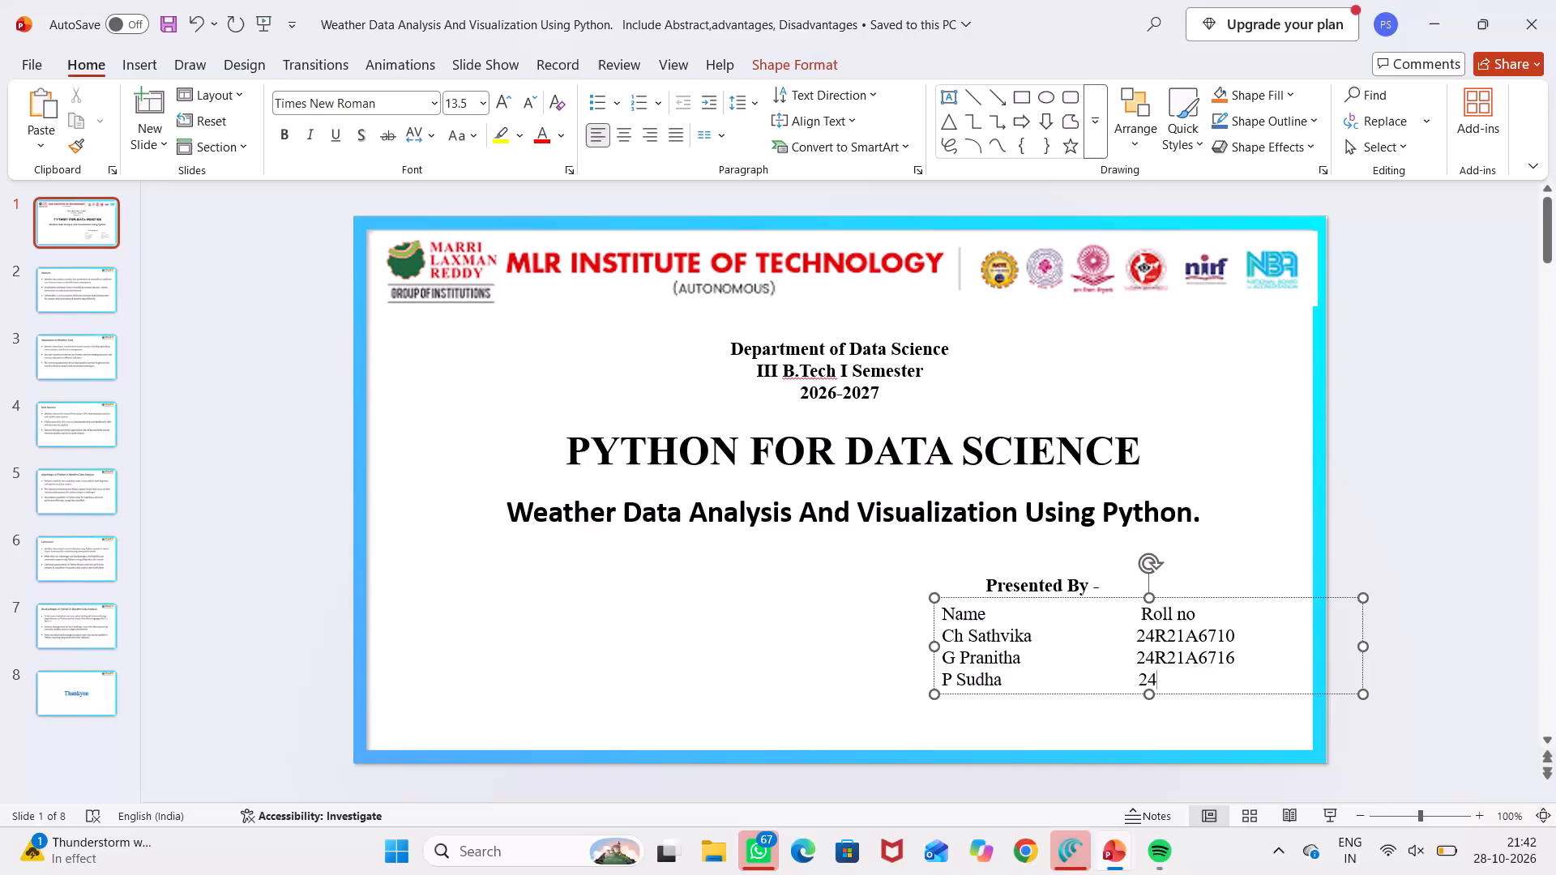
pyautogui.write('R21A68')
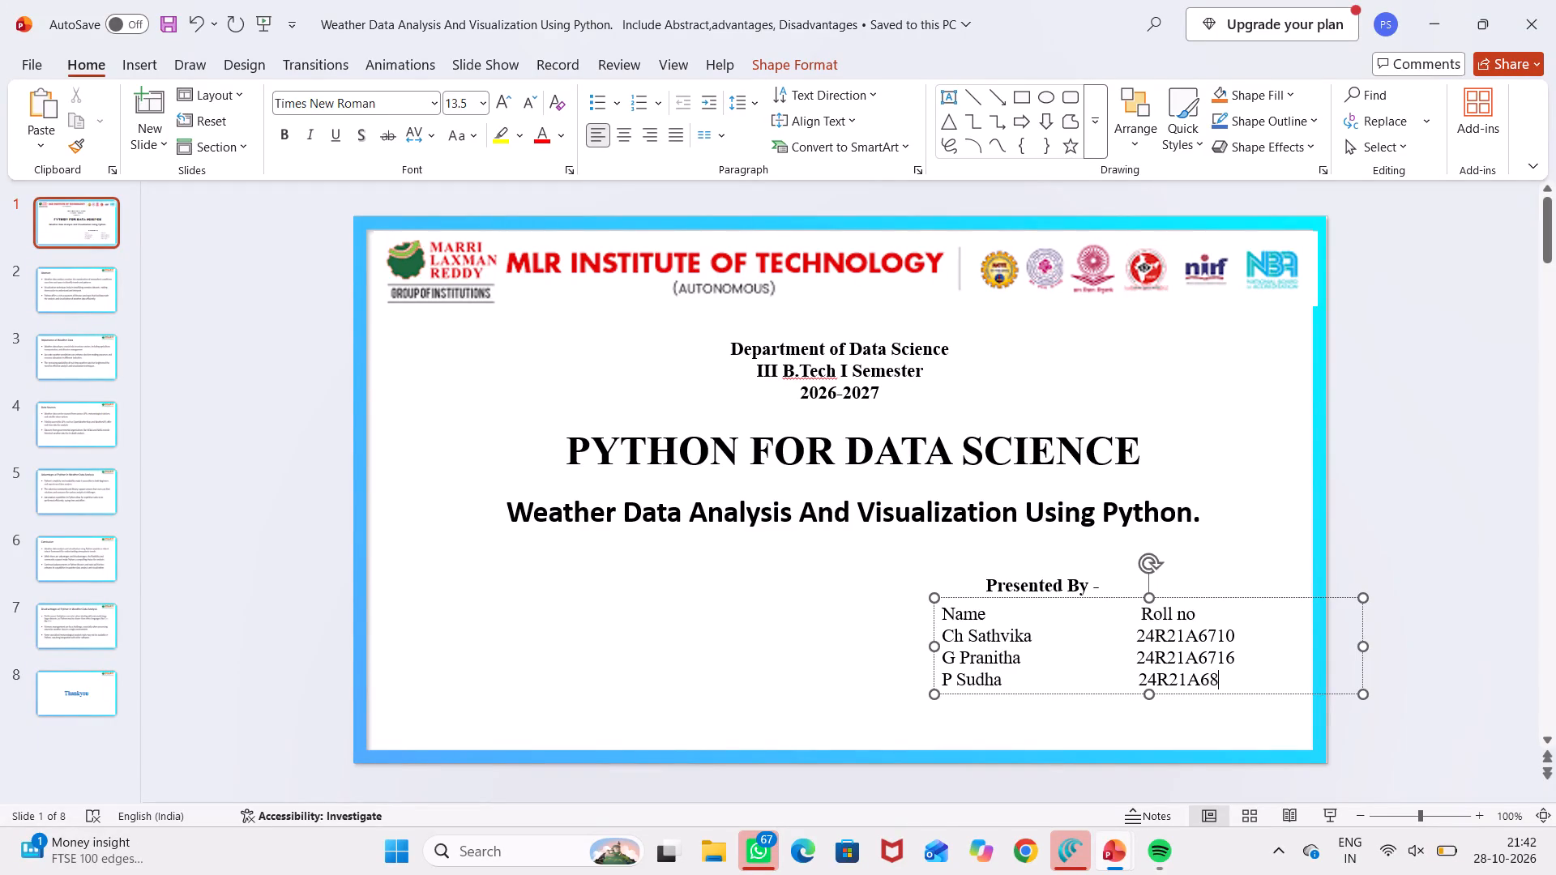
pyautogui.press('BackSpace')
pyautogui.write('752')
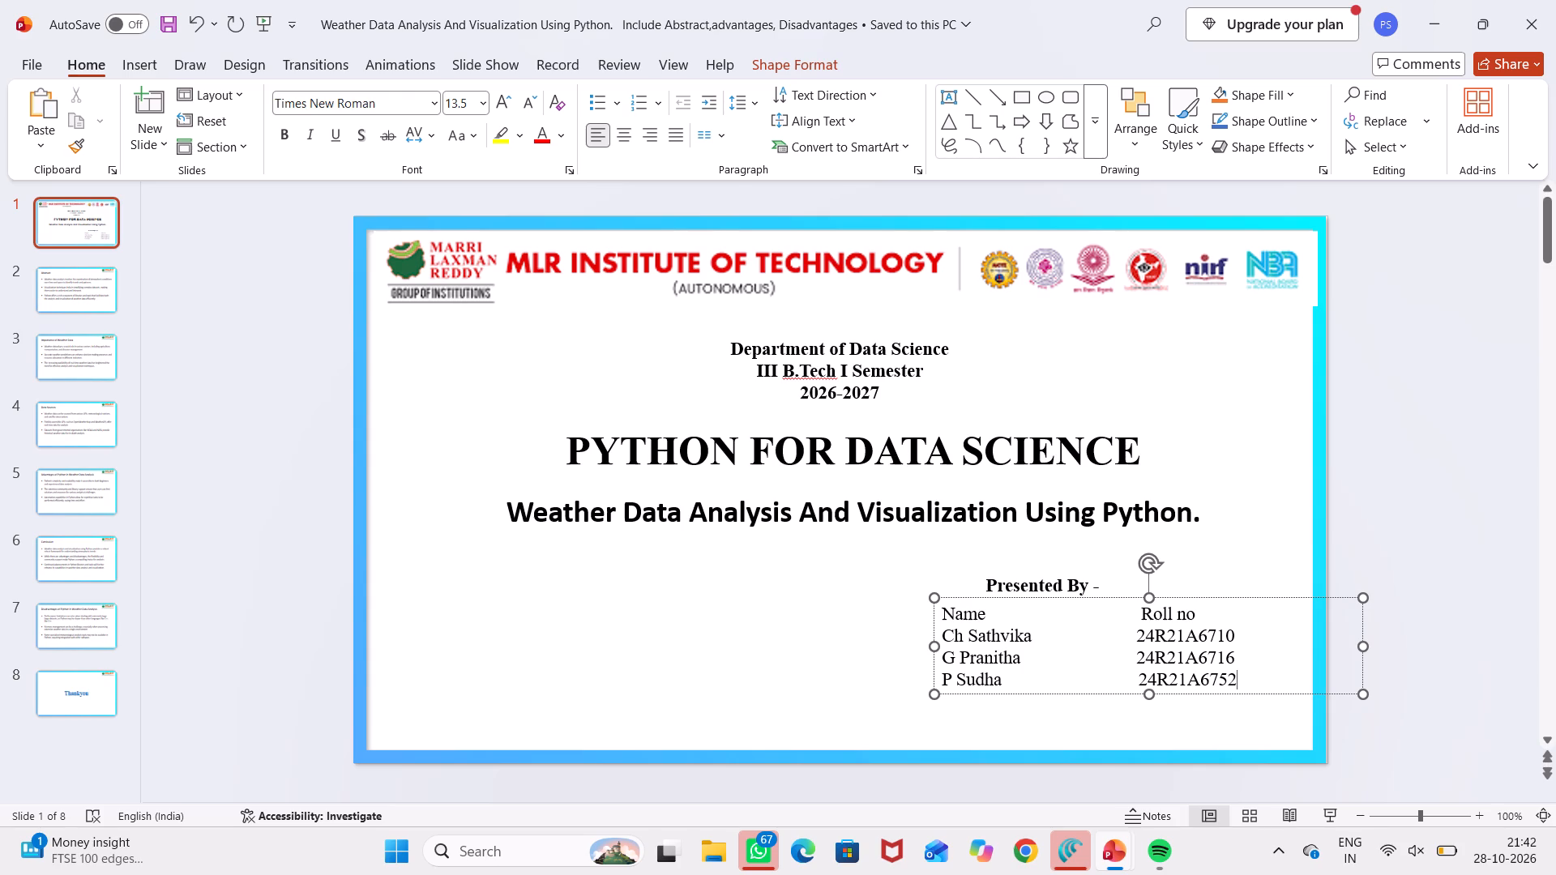
# Make the Name and Roll no heading row of the presenters' list bold.
pyautogui.moveTo(947, 613); pyautogui.dragTo(1150, 602)
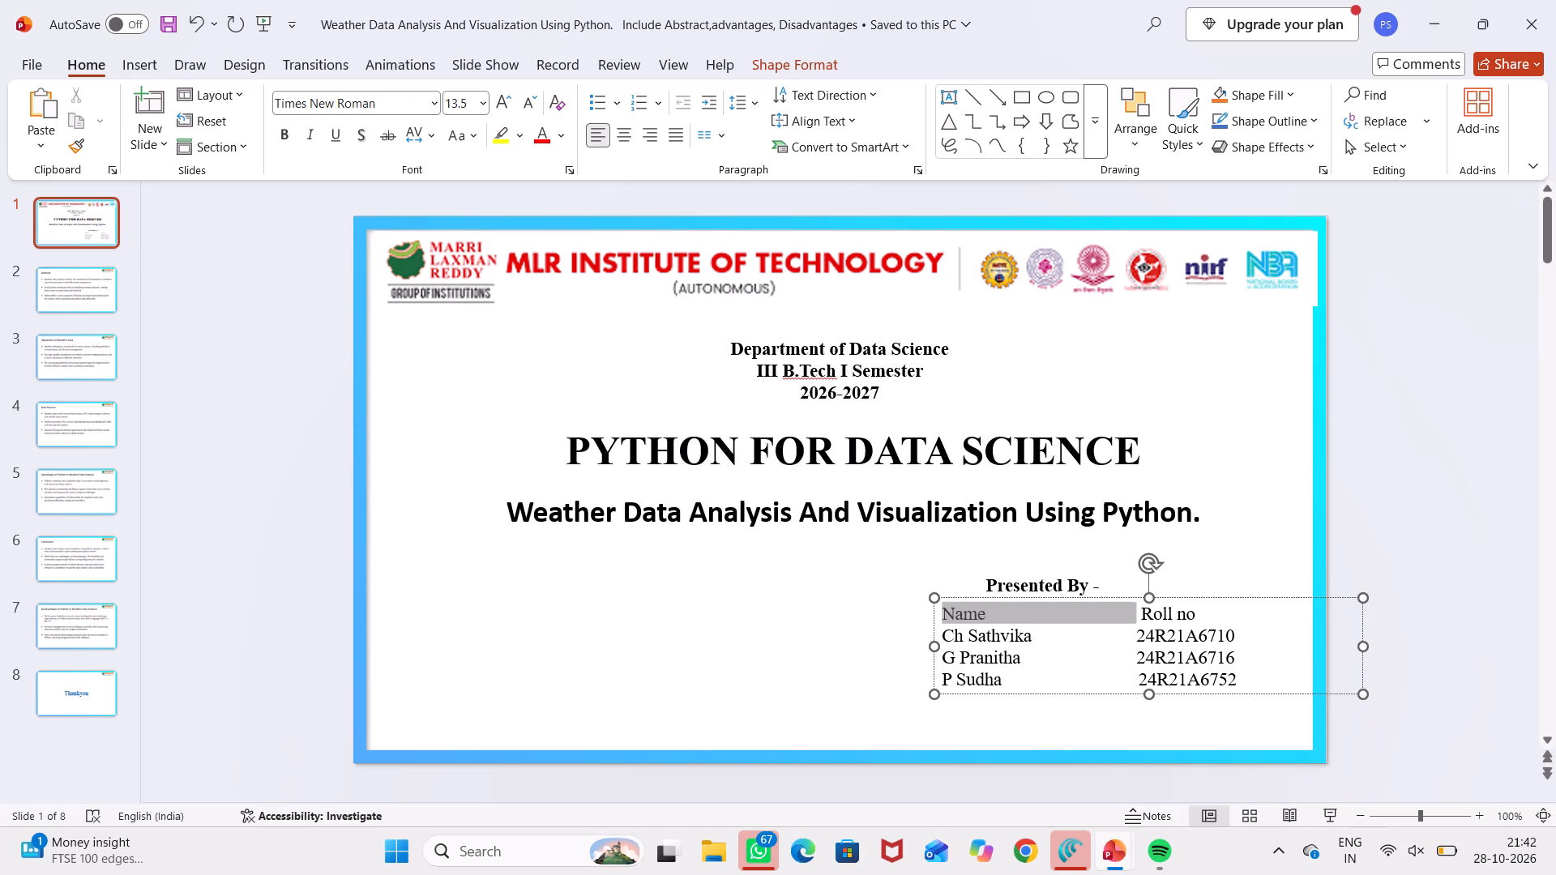
pyautogui.moveTo(1150, 602); pyautogui.dragTo(1240, 602)
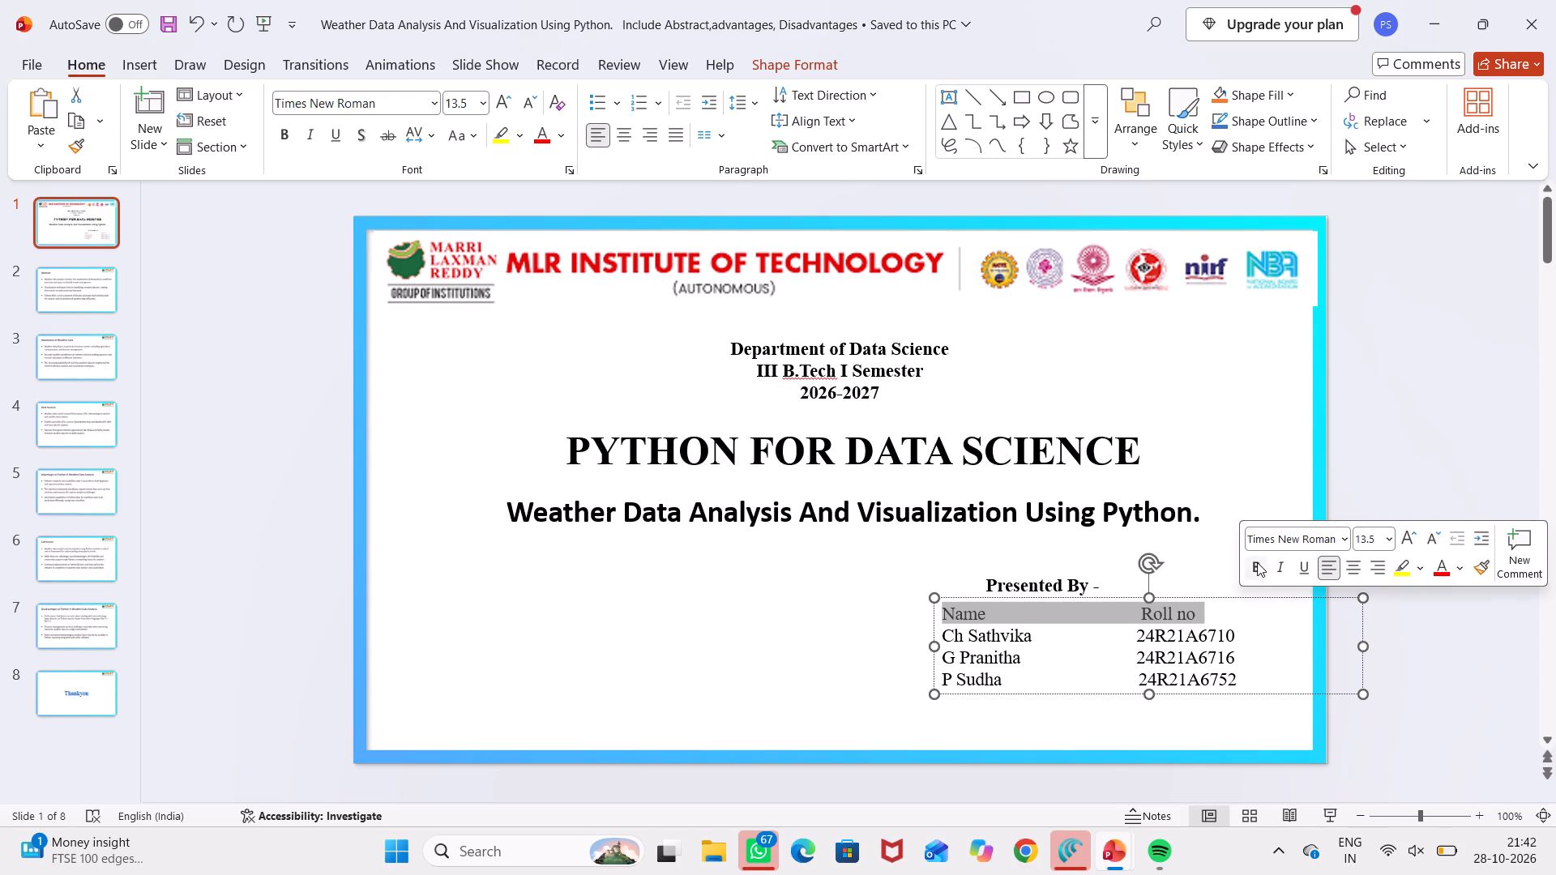
pyautogui.click(1257, 562)
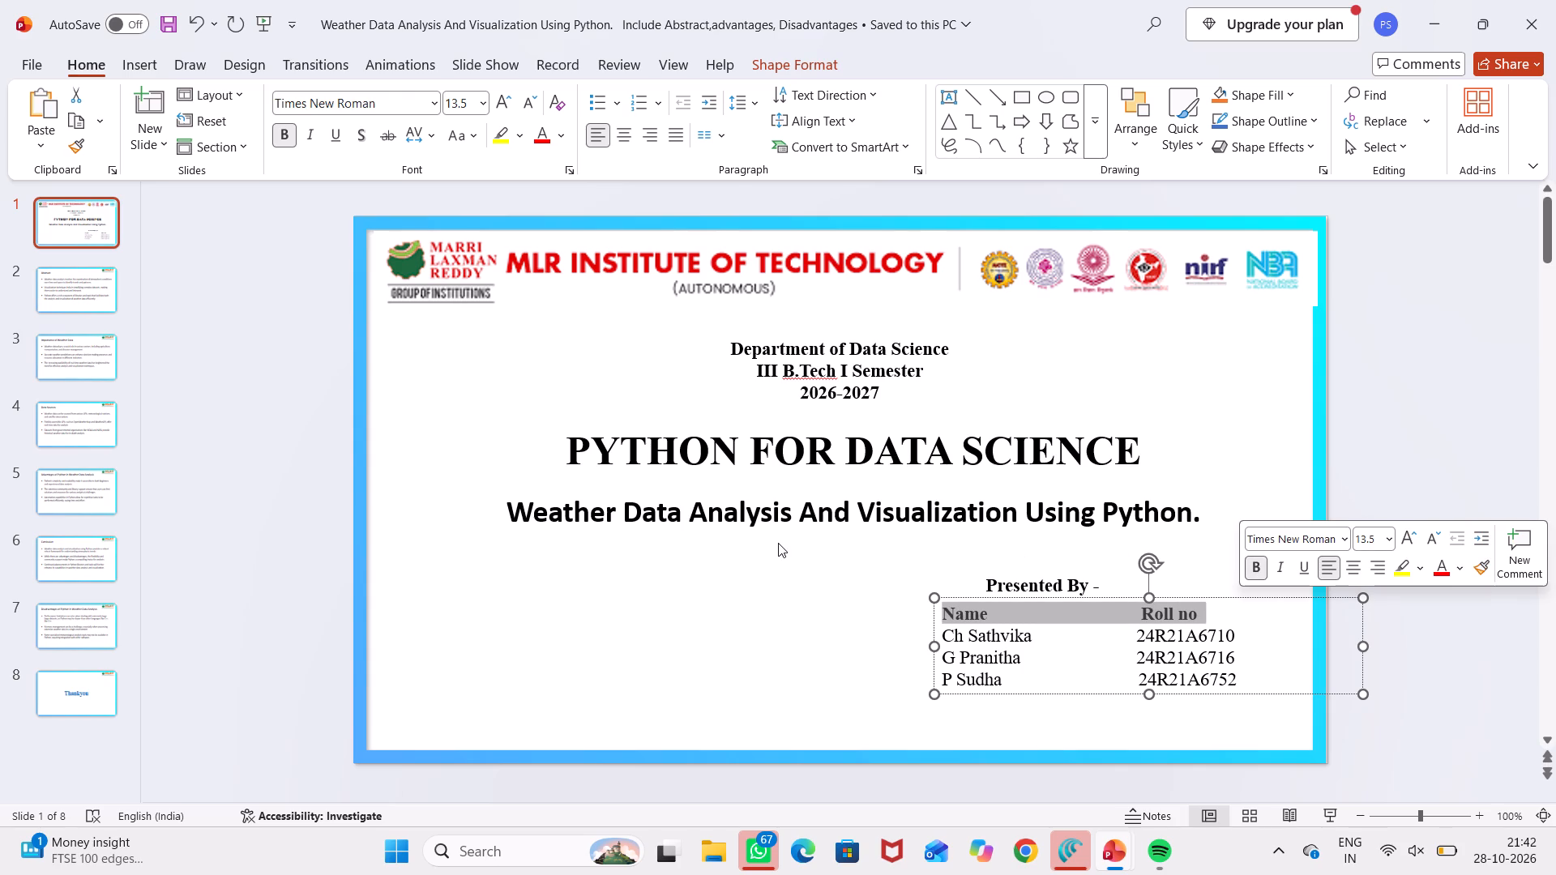
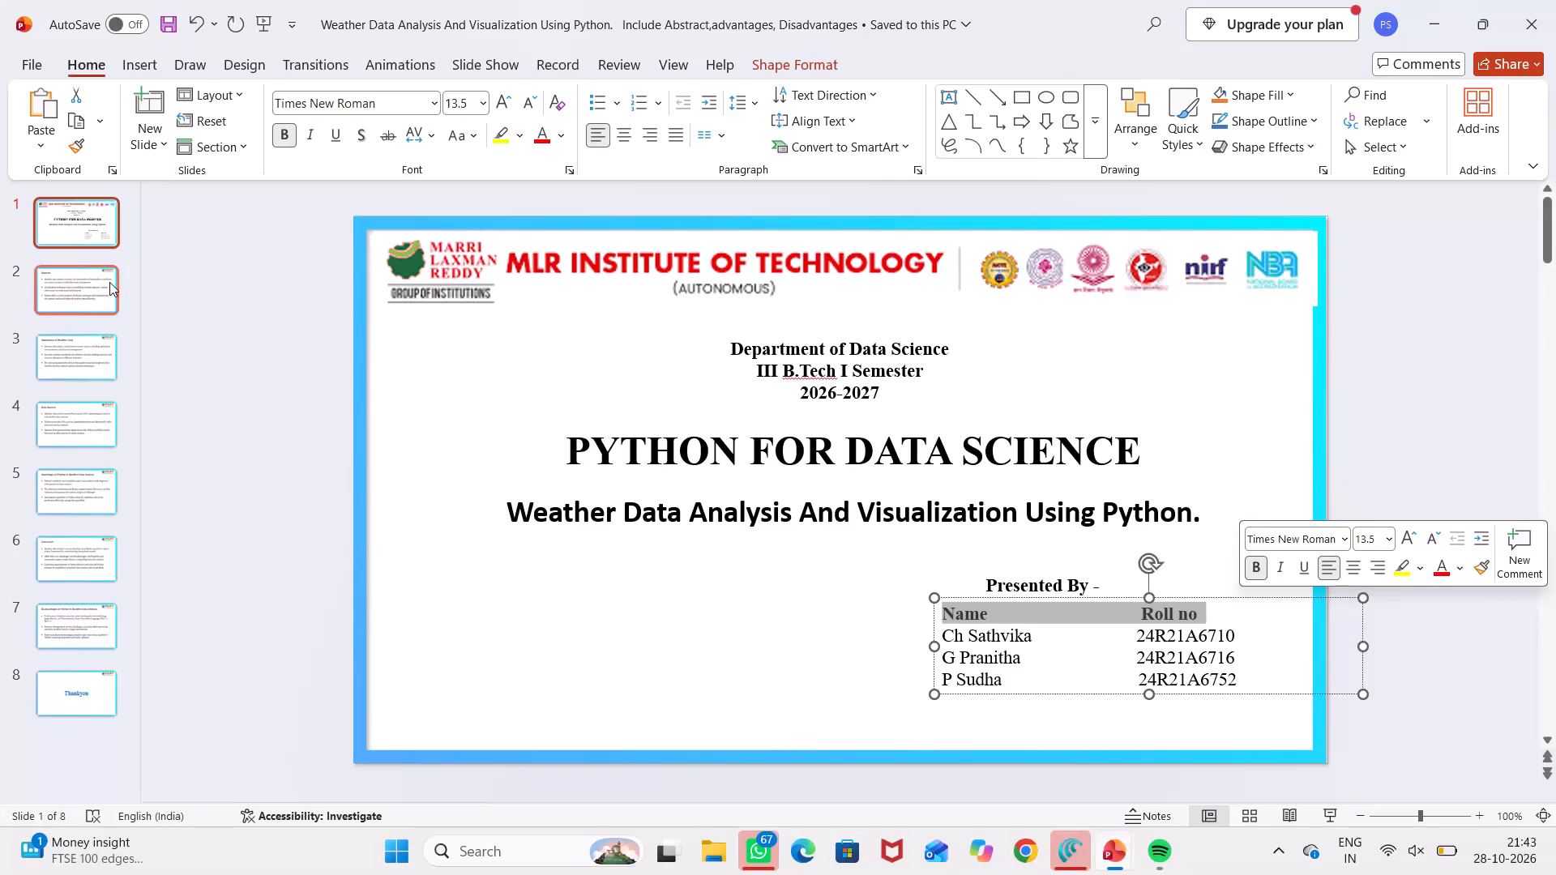
# Review the restyled slides from the second one through the closing slide, and return to the title slide.
pyautogui.click(109, 282)
pyautogui.press('Down')
pyautogui.press('Down')
pyautogui.press('Down')
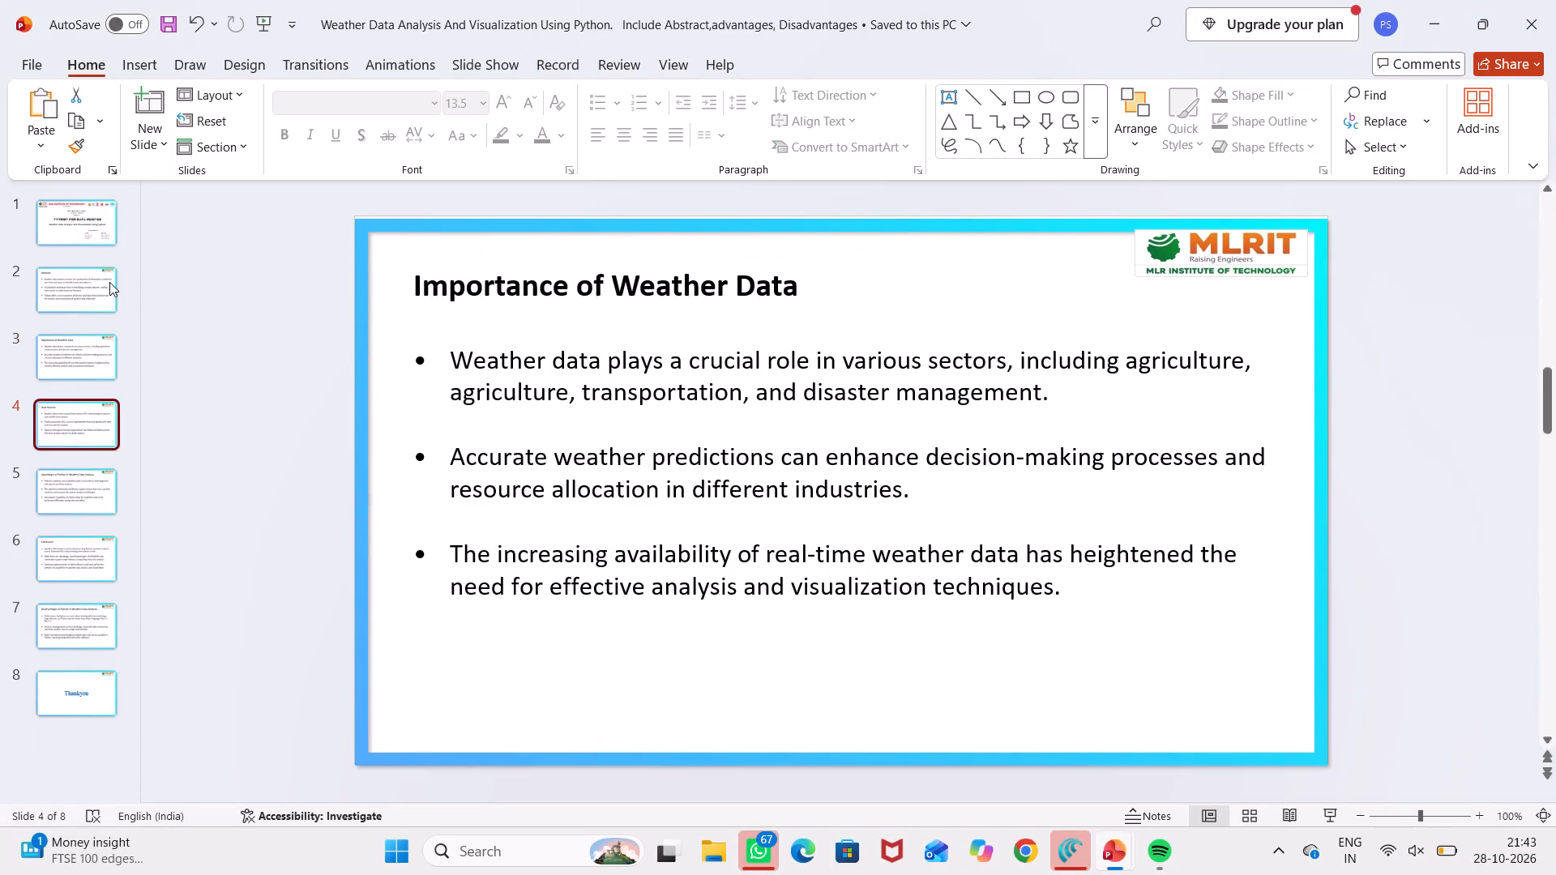
pyautogui.press('Down')
pyautogui.press('Down')
pyautogui.press('Down')
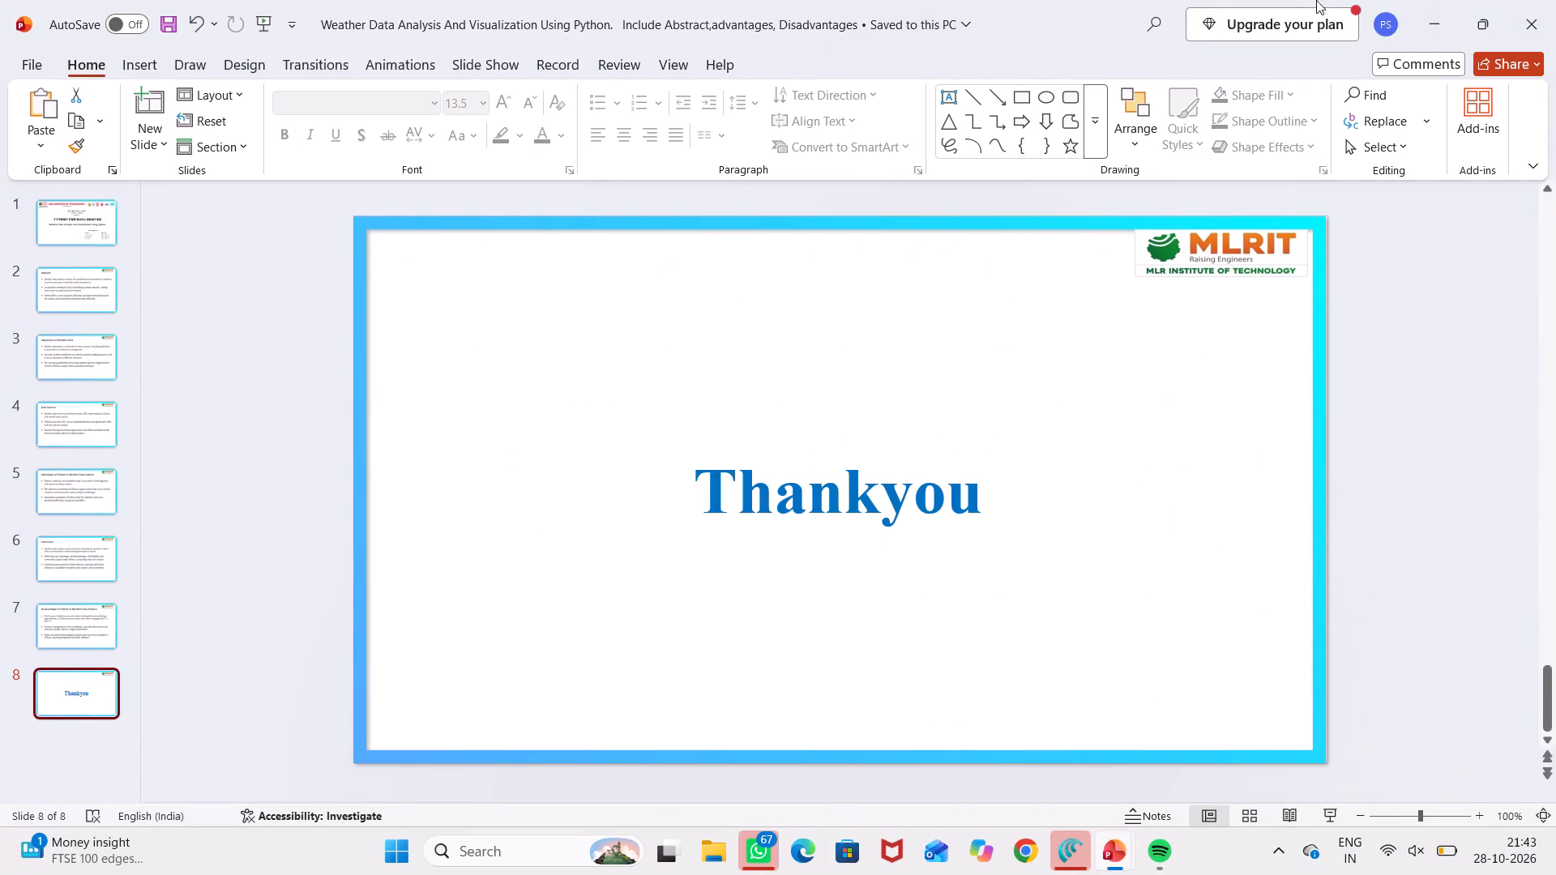
pyautogui.click(45, 223)
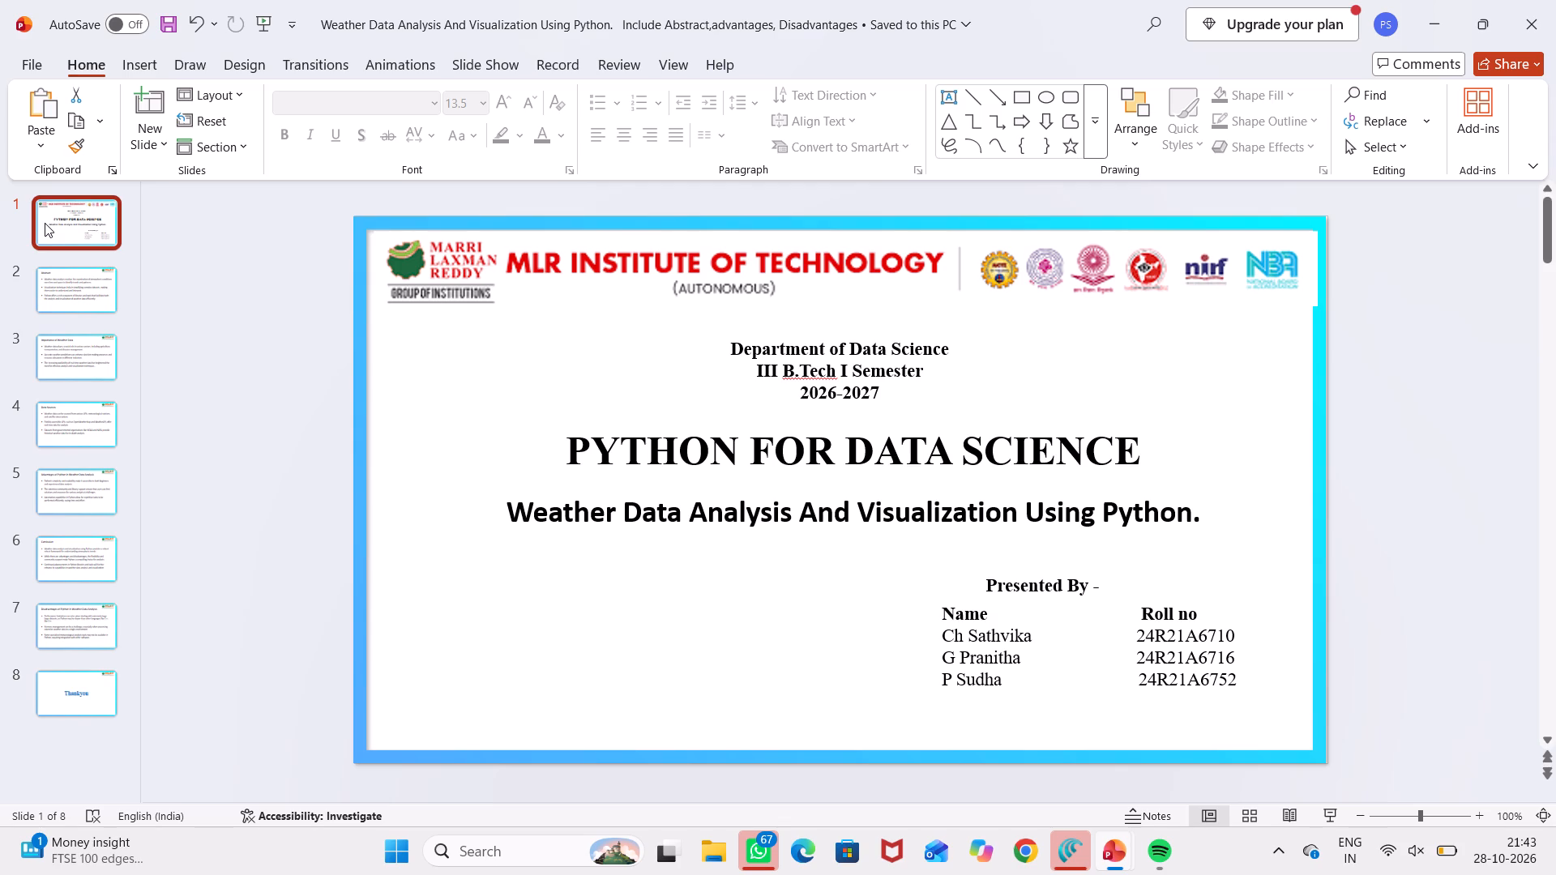
# Save a copy of the presentation to the personal OneDrive folder under the name PDS_PPT.
pyautogui.click(28, 62)
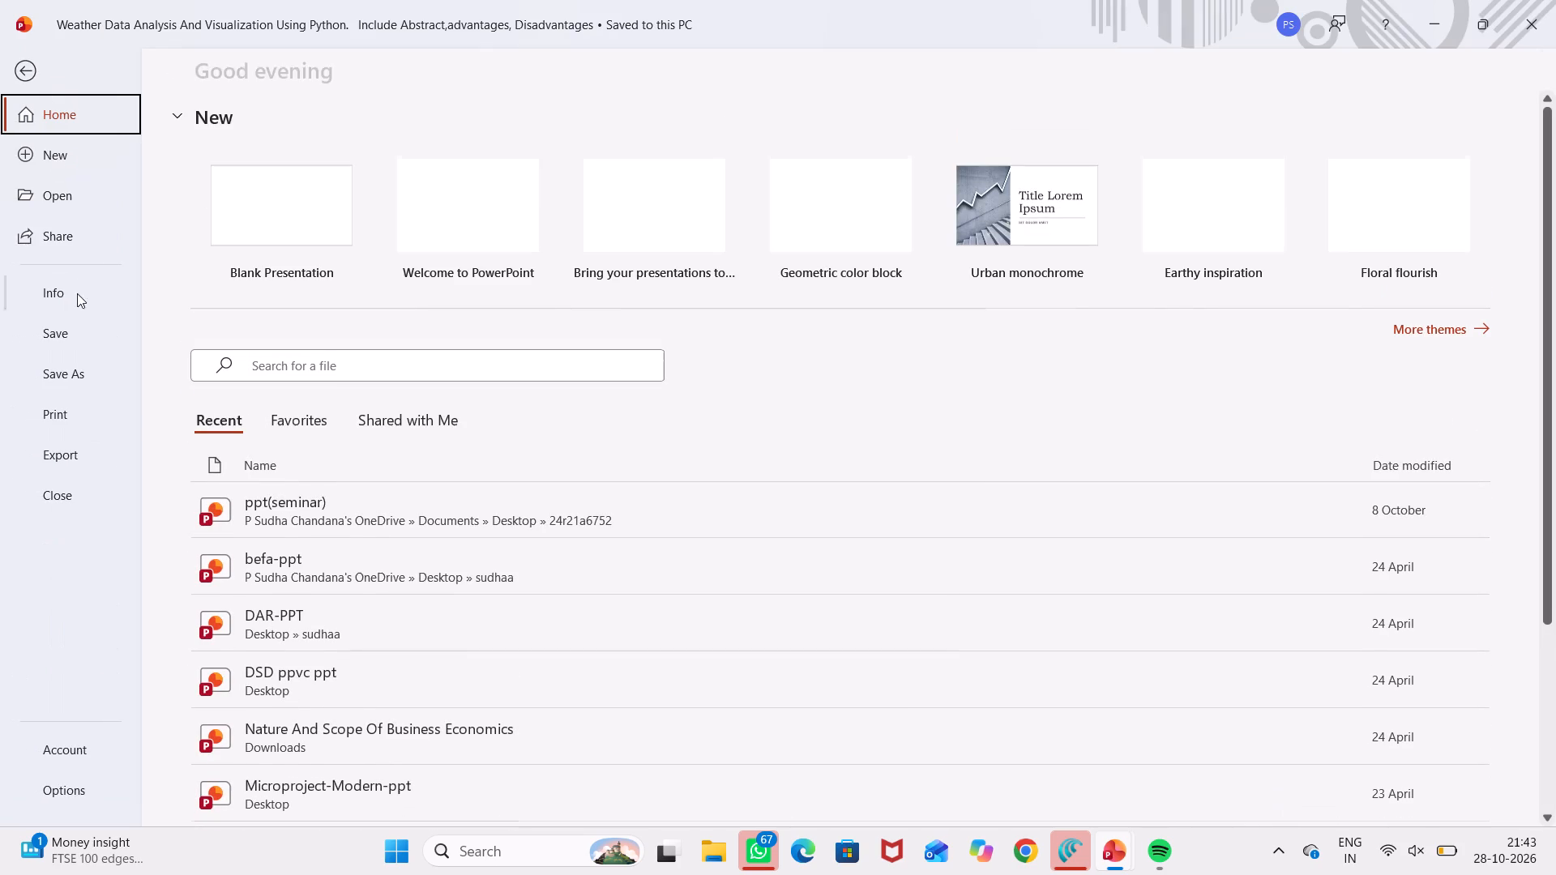
pyautogui.click(43, 364)
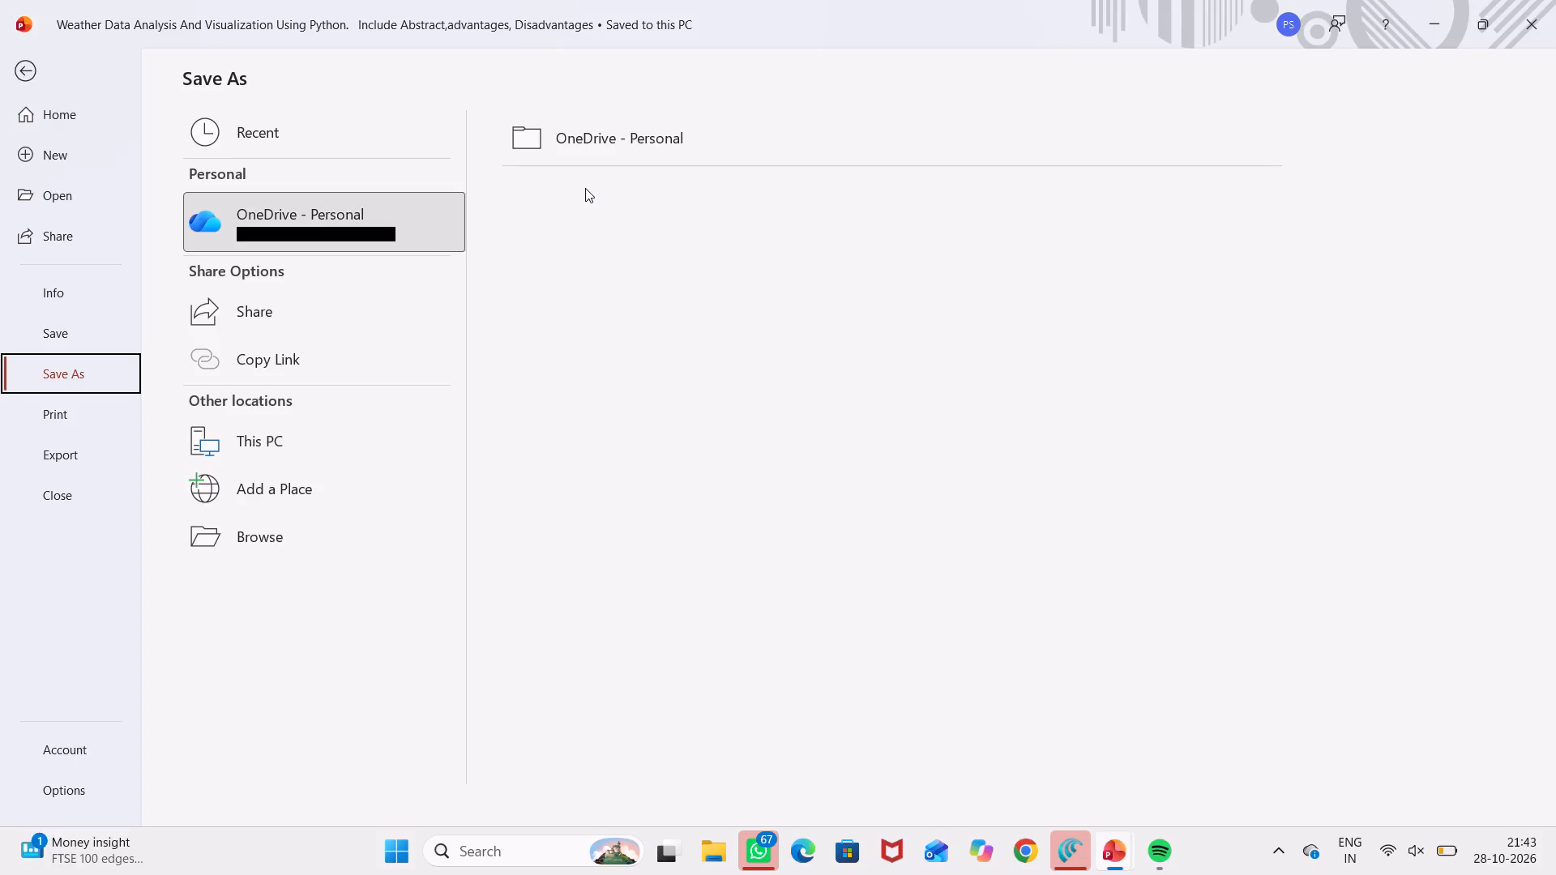
pyautogui.click(638, 146)
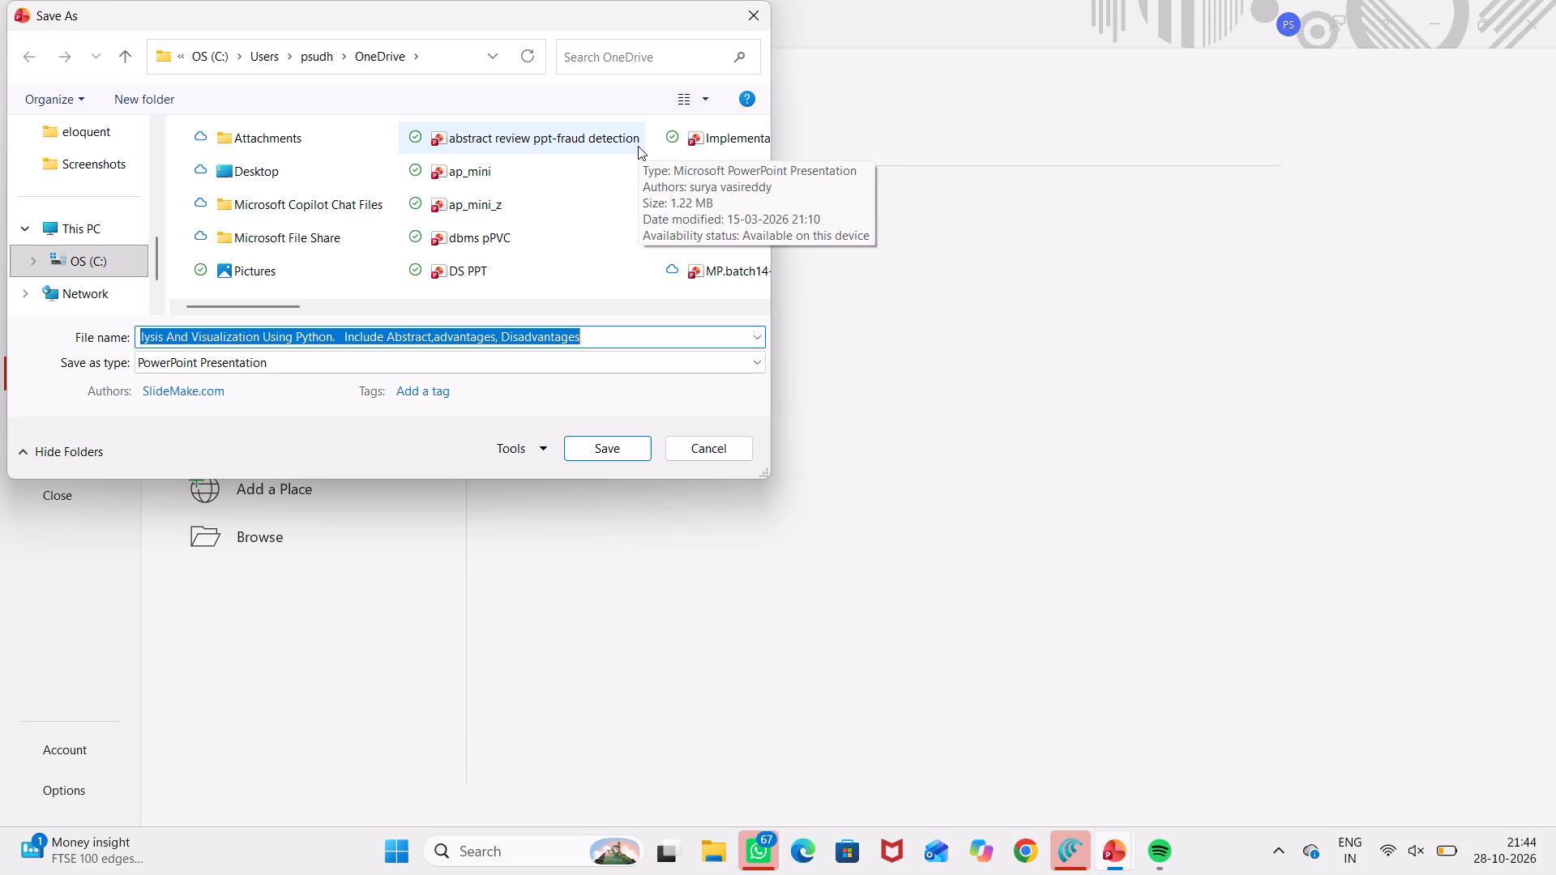
pyautogui.press('BackSpace')
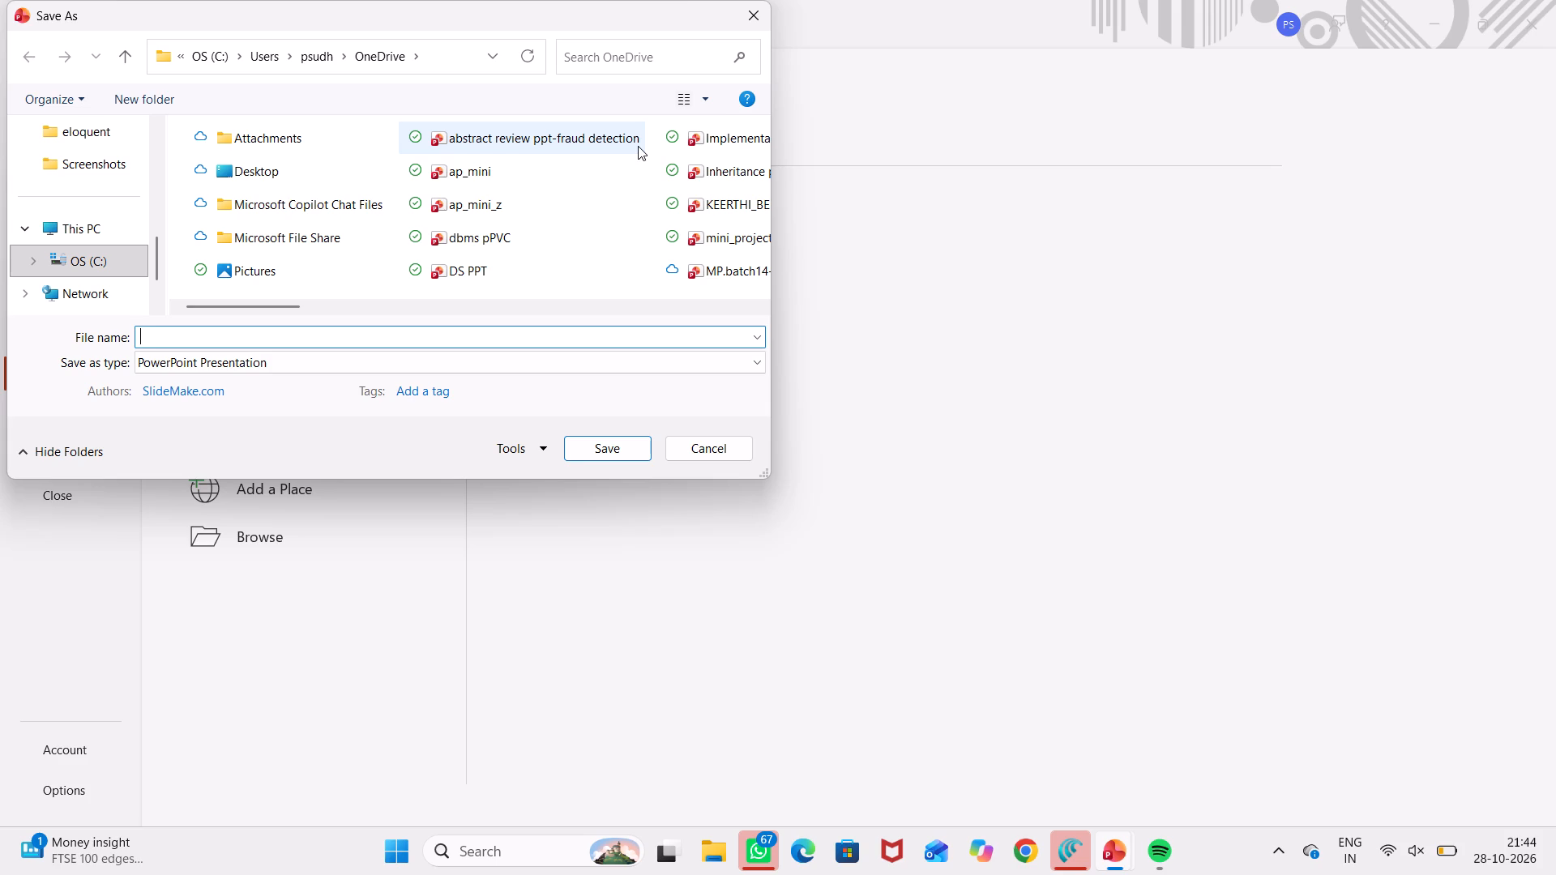
pyautogui.write('PDS_PPT')
pyautogui.click(609, 440)
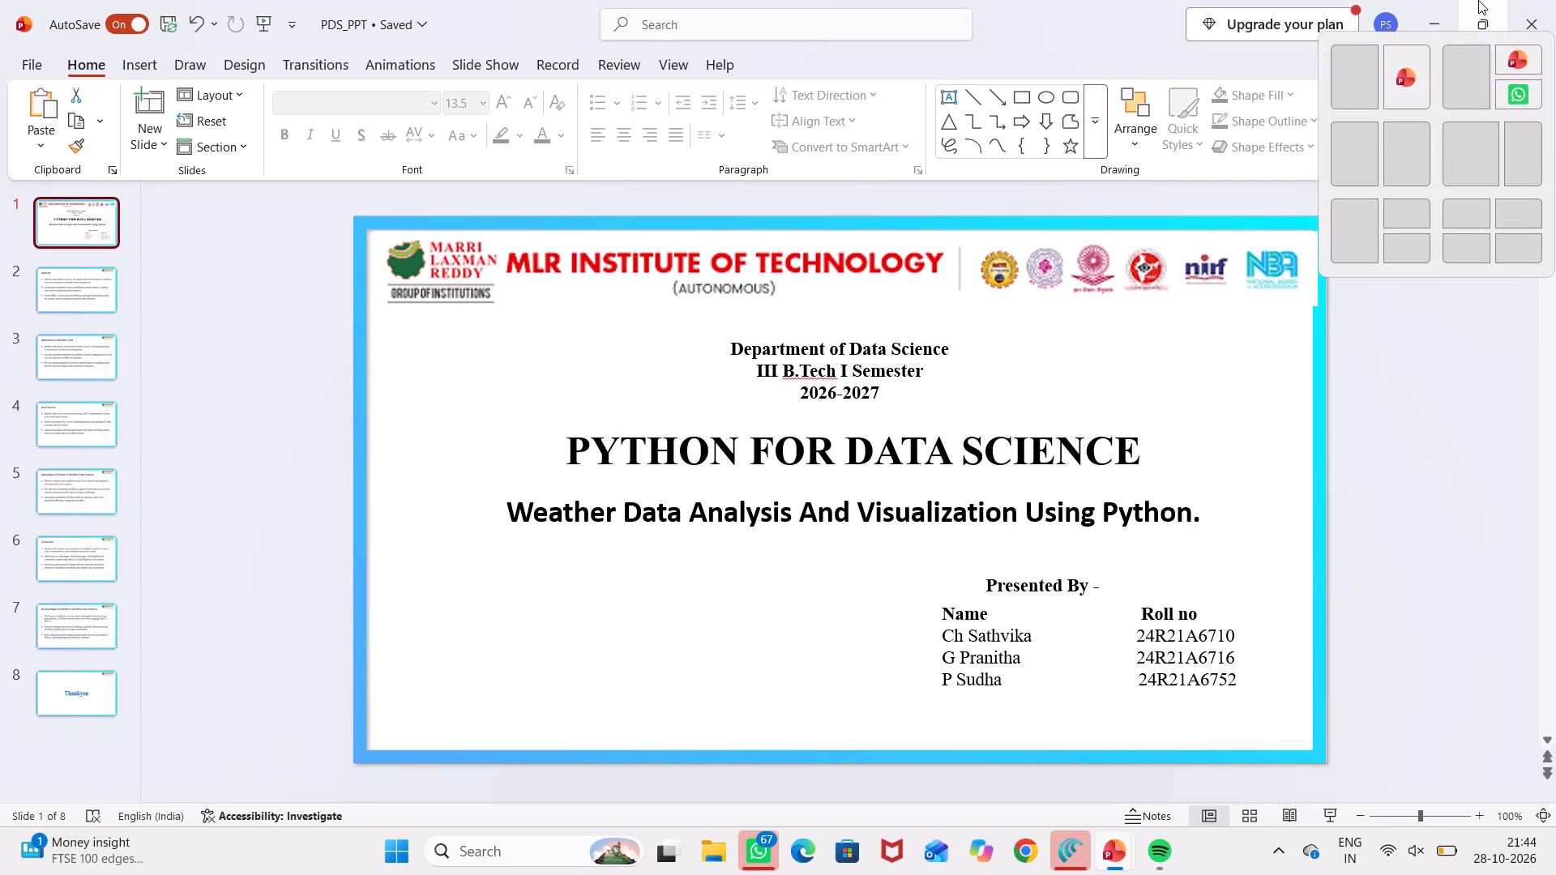
# Close the PDS_PPT presentation and the PDS-PPVC PPT sample, discarding the changes to the sample.
pyautogui.click(1522, 8)
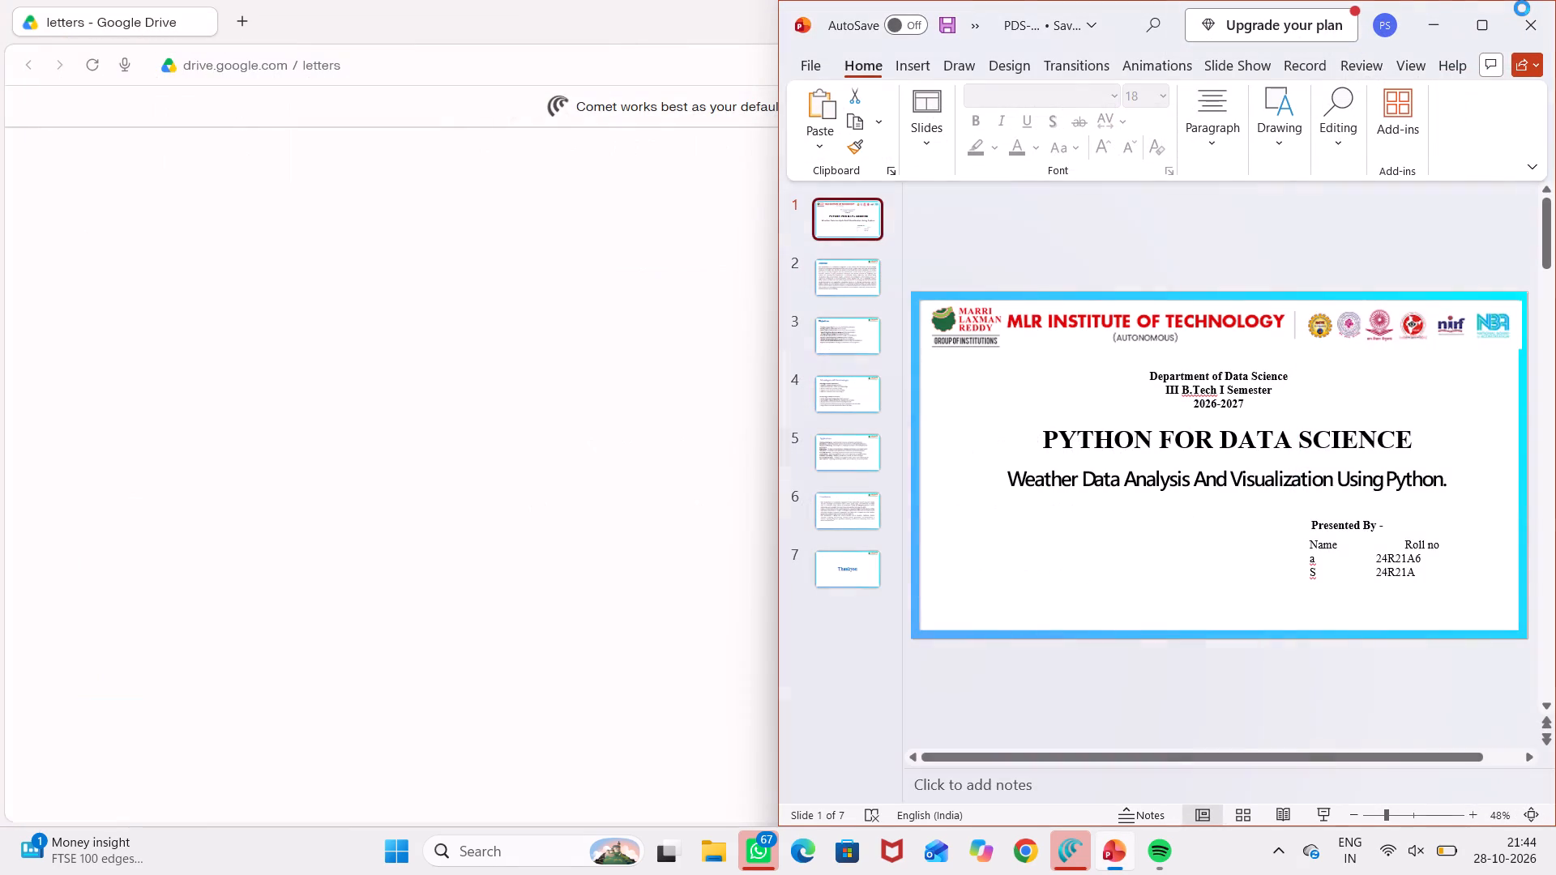
pyautogui.click(1528, 27)
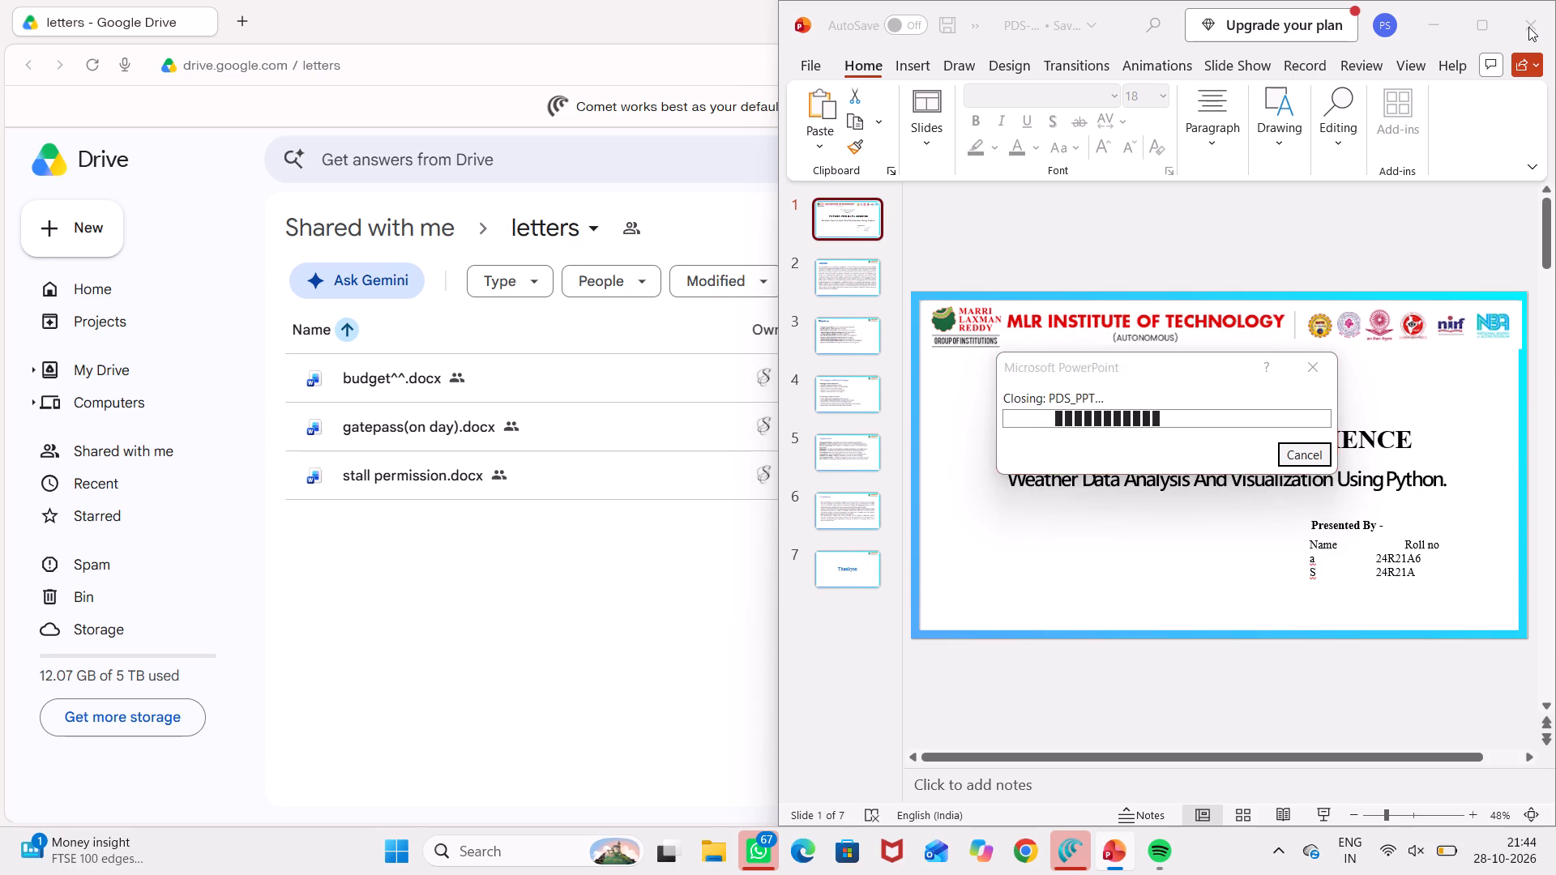
pyautogui.click(1528, 27)
pyautogui.click(1528, 27)
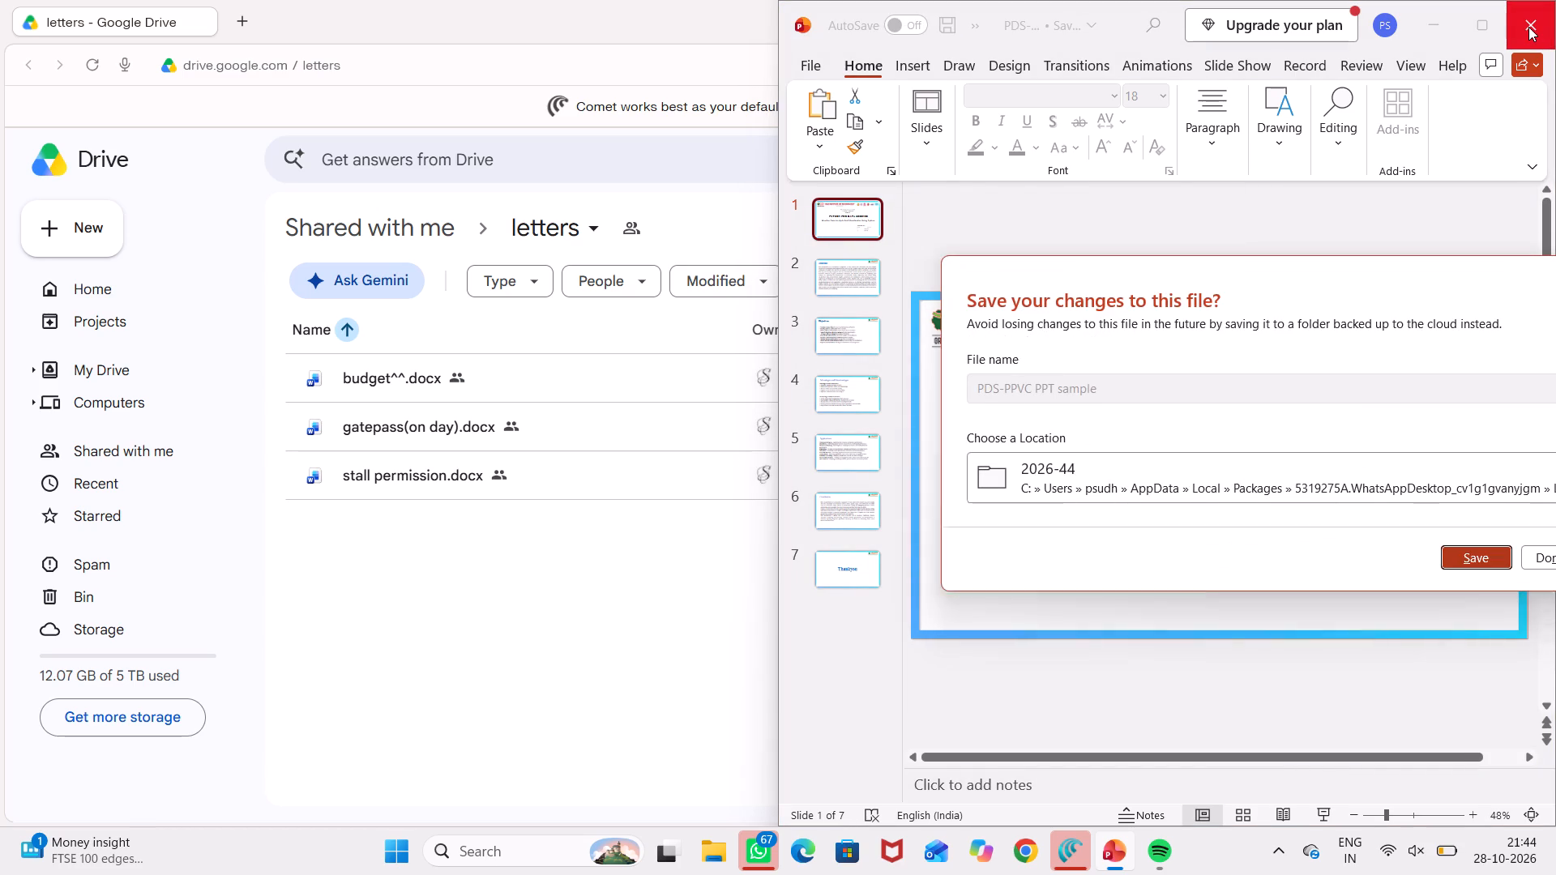
pyautogui.click(1528, 558)
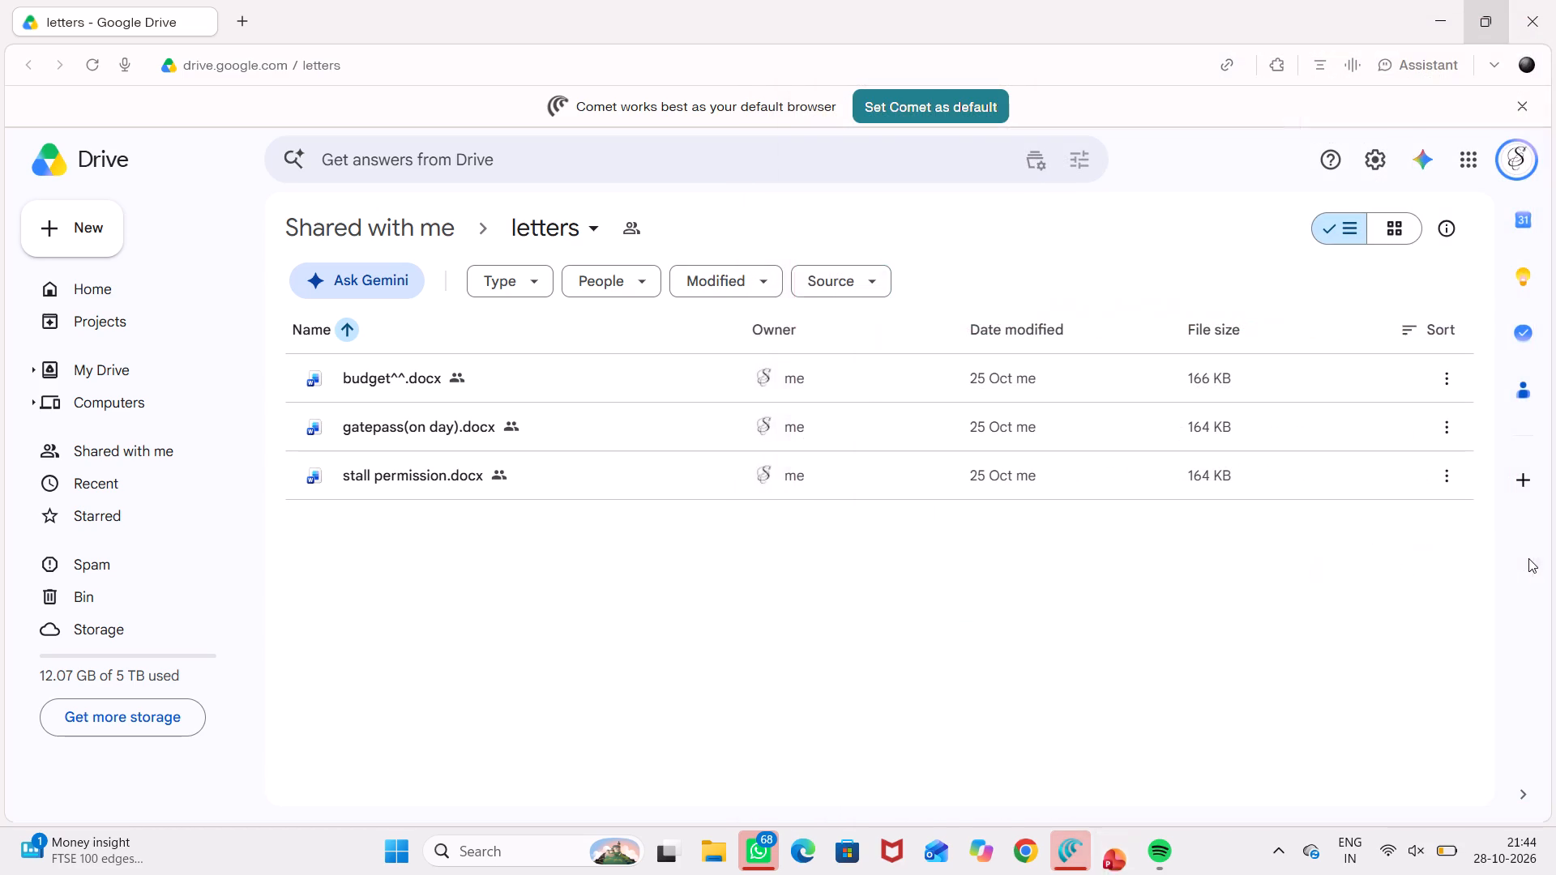
# Close the browser window showing the shared letters folder in Google Drive.
pyautogui.click(1536, 39)
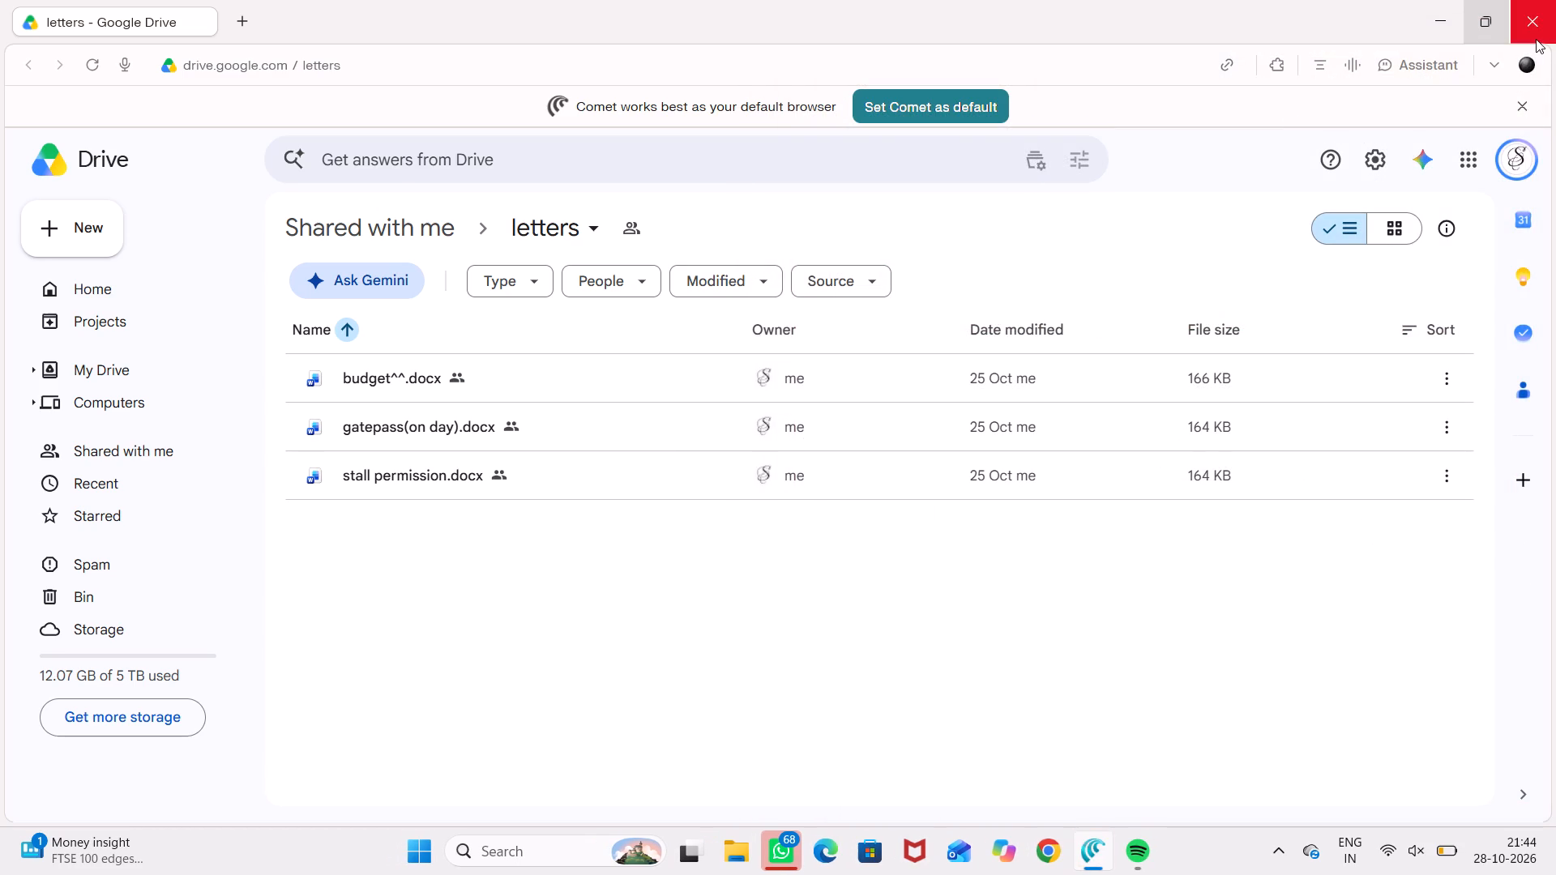
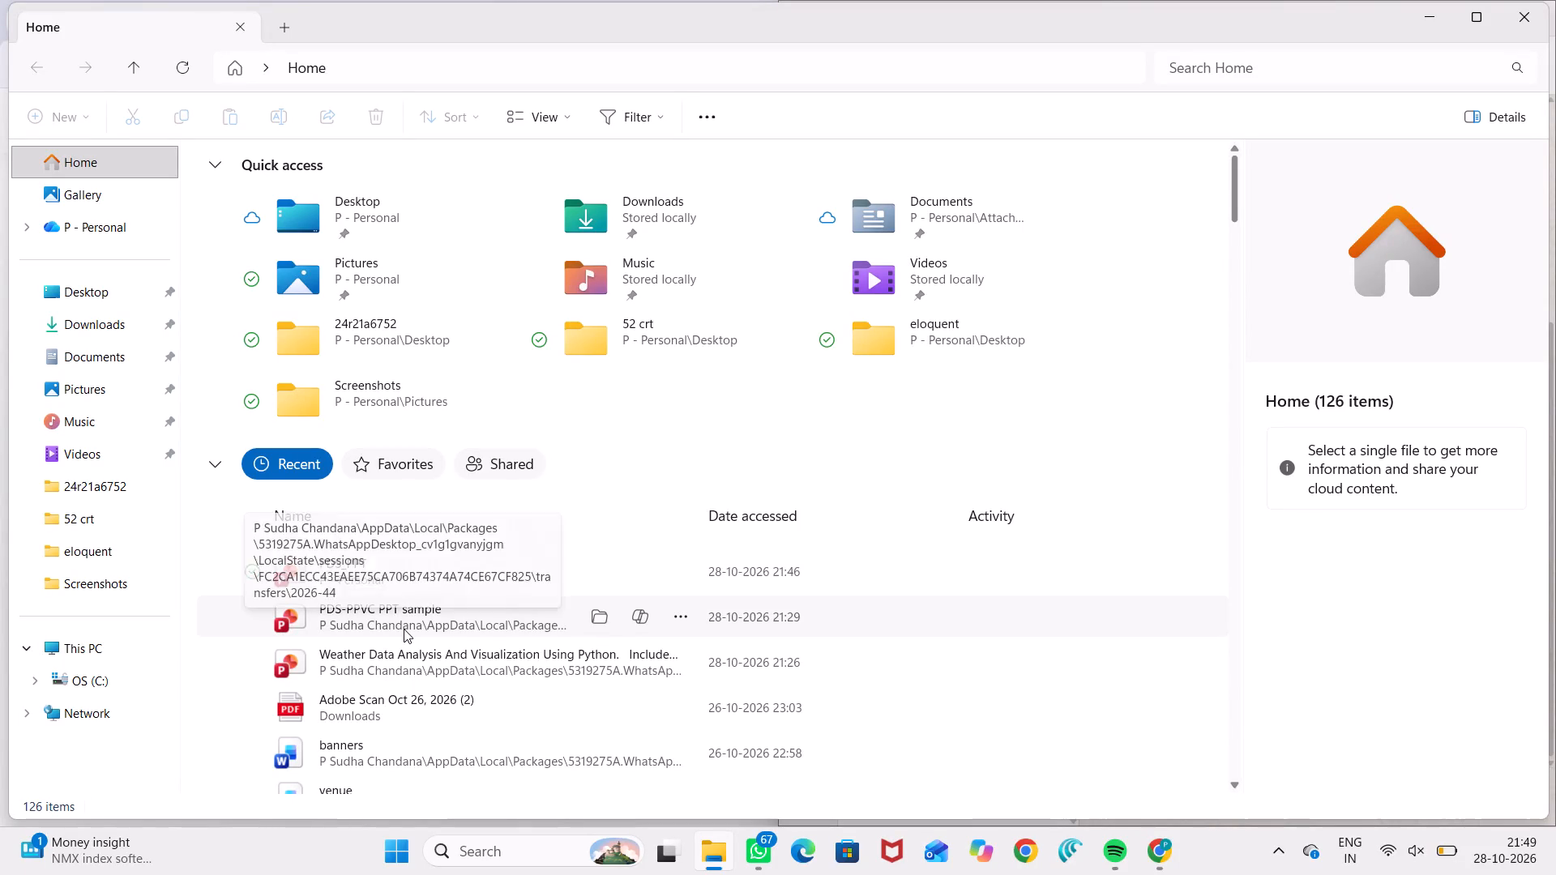
# Open the original Weather Data Analysis And Visualization presentation and PDS_PPT from the recent files, arranged side by side with PDS_PPT on the left.
pyautogui.doubleClick(413, 651)
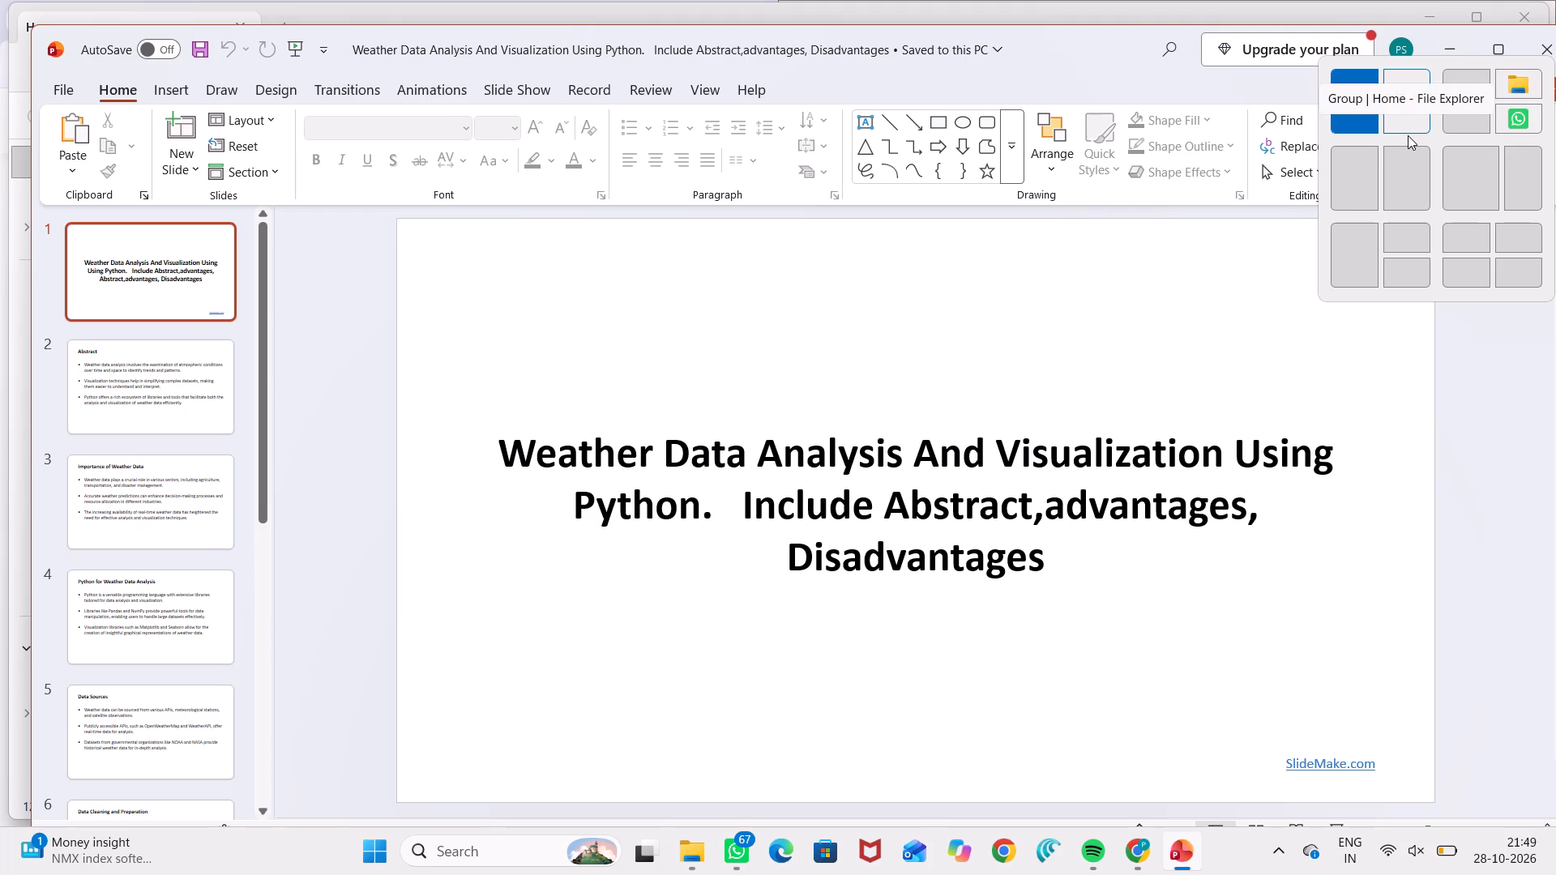
pyautogui.click(1344, 169)
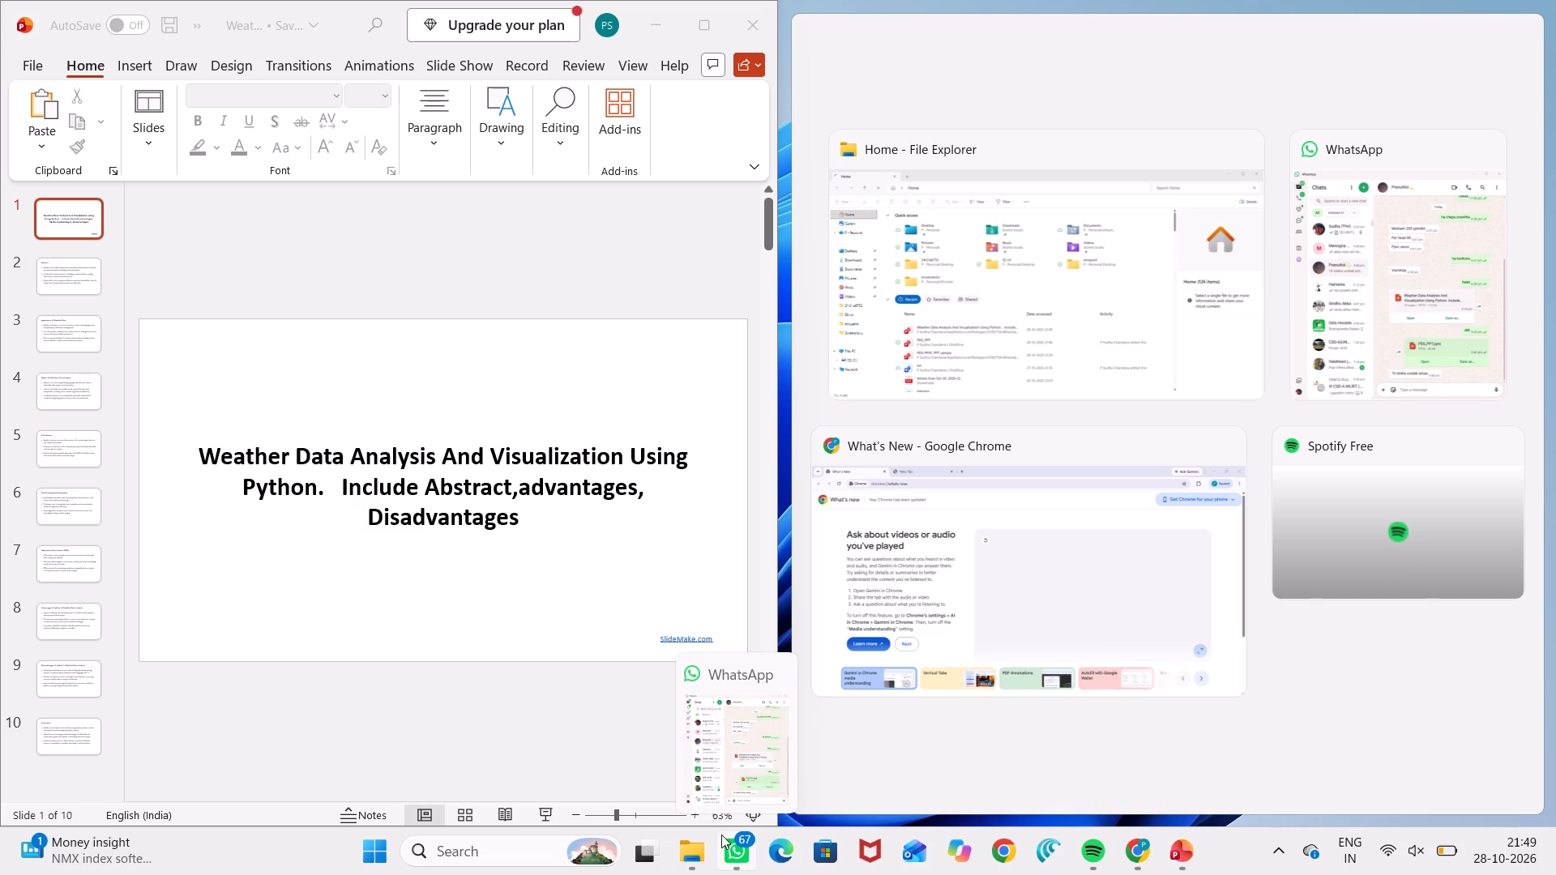
pyautogui.click(678, 843)
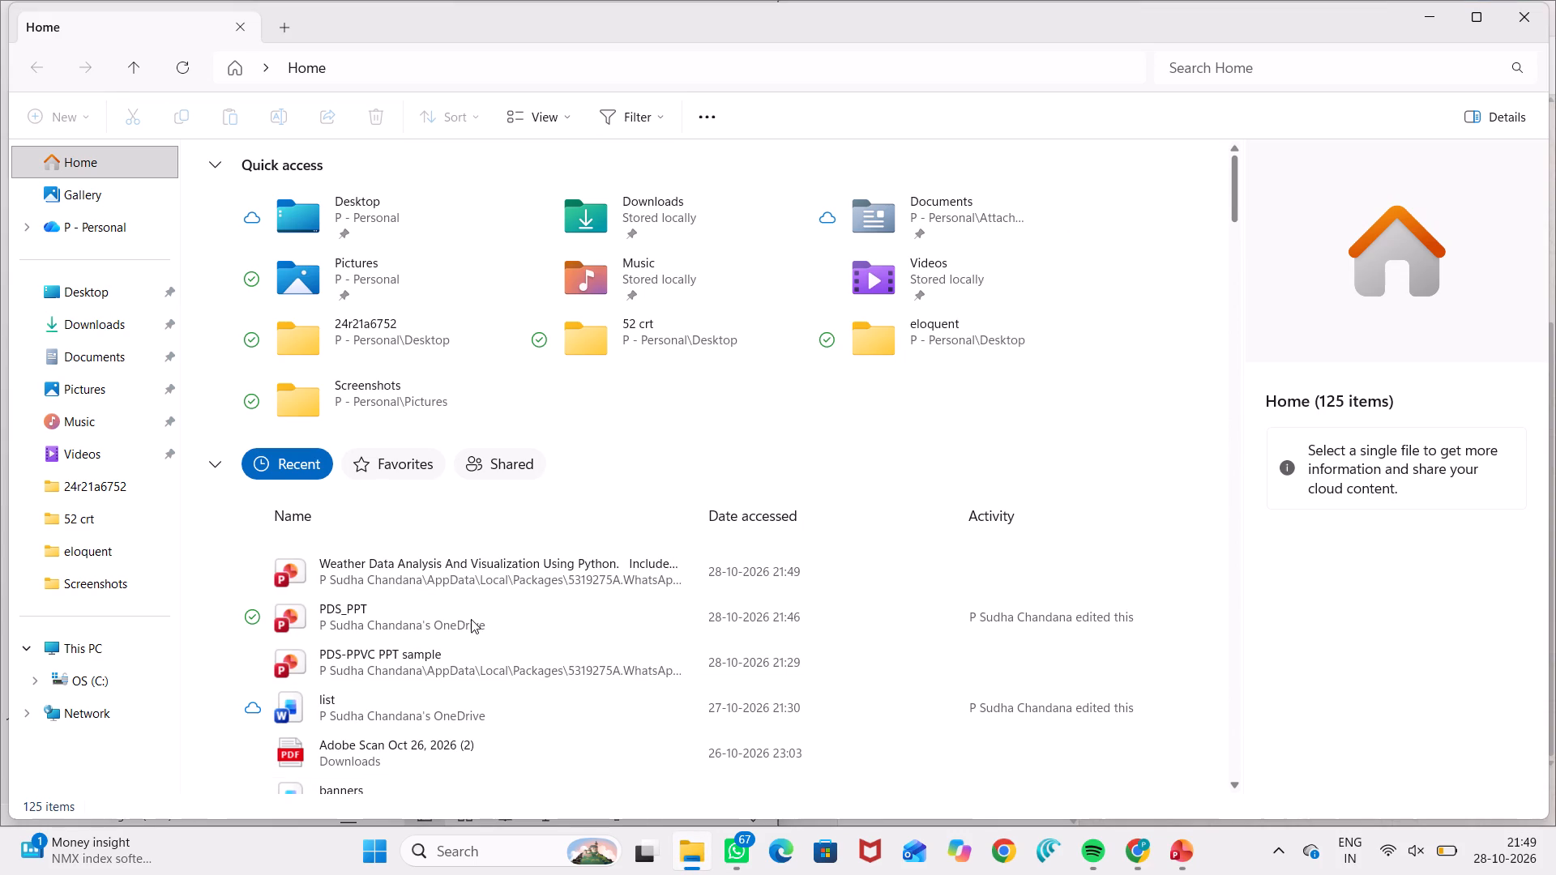
pyautogui.doubleClick(449, 614)
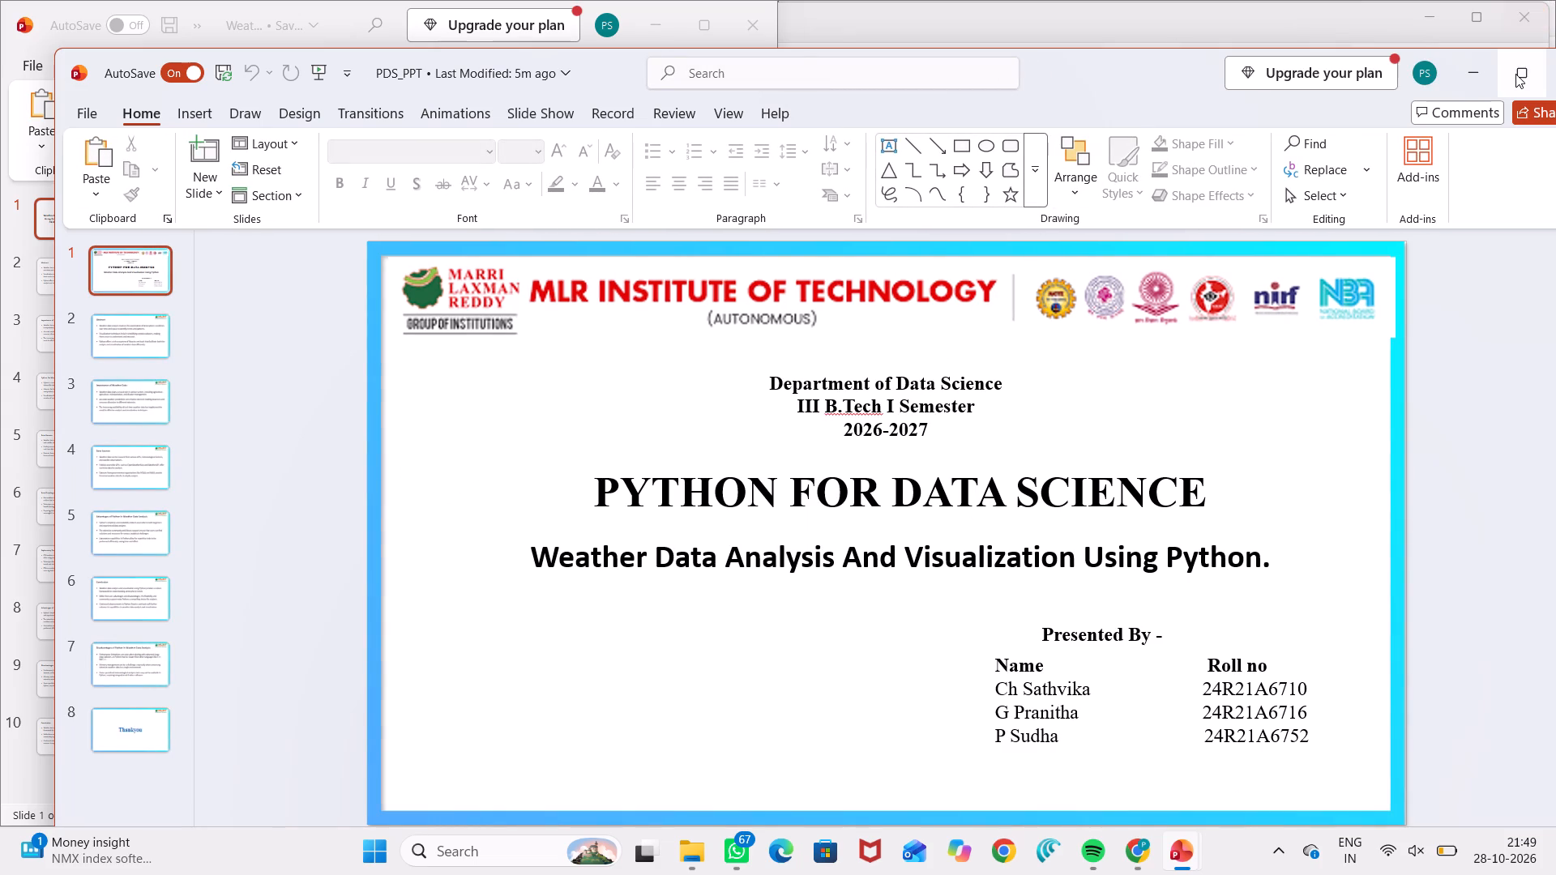
pyautogui.click(1360, 136)
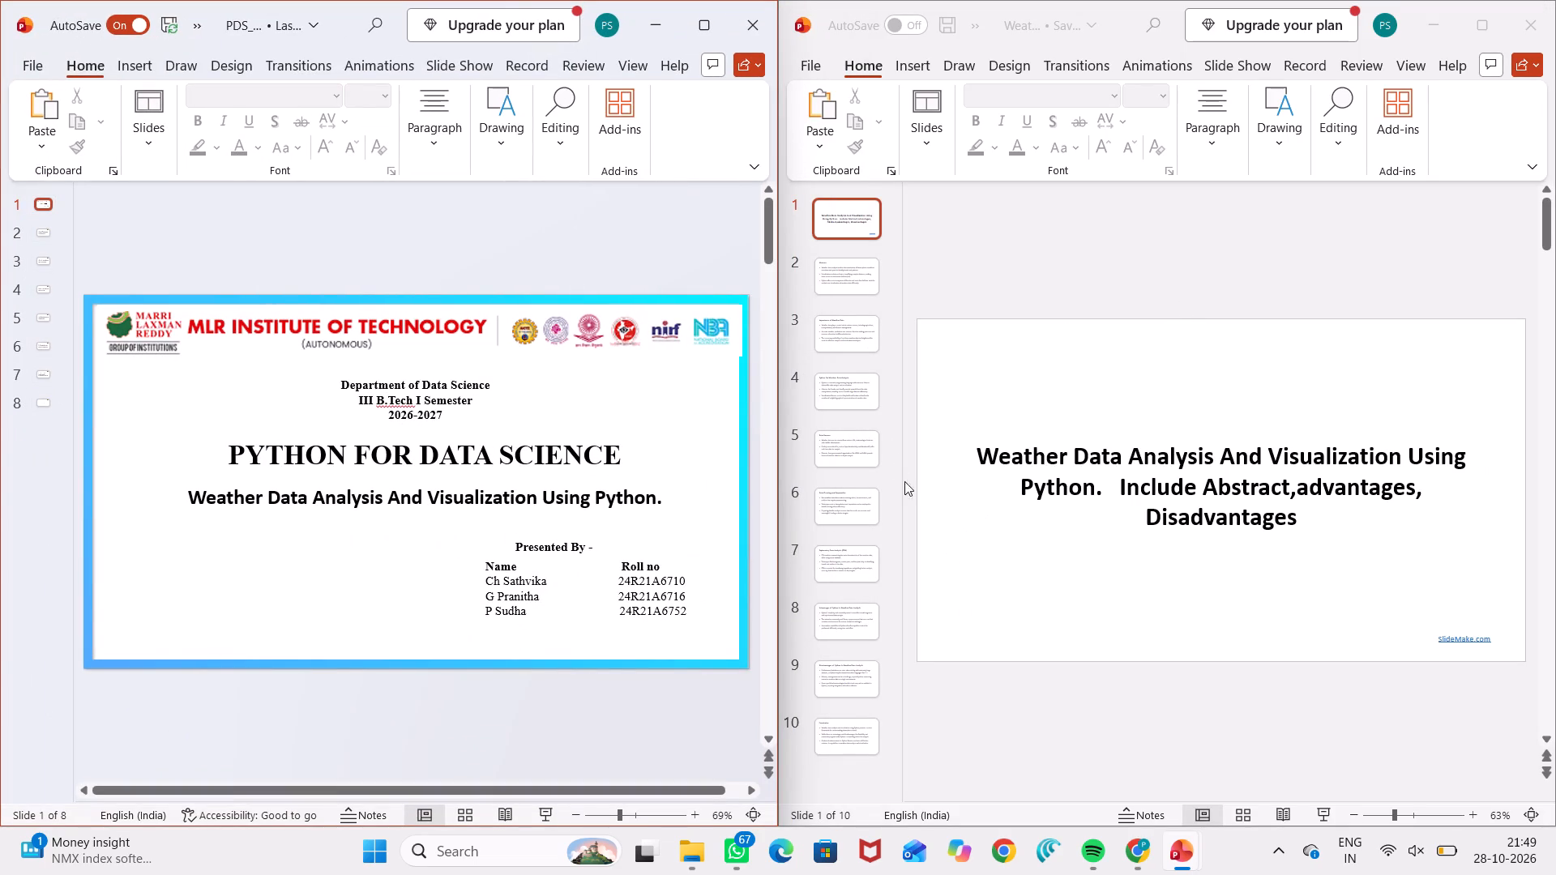
# Compare the opening slides of PDS_PPT with the slides of the original weather data presentation to find missing ones.
pyautogui.click(846, 444)
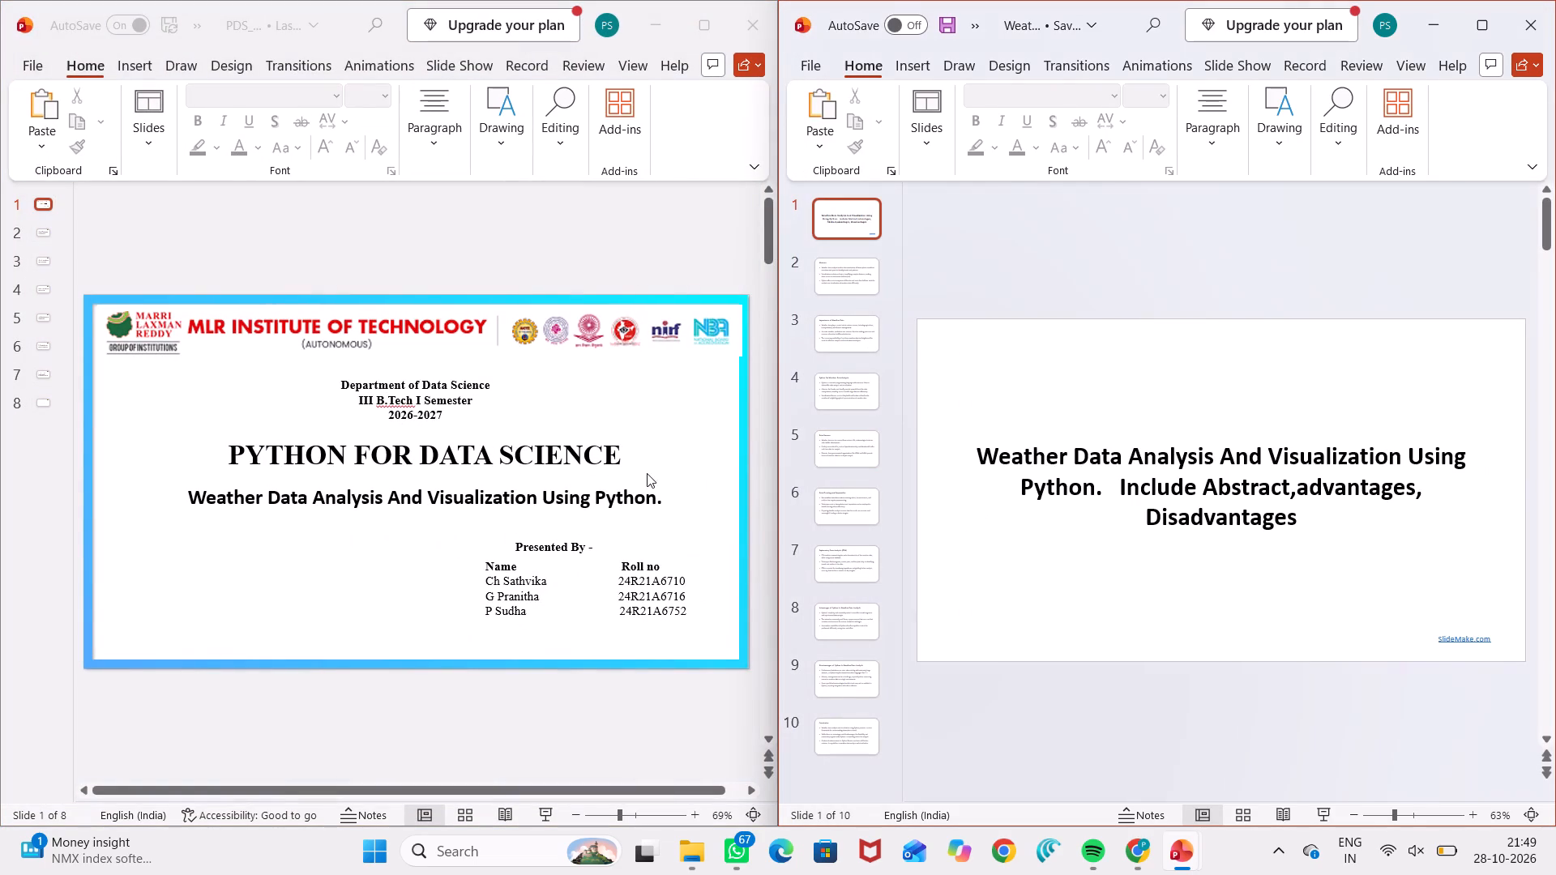
pyautogui.keyDown('ctrl'); pyautogui.scroll(1, 71, 314); pyautogui.keyUp('ctrl')
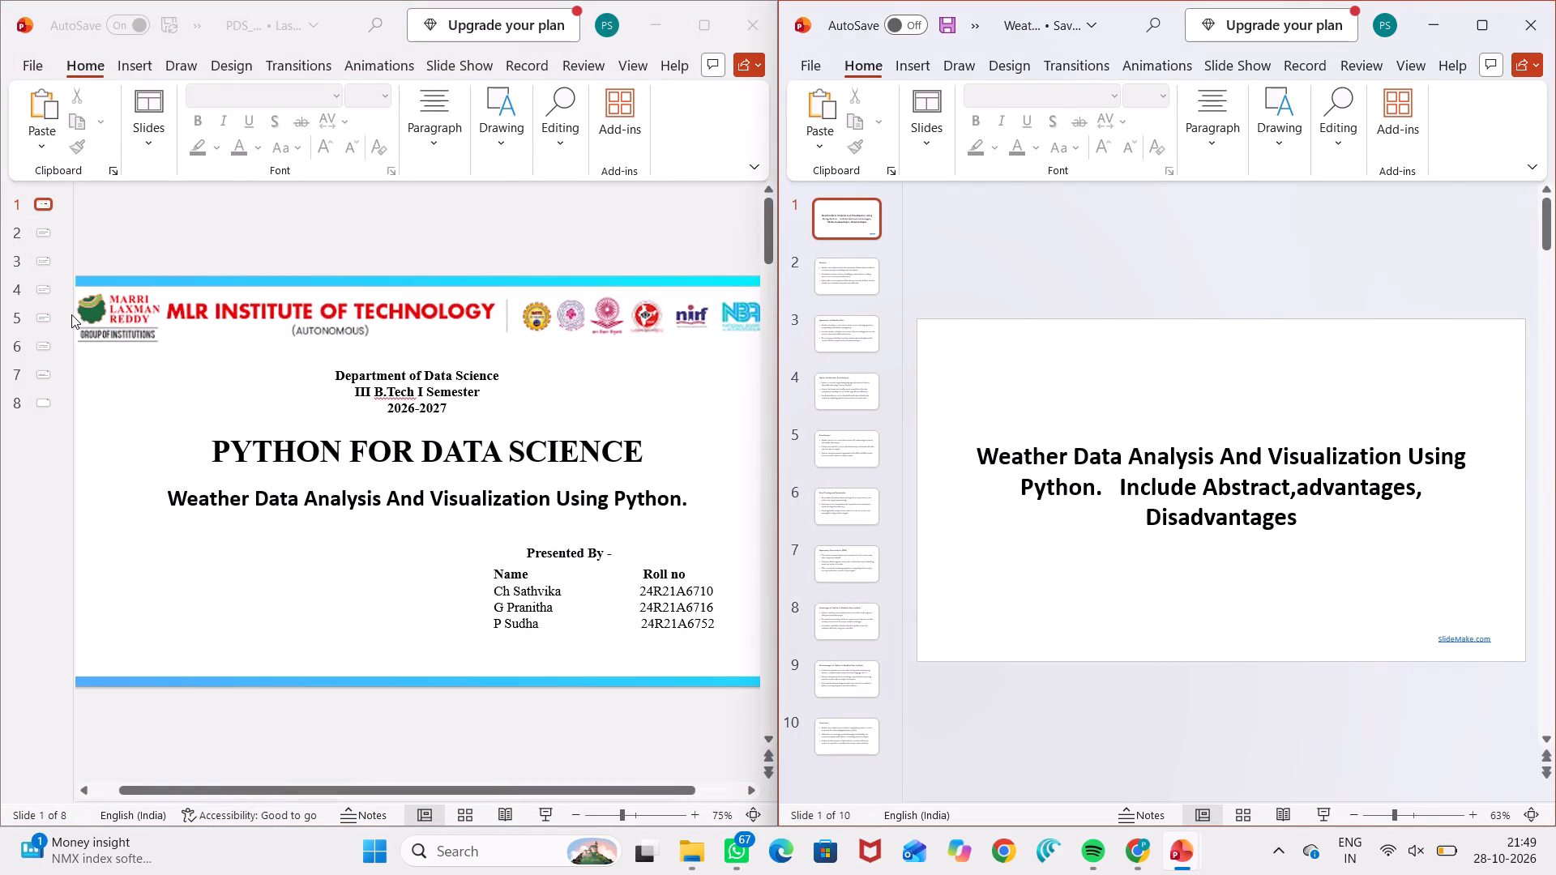
pyautogui.click(38, 224)
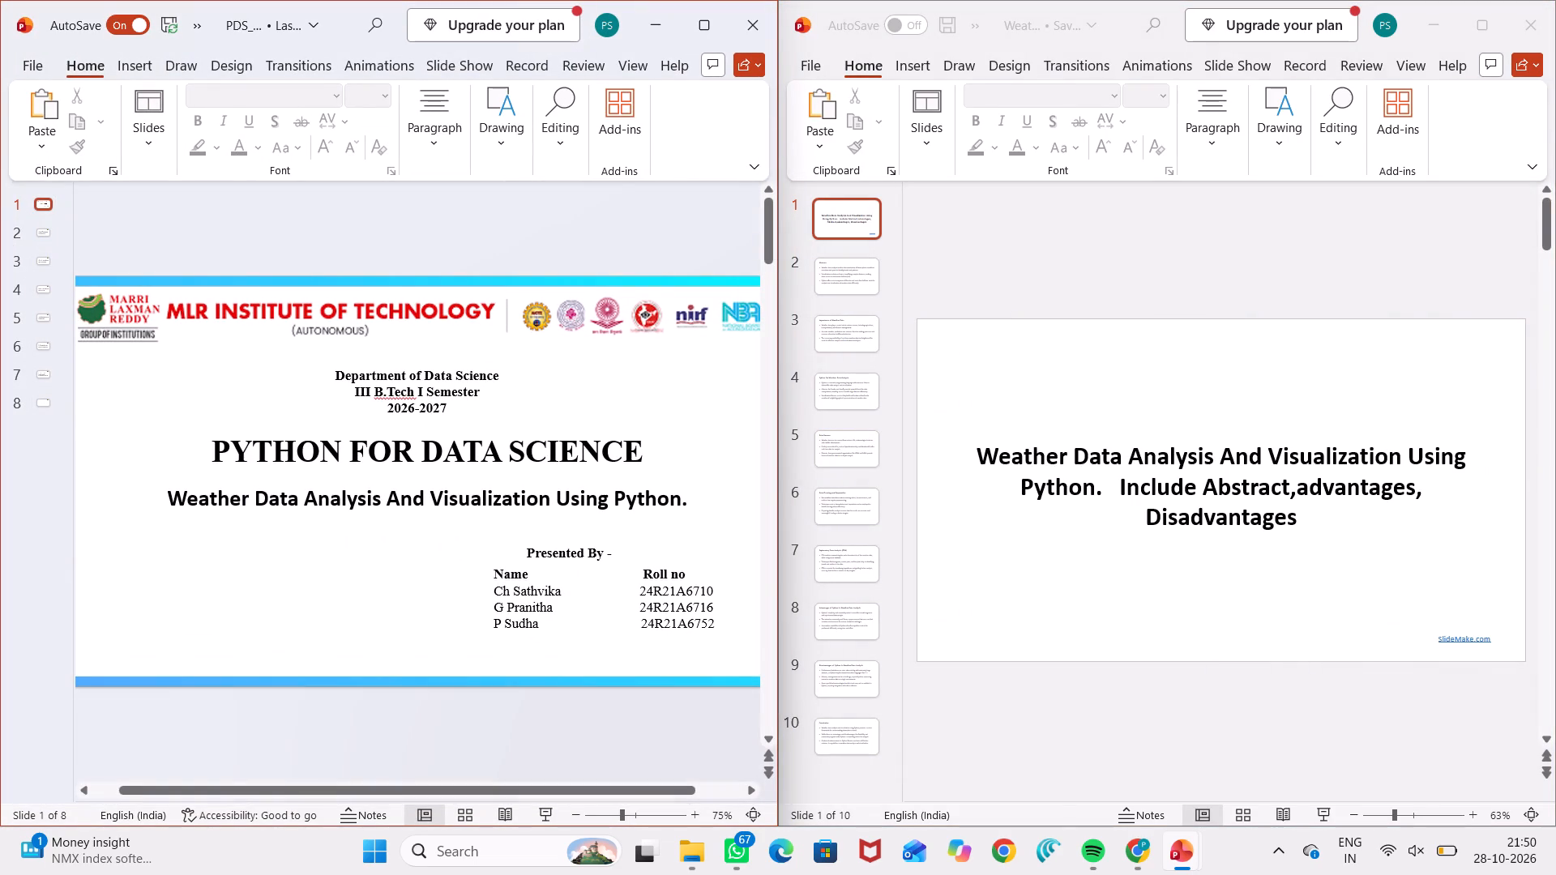
pyautogui.click(849, 335)
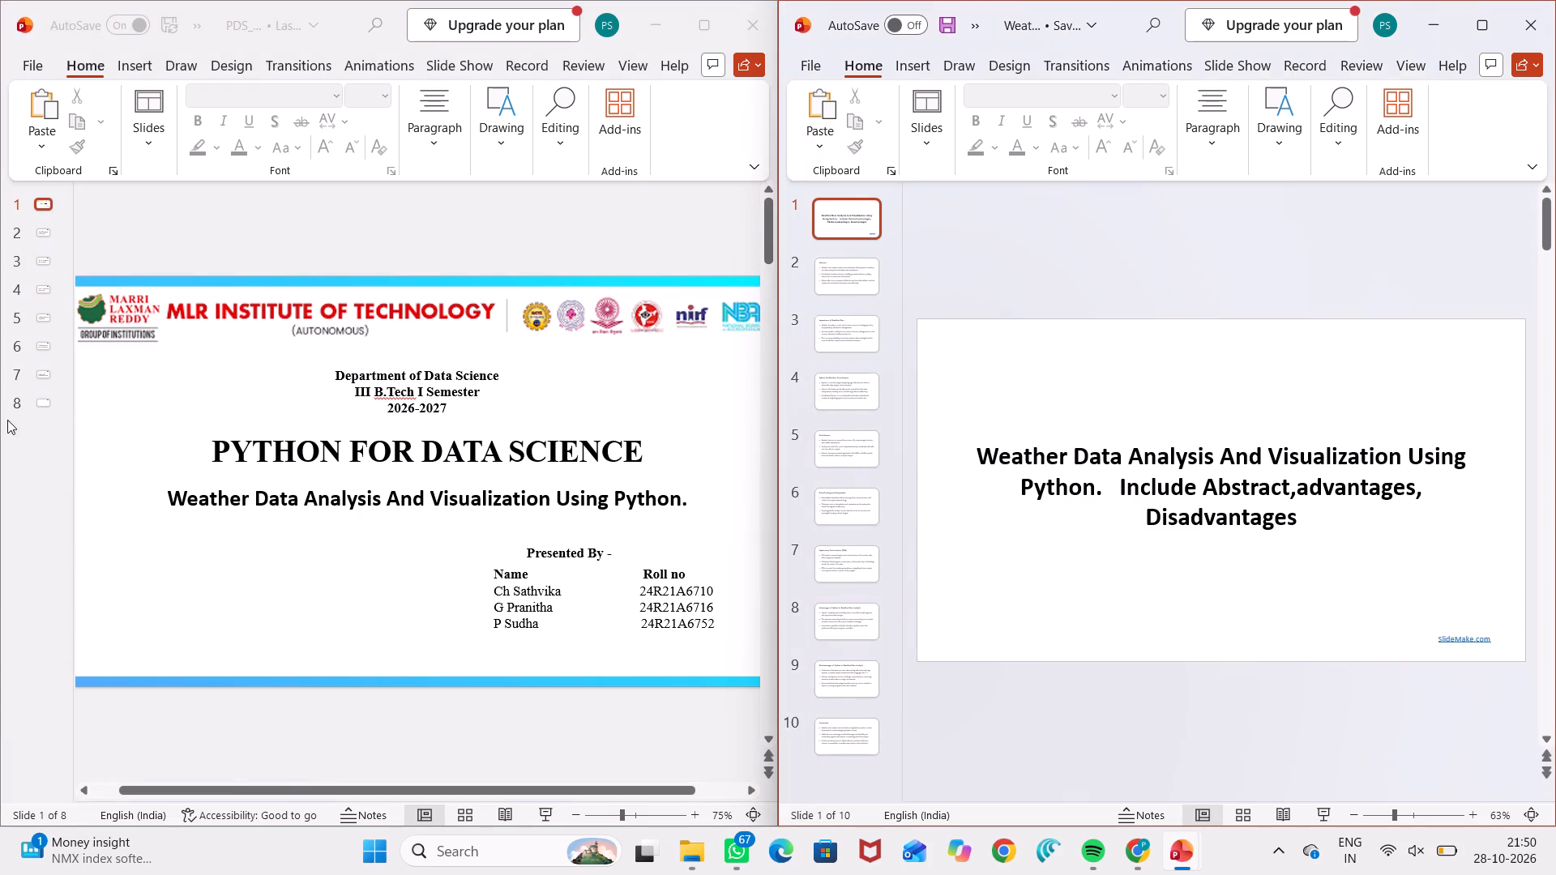
pyautogui.click(40, 234)
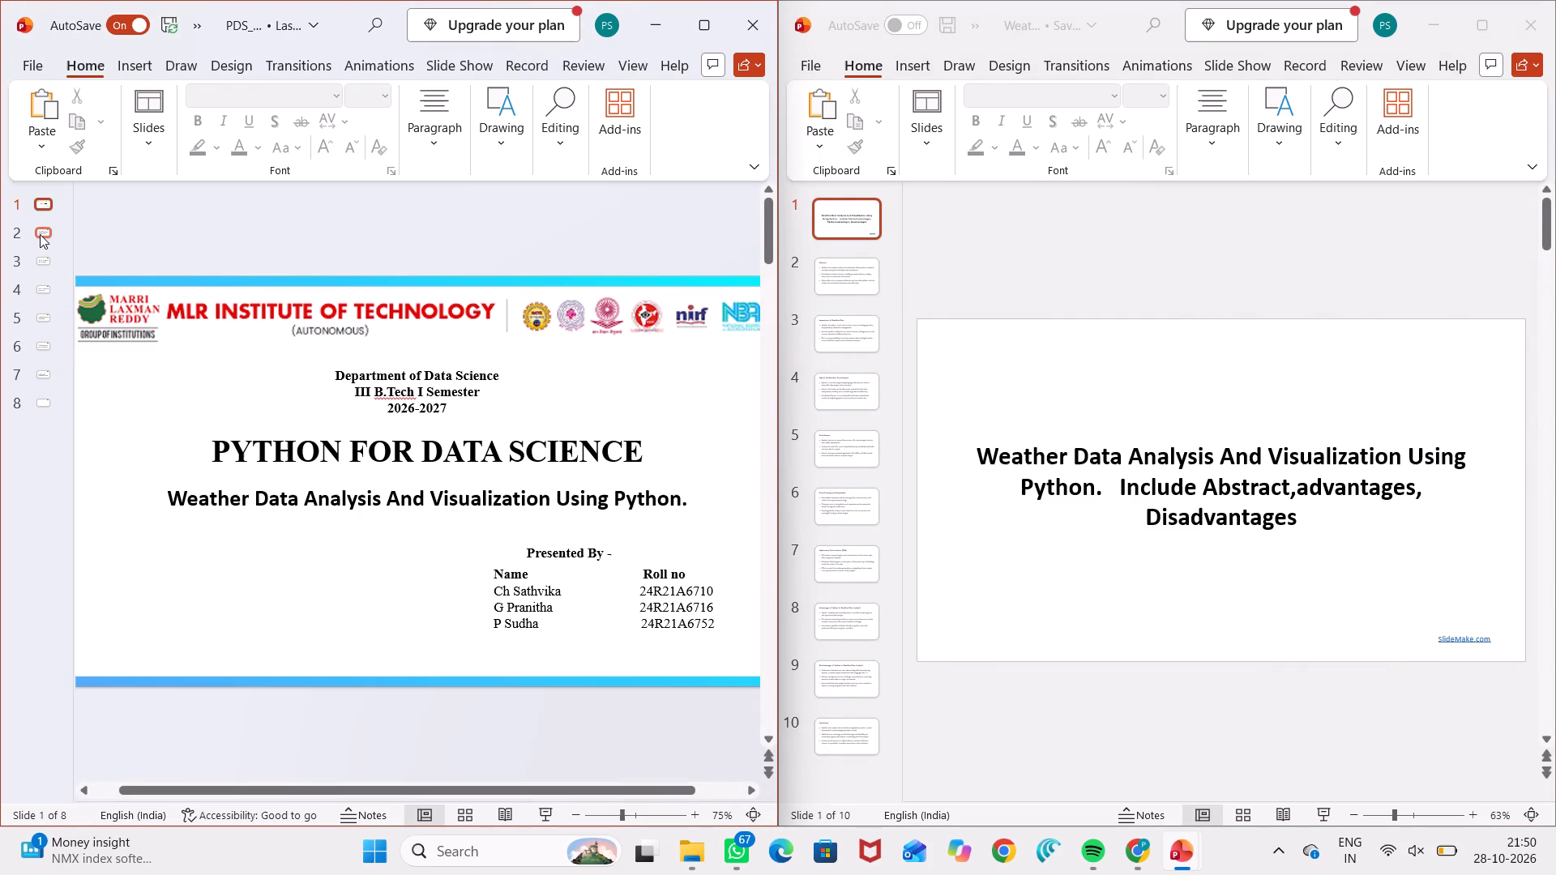
pyautogui.press('Down')
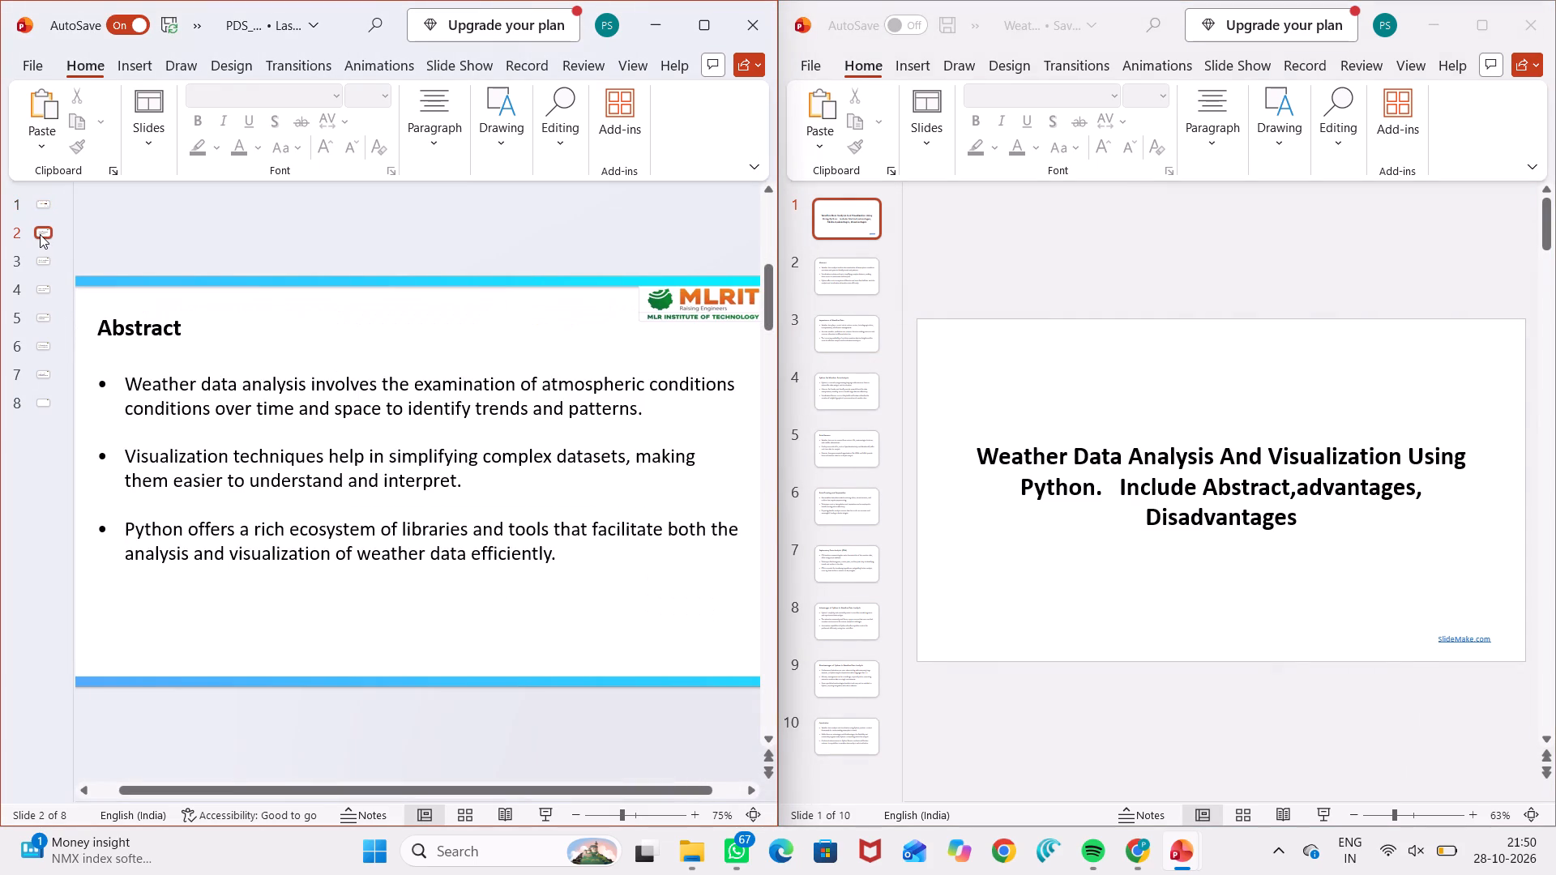
pyautogui.press('Down')
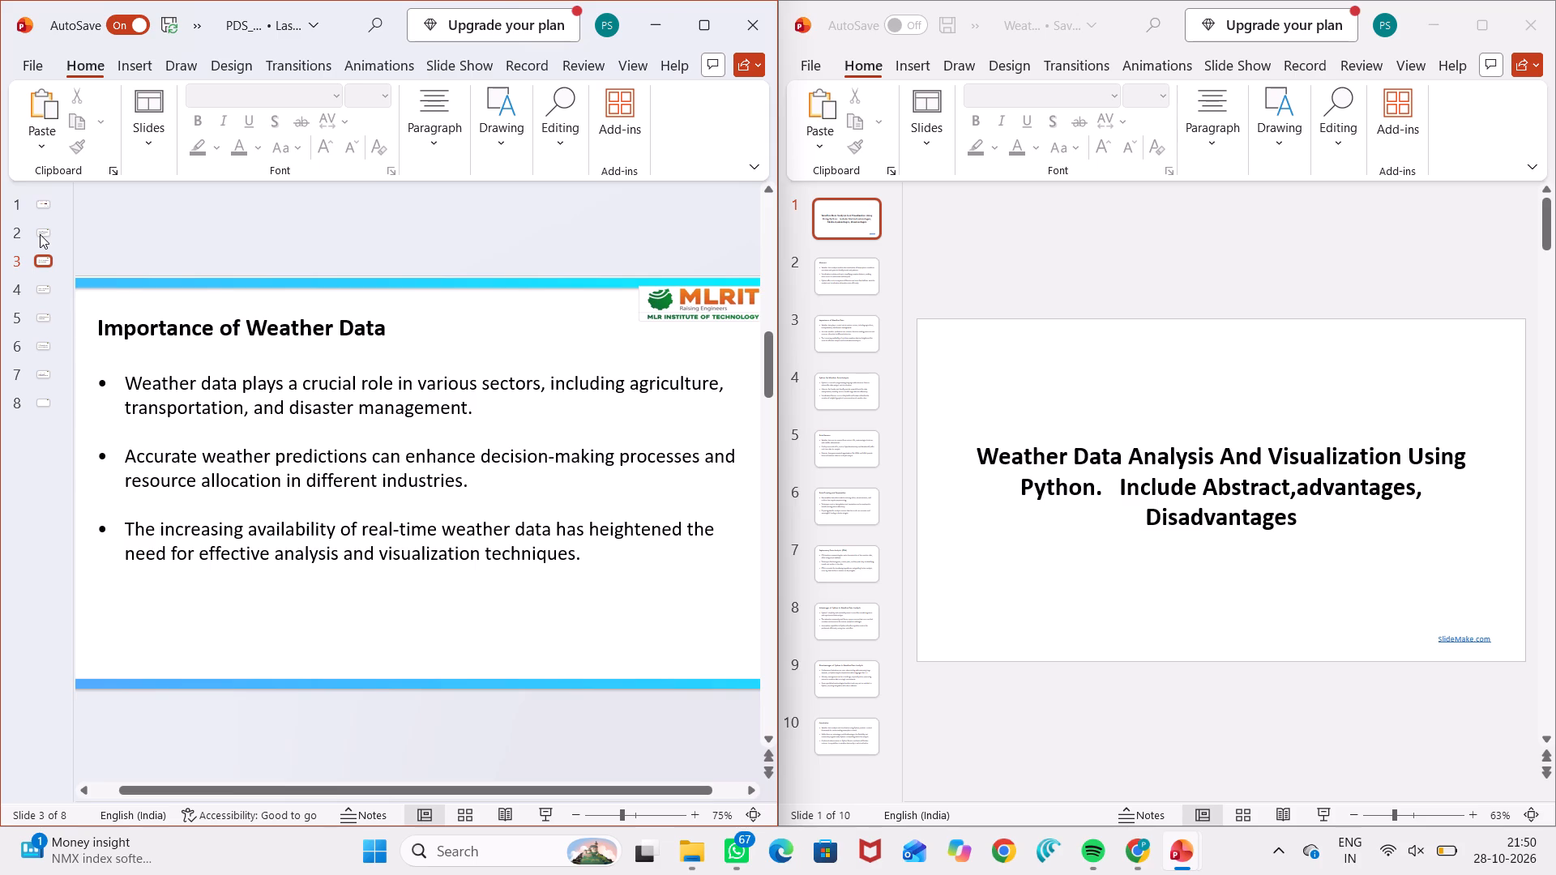
pyautogui.click(834, 399)
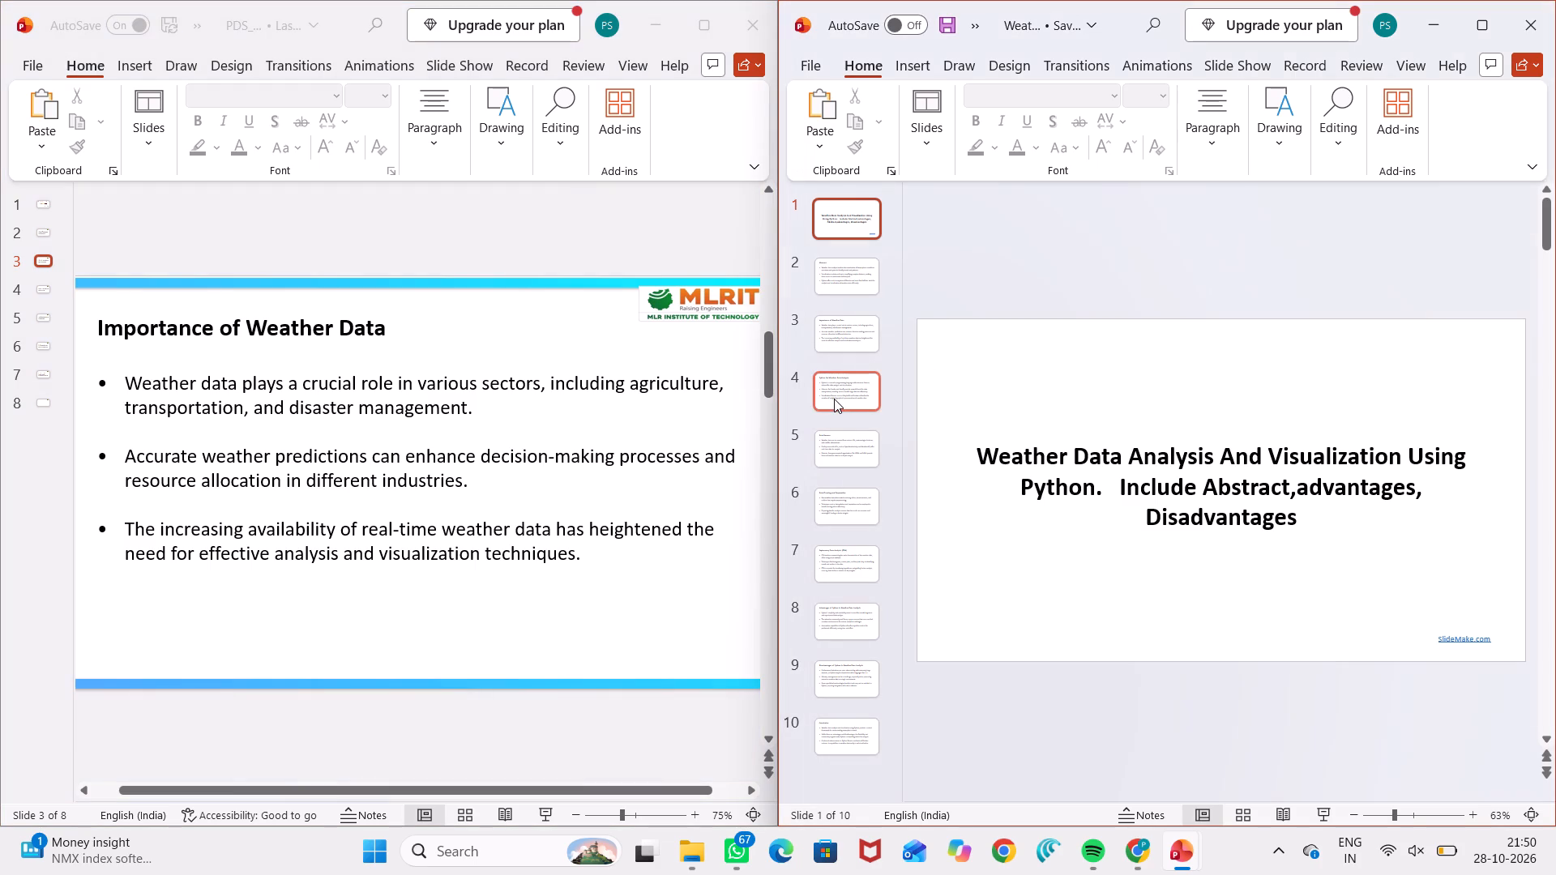
pyautogui.click(834, 399)
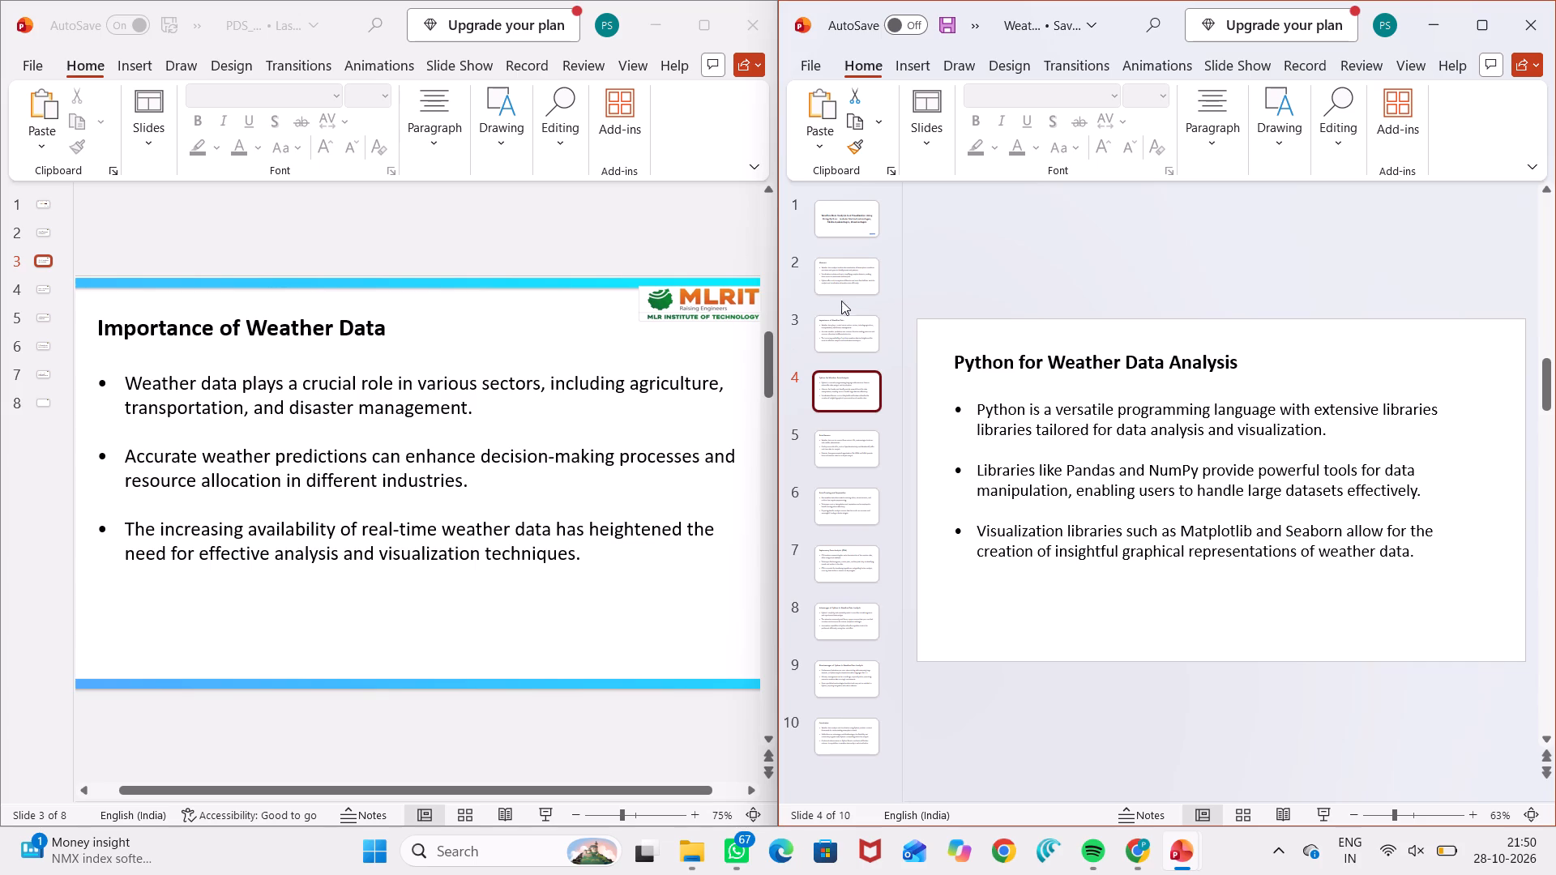
# Copy the Importance of Weather Data slide from the original presentation into PDS_PPT after the Data Sources slide.
pyautogui.click(837, 324)
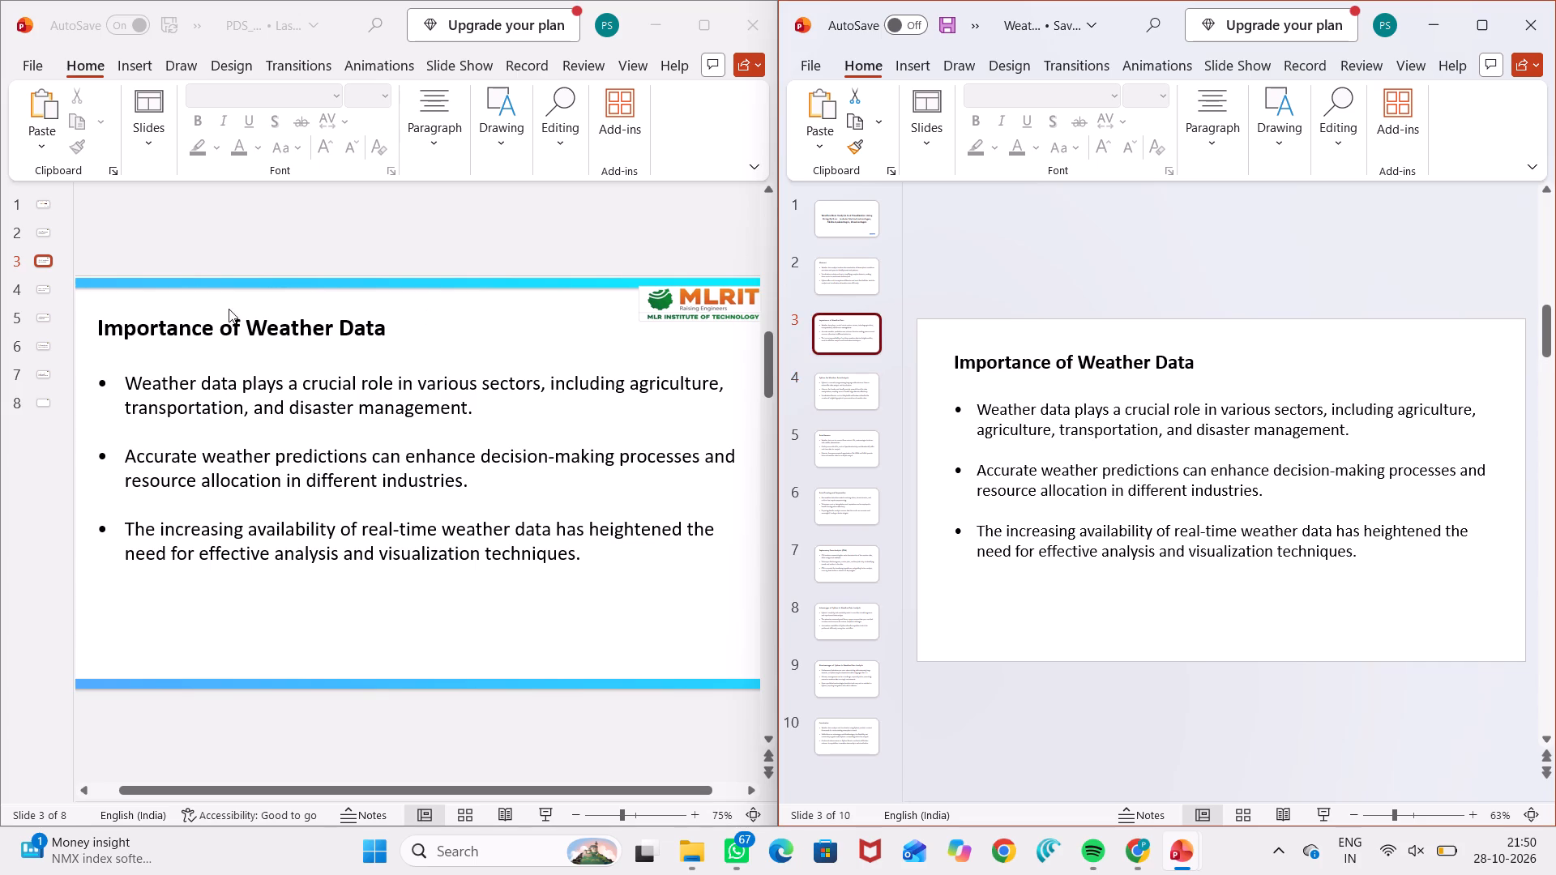
pyautogui.click(43, 285)
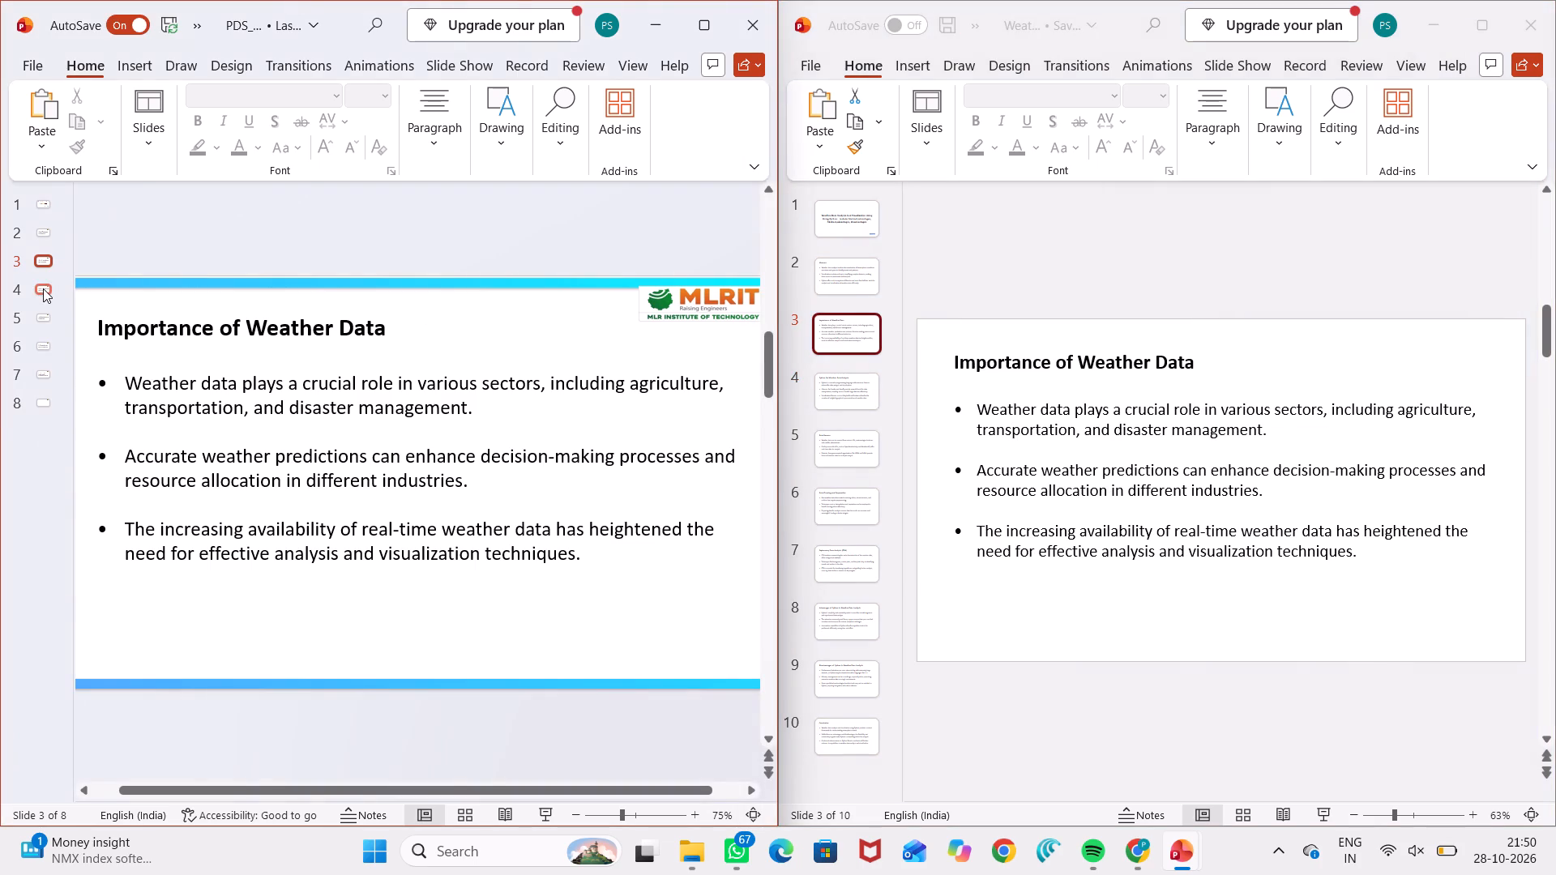
pyautogui.click(43, 288)
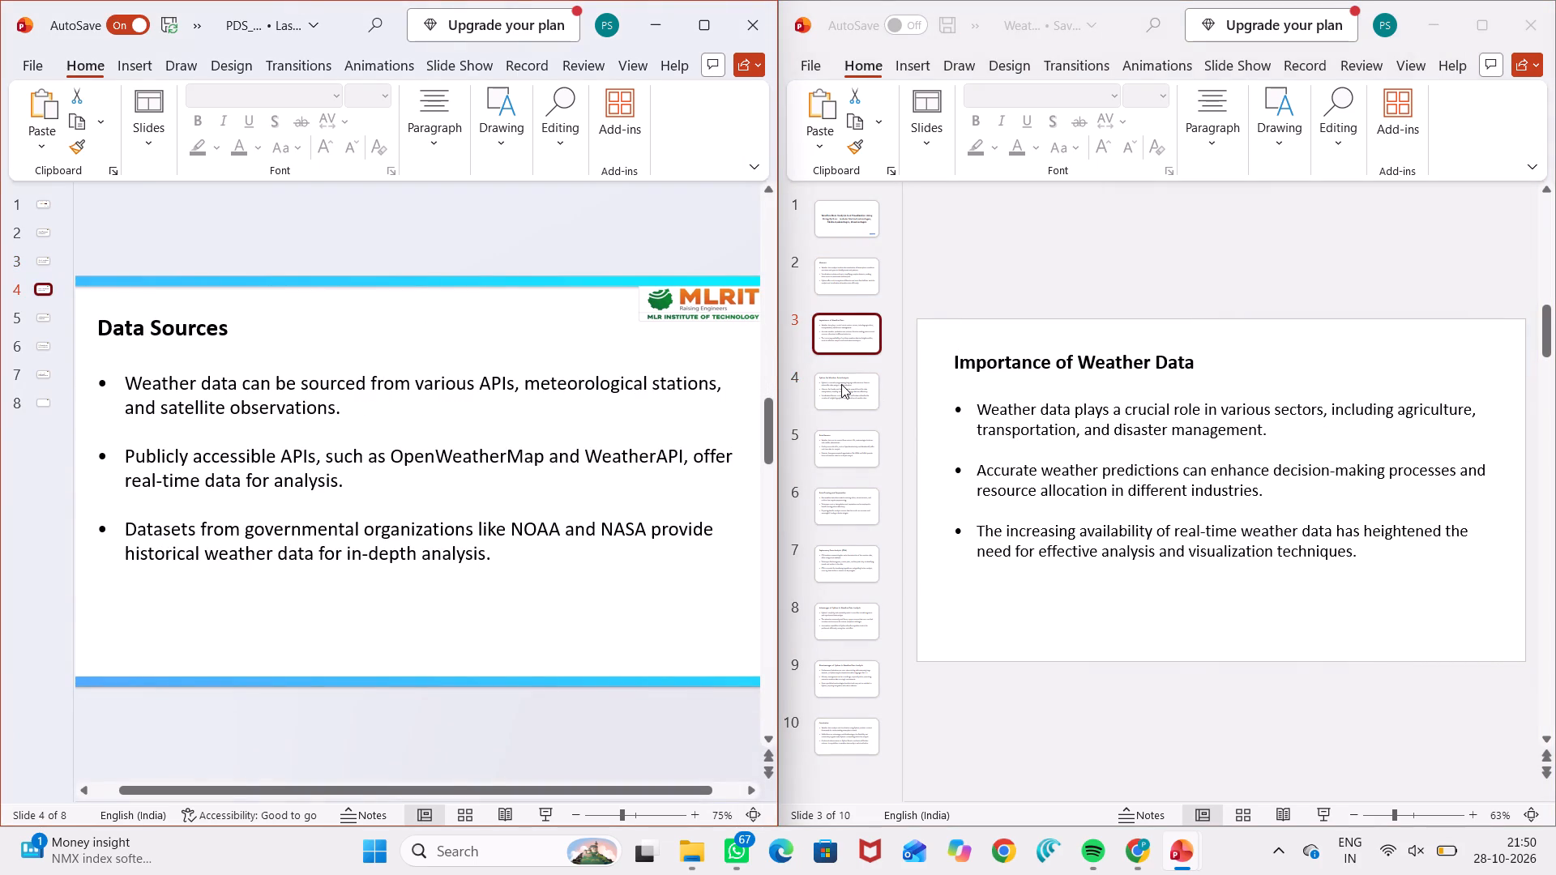
pyautogui.click(841, 384)
pyautogui.hotkey('ctrl', 'c')
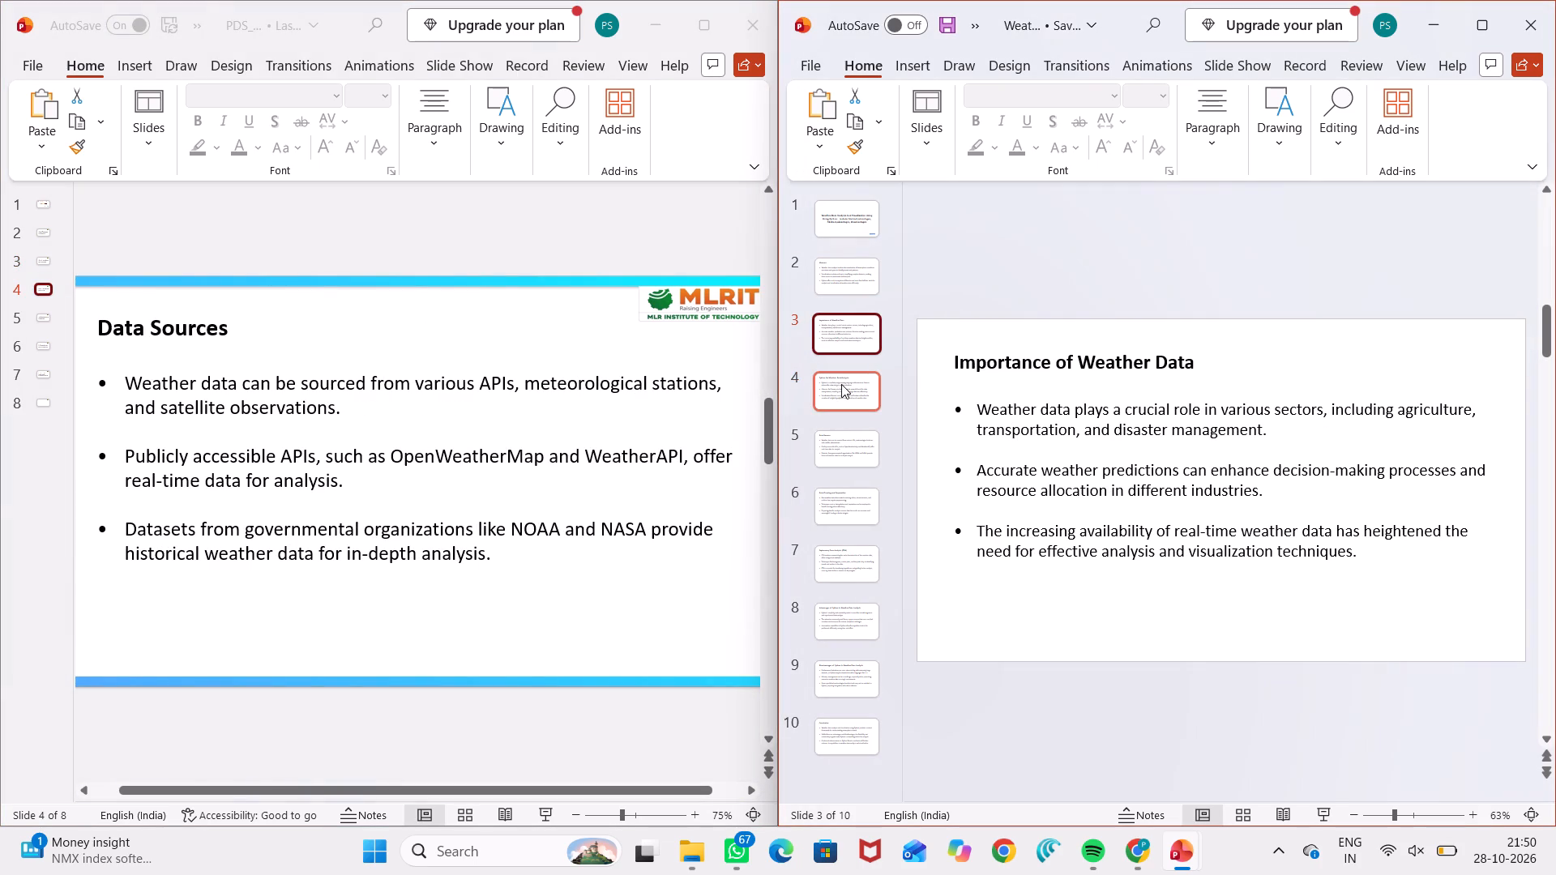
pyautogui.click(698, 36)
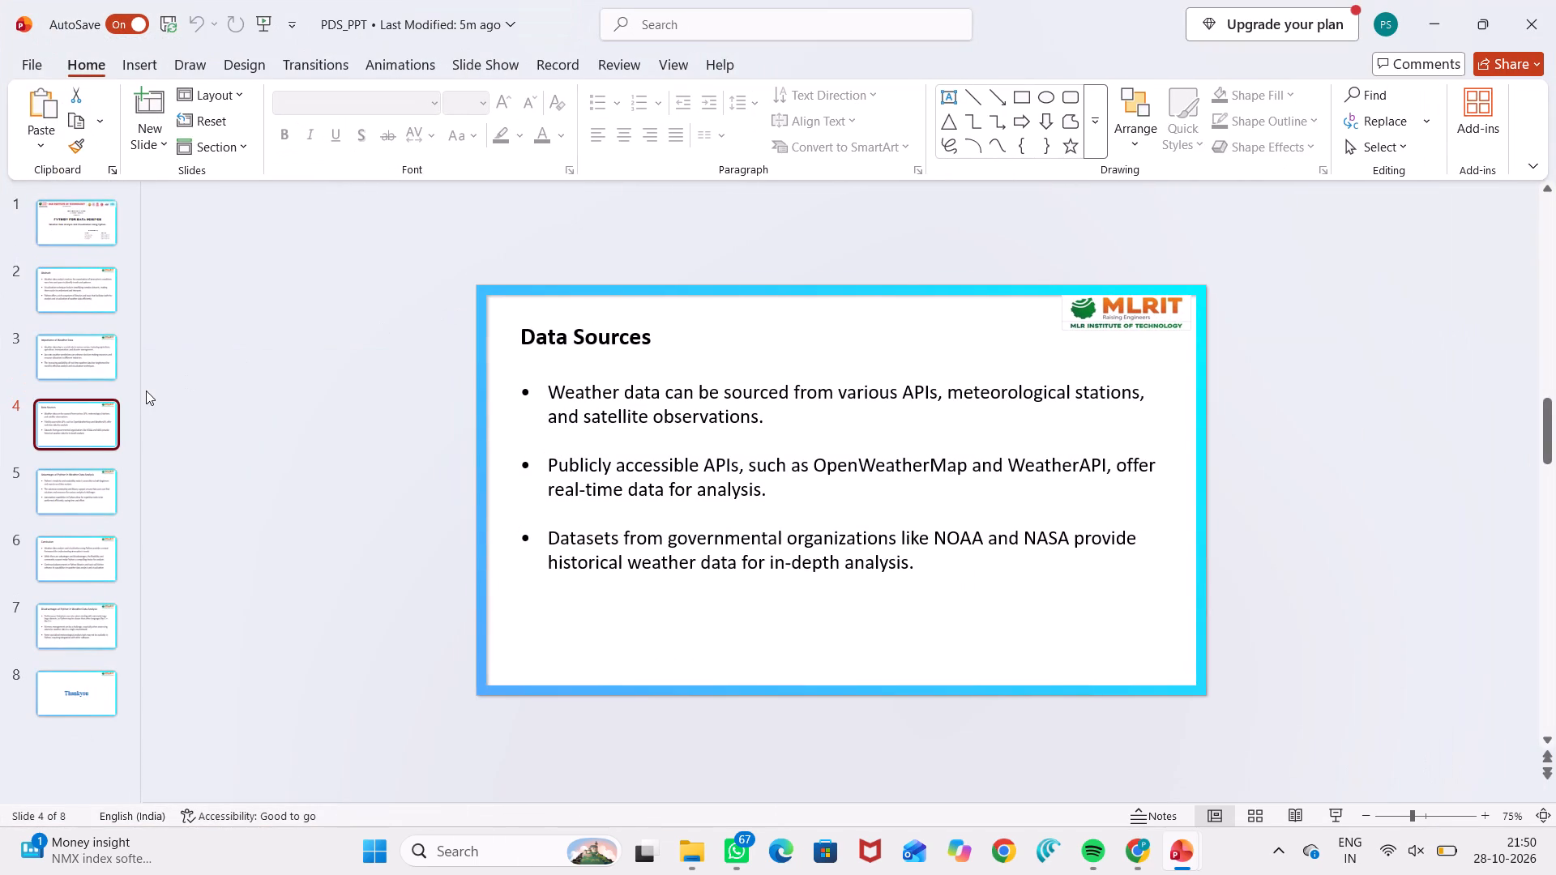
pyautogui.hotkey('ctrl', 'v')
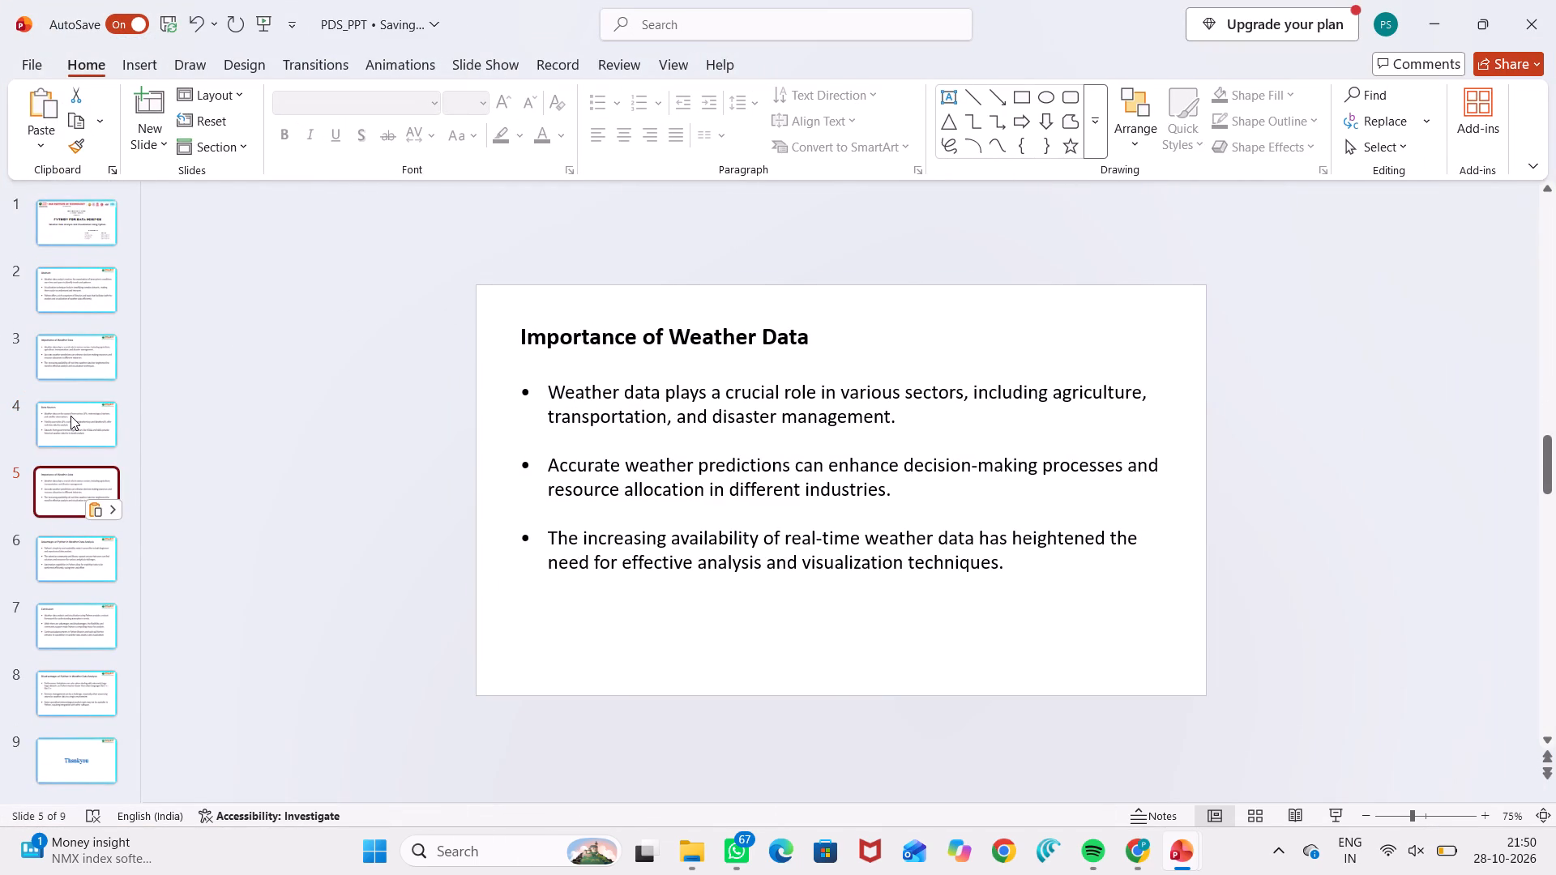
# Copy the Exploratory Data Analysis (EDA) slide from the original into PDS_PPT after the Advantages of Python in Weather Data Analysis slide.
pyautogui.click(71, 416)
pyautogui.click(87, 550)
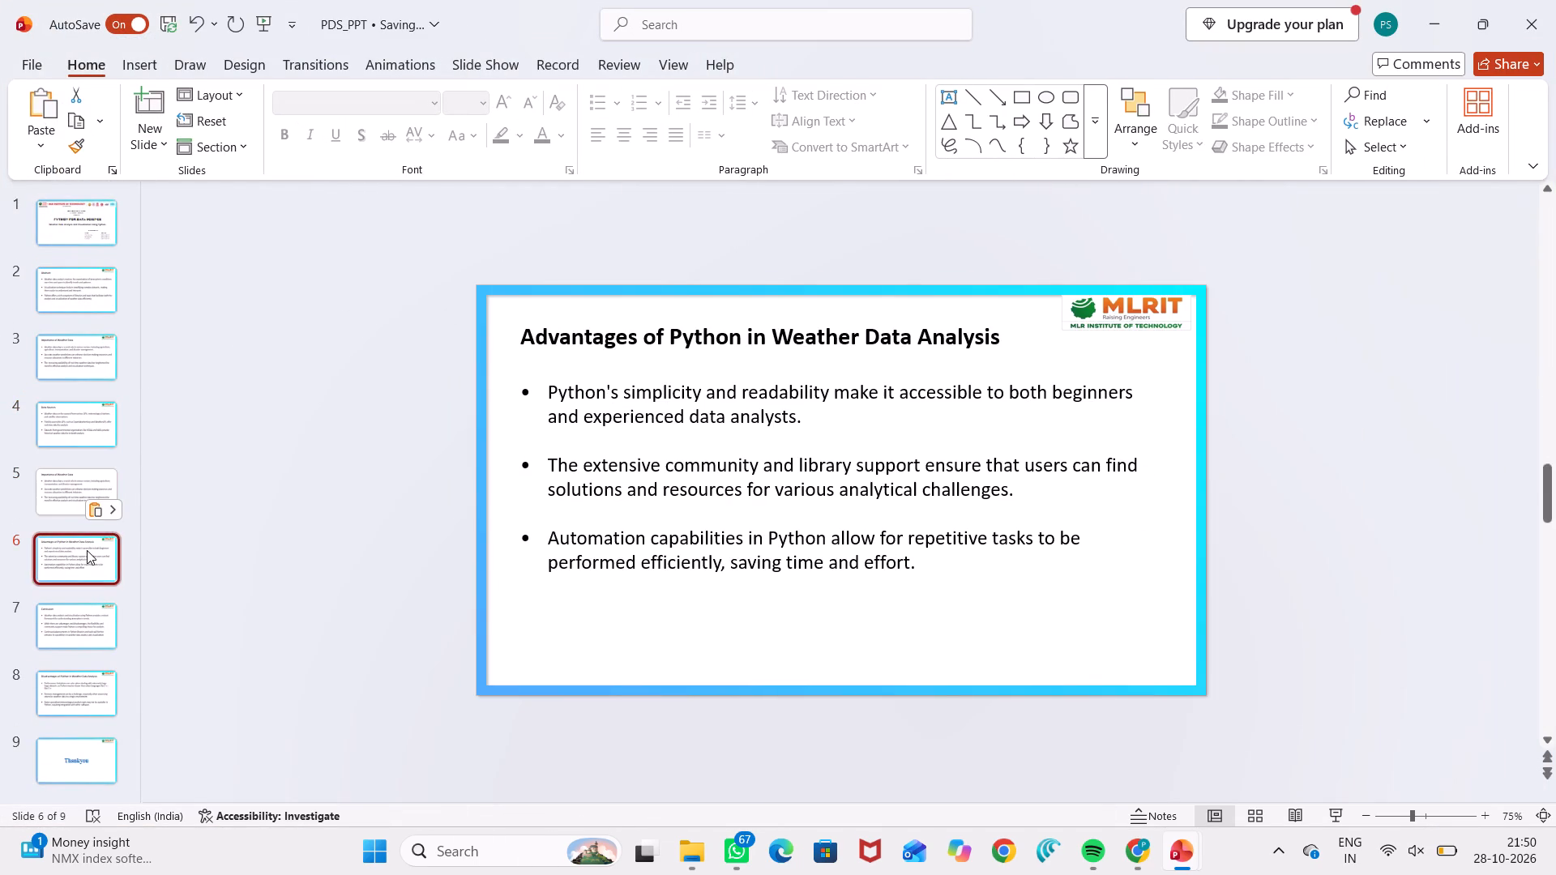
pyautogui.click(1438, 23)
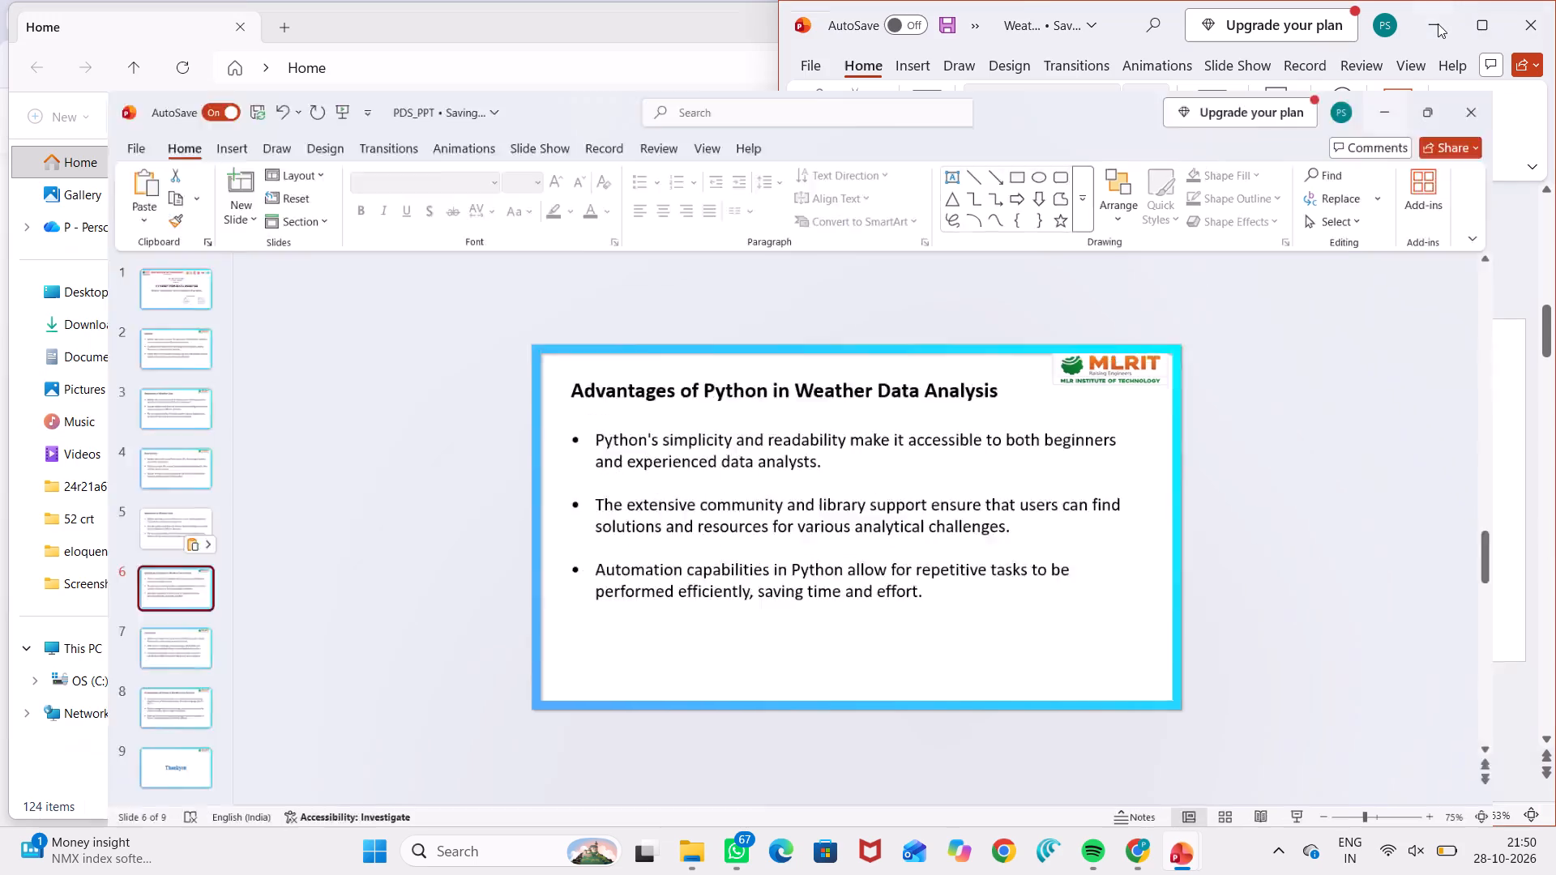
pyautogui.click(841, 398)
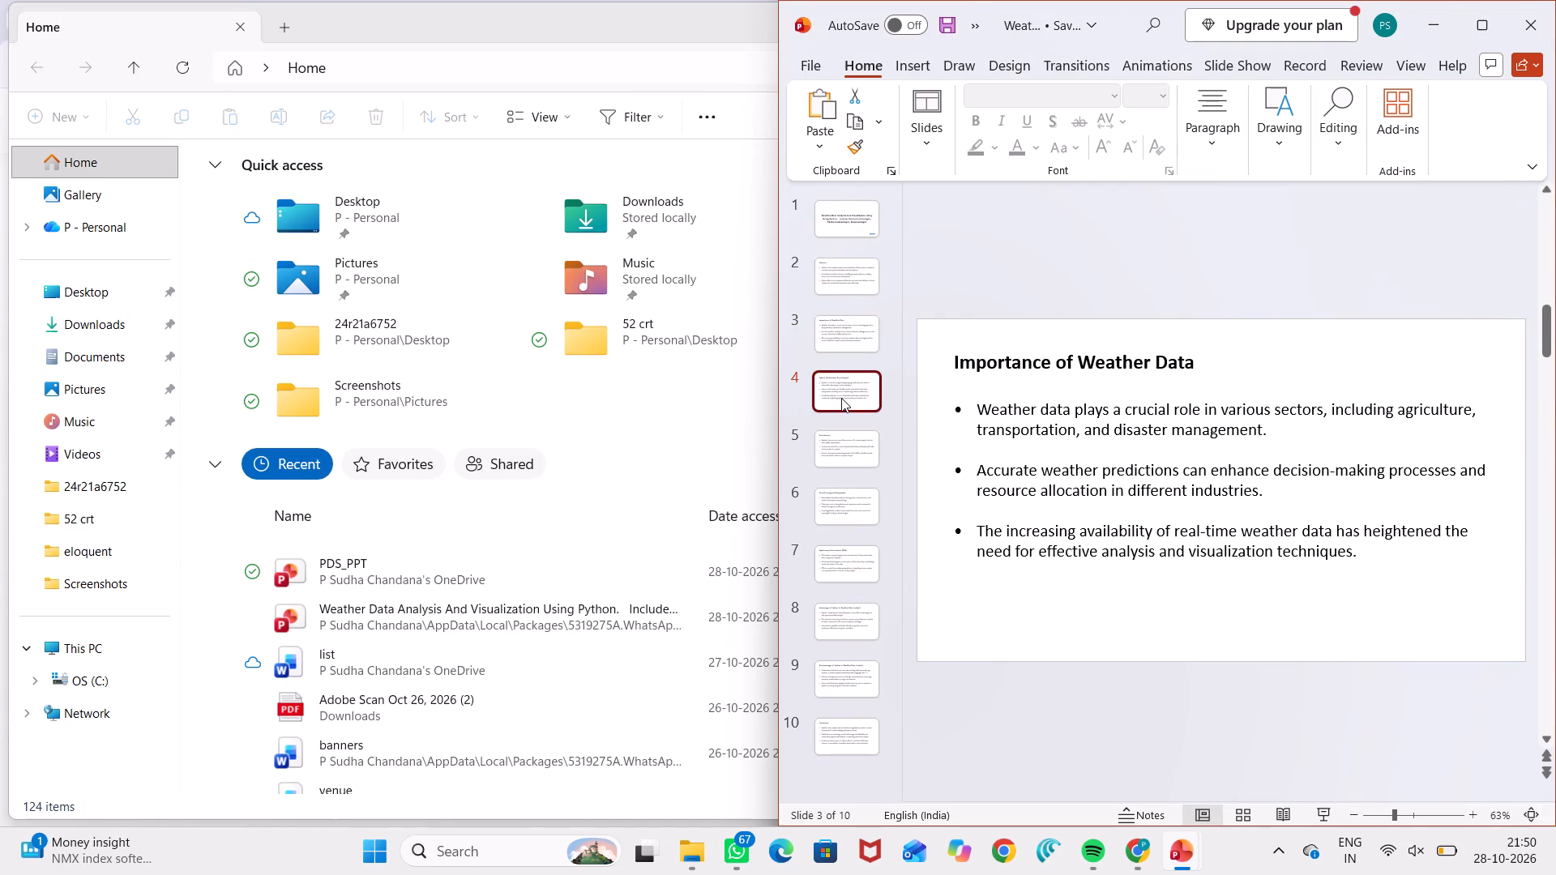
pyautogui.click(832, 458)
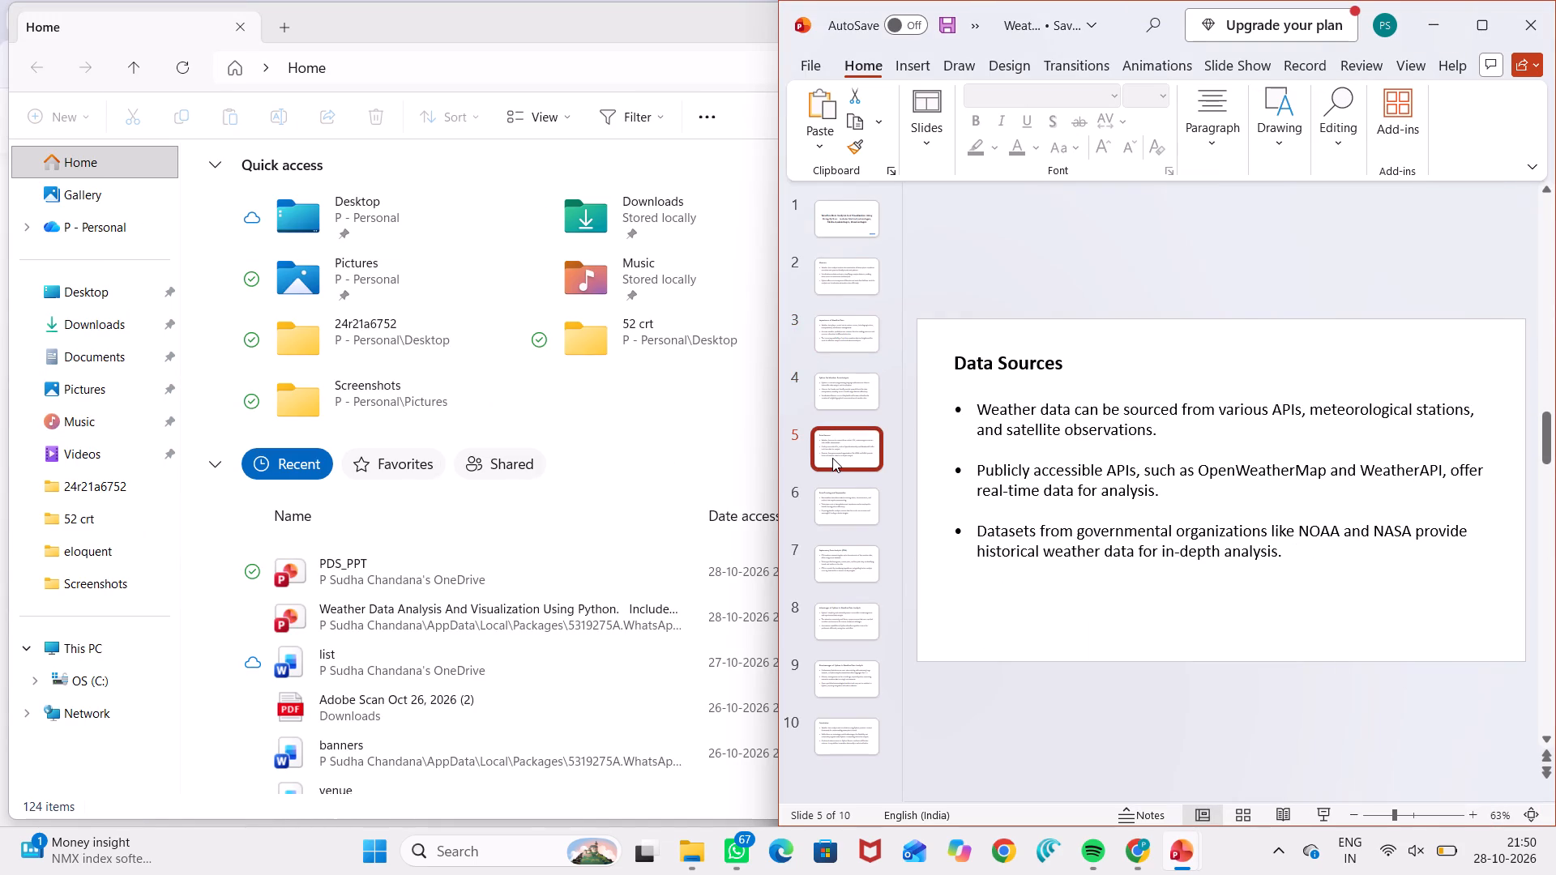
pyautogui.click(836, 352)
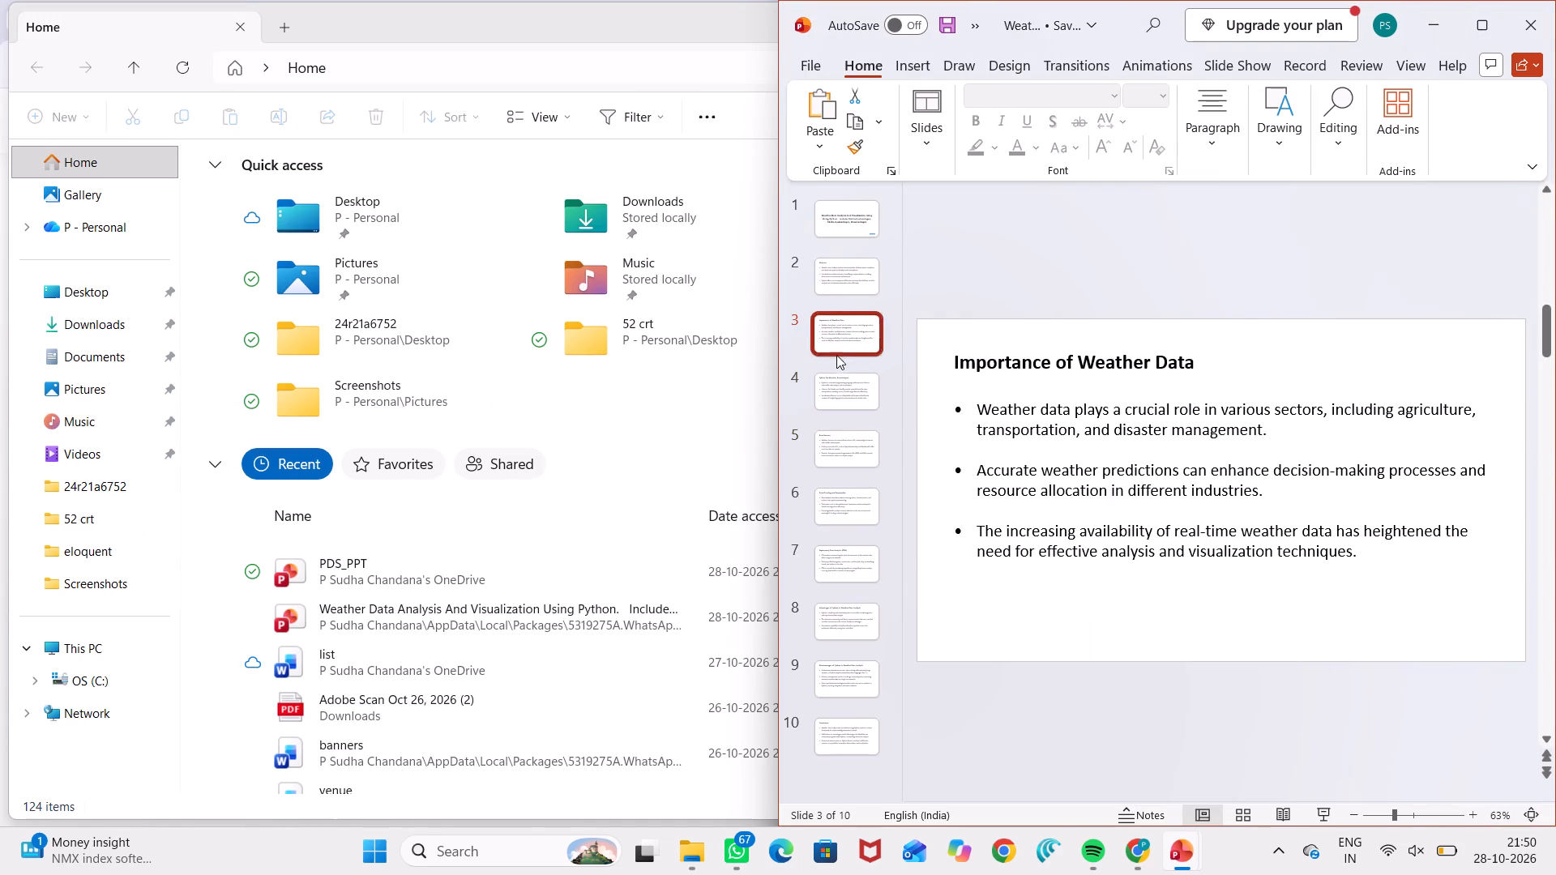
pyautogui.click(846, 568)
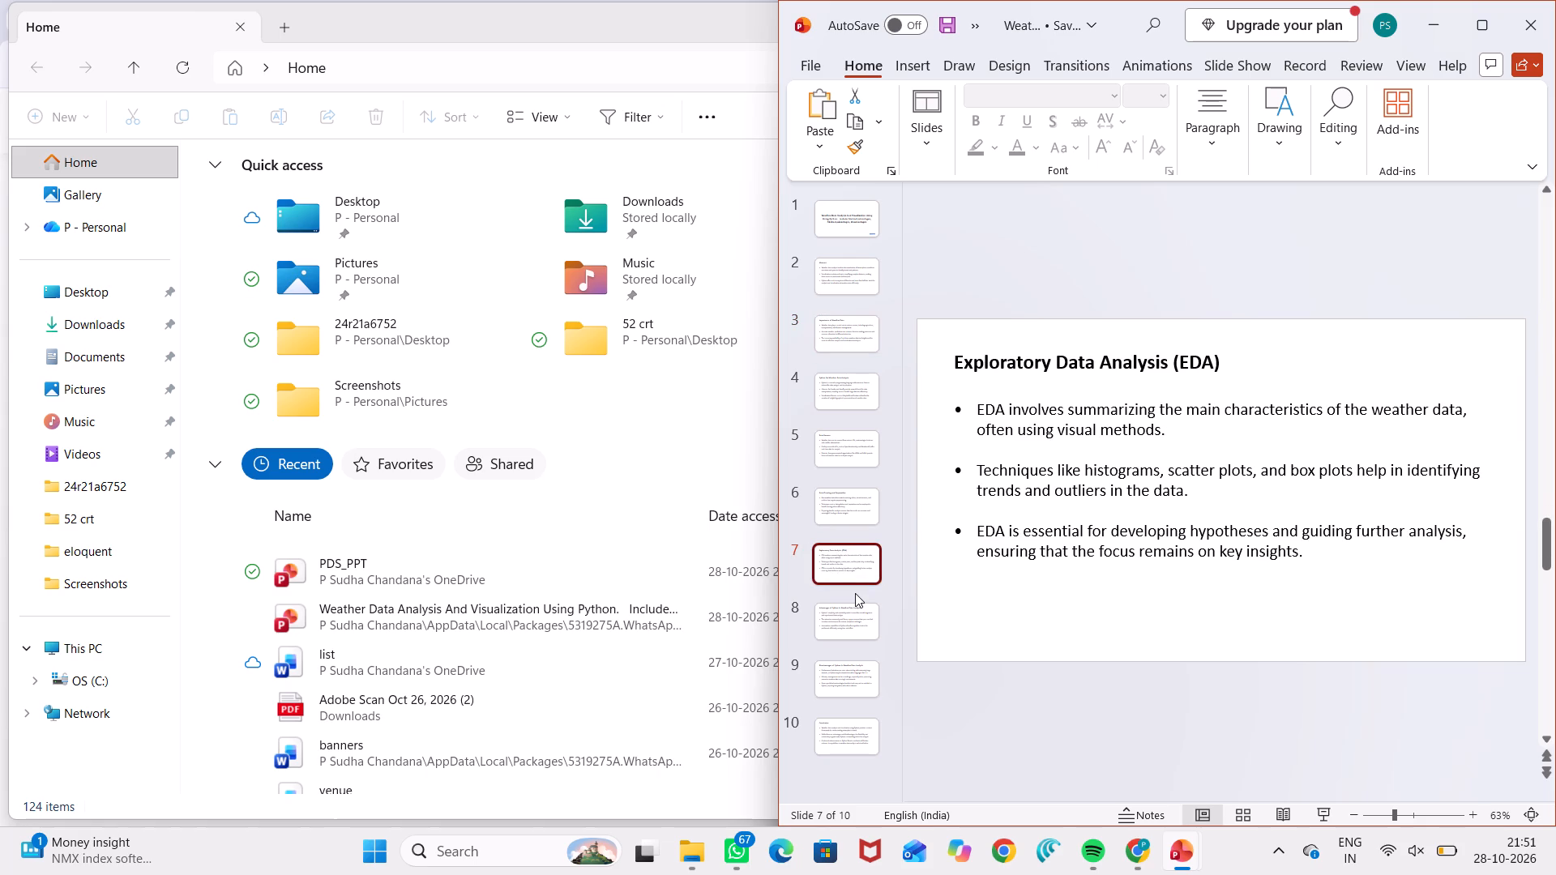
pyautogui.hotkey('ctrl', 'c')
pyautogui.click(1429, 24)
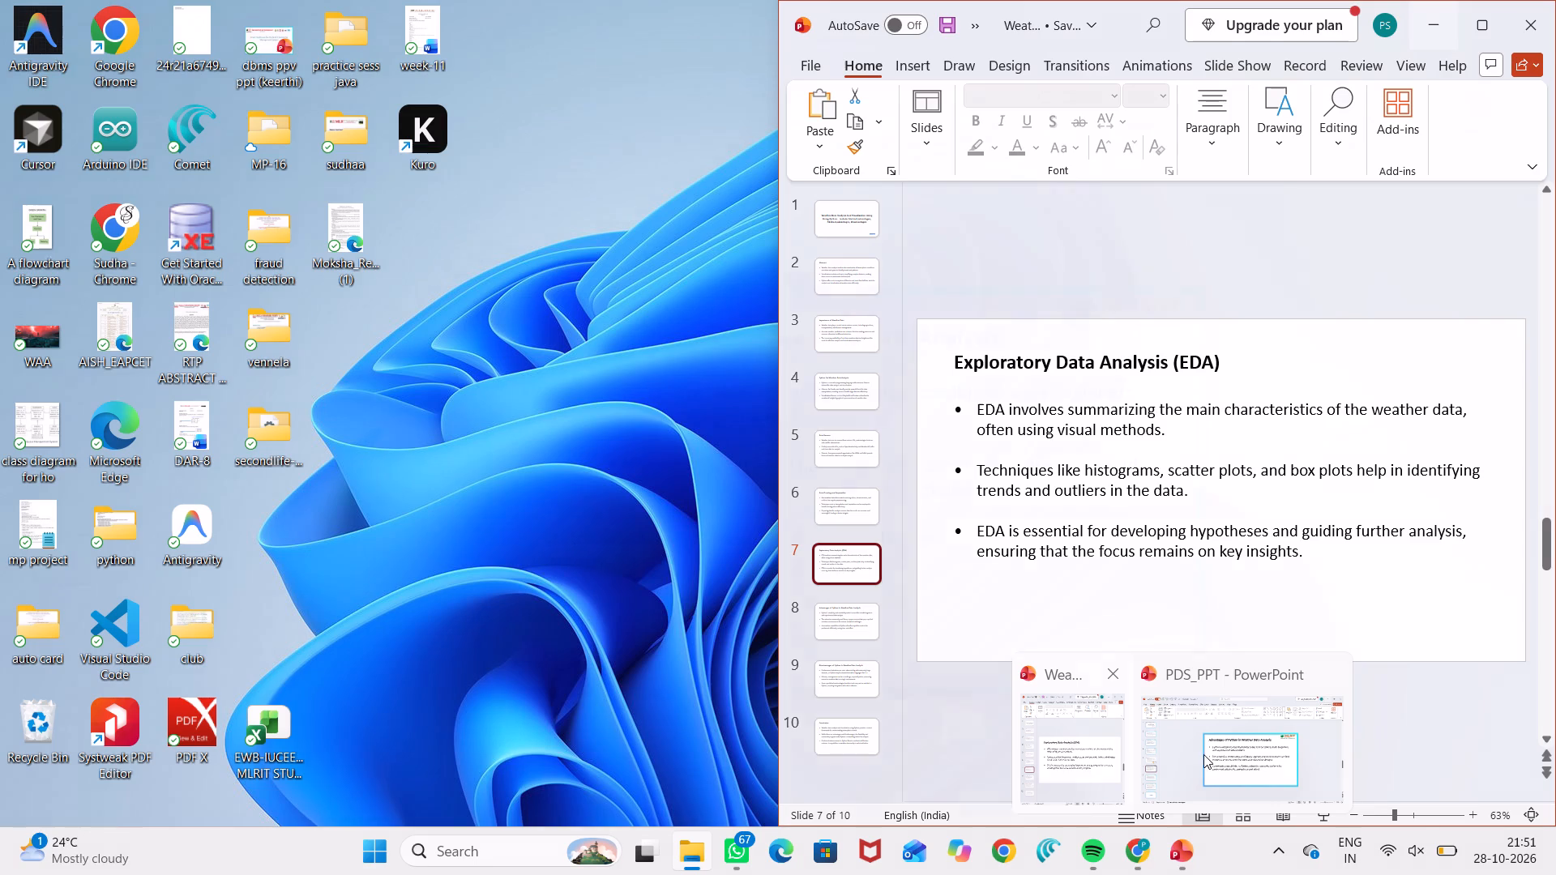
pyautogui.click(1205, 754)
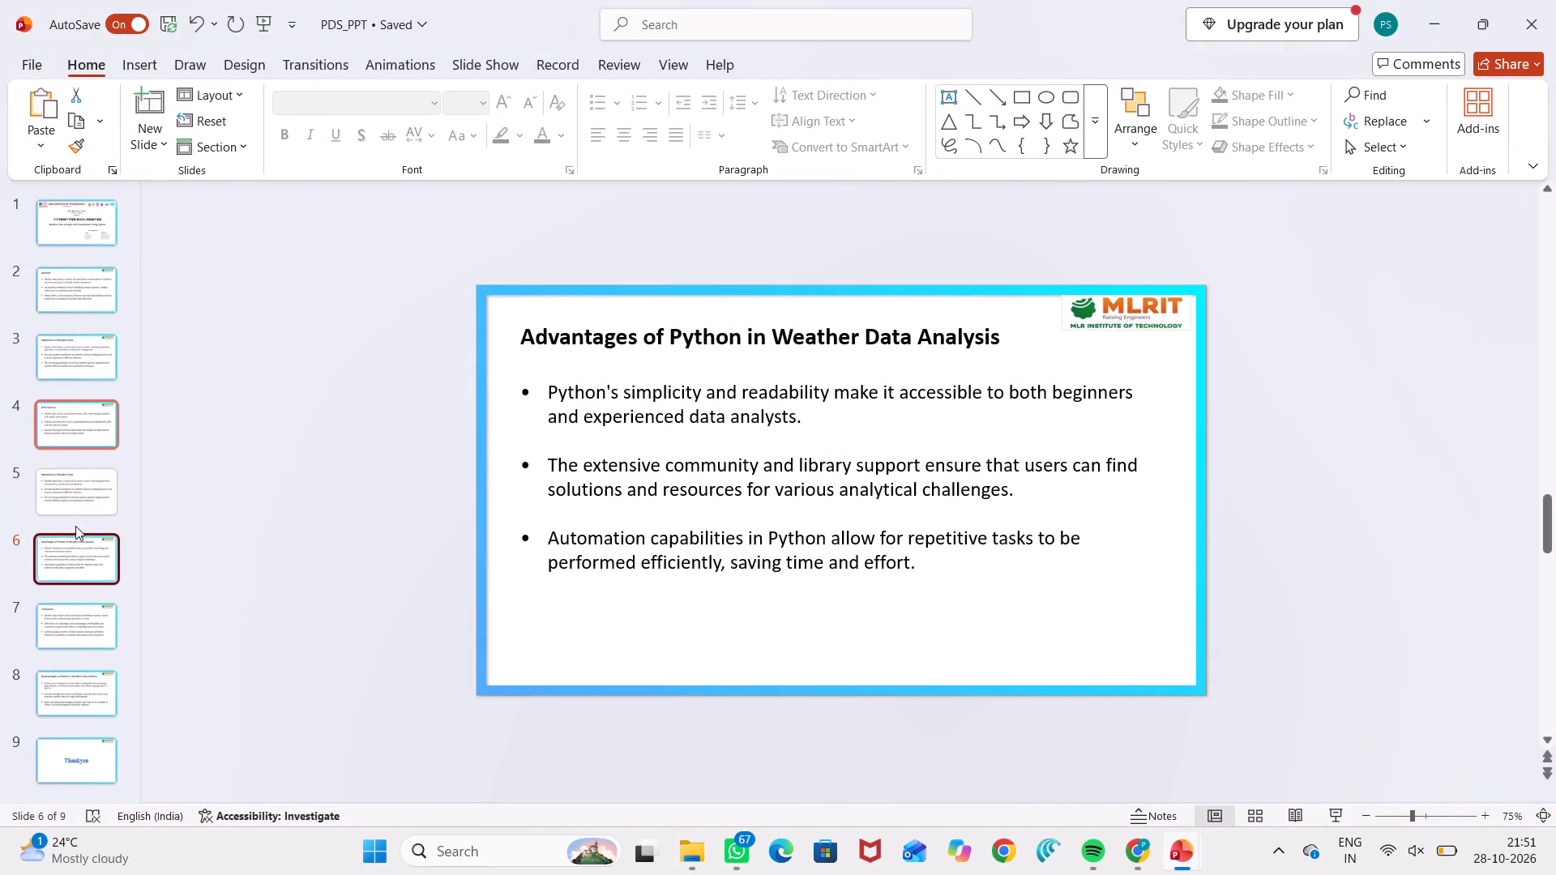
pyautogui.hotkey('ctrl', 'v')
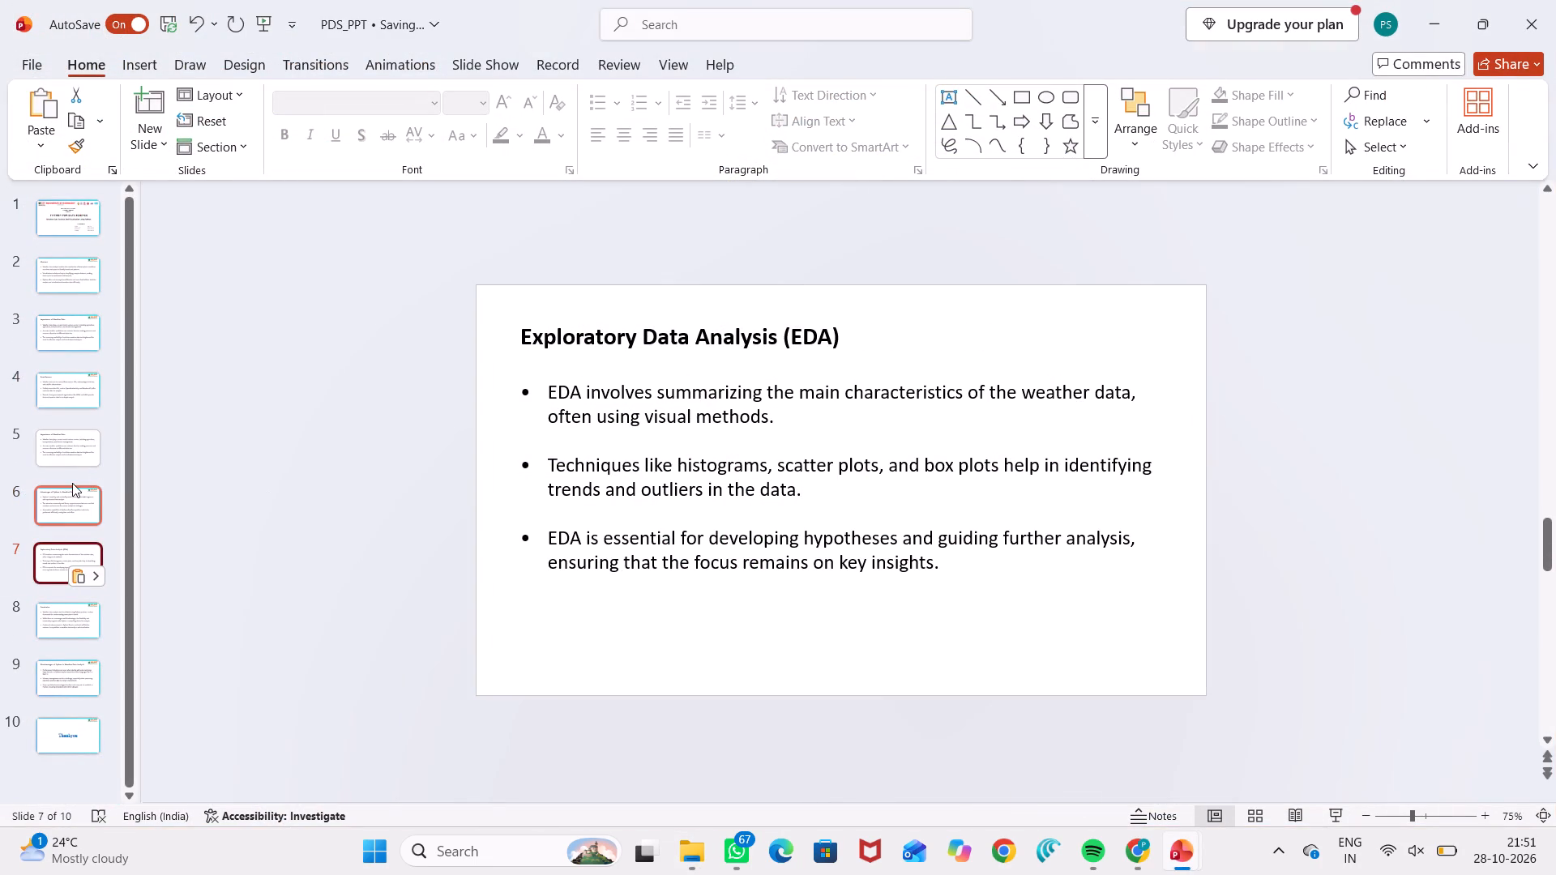
# Copy the blue gradient frame from the Advantages of Python slide onto the unframed Importance of Weather Data slide, slide 5.
pyautogui.click(79, 515)
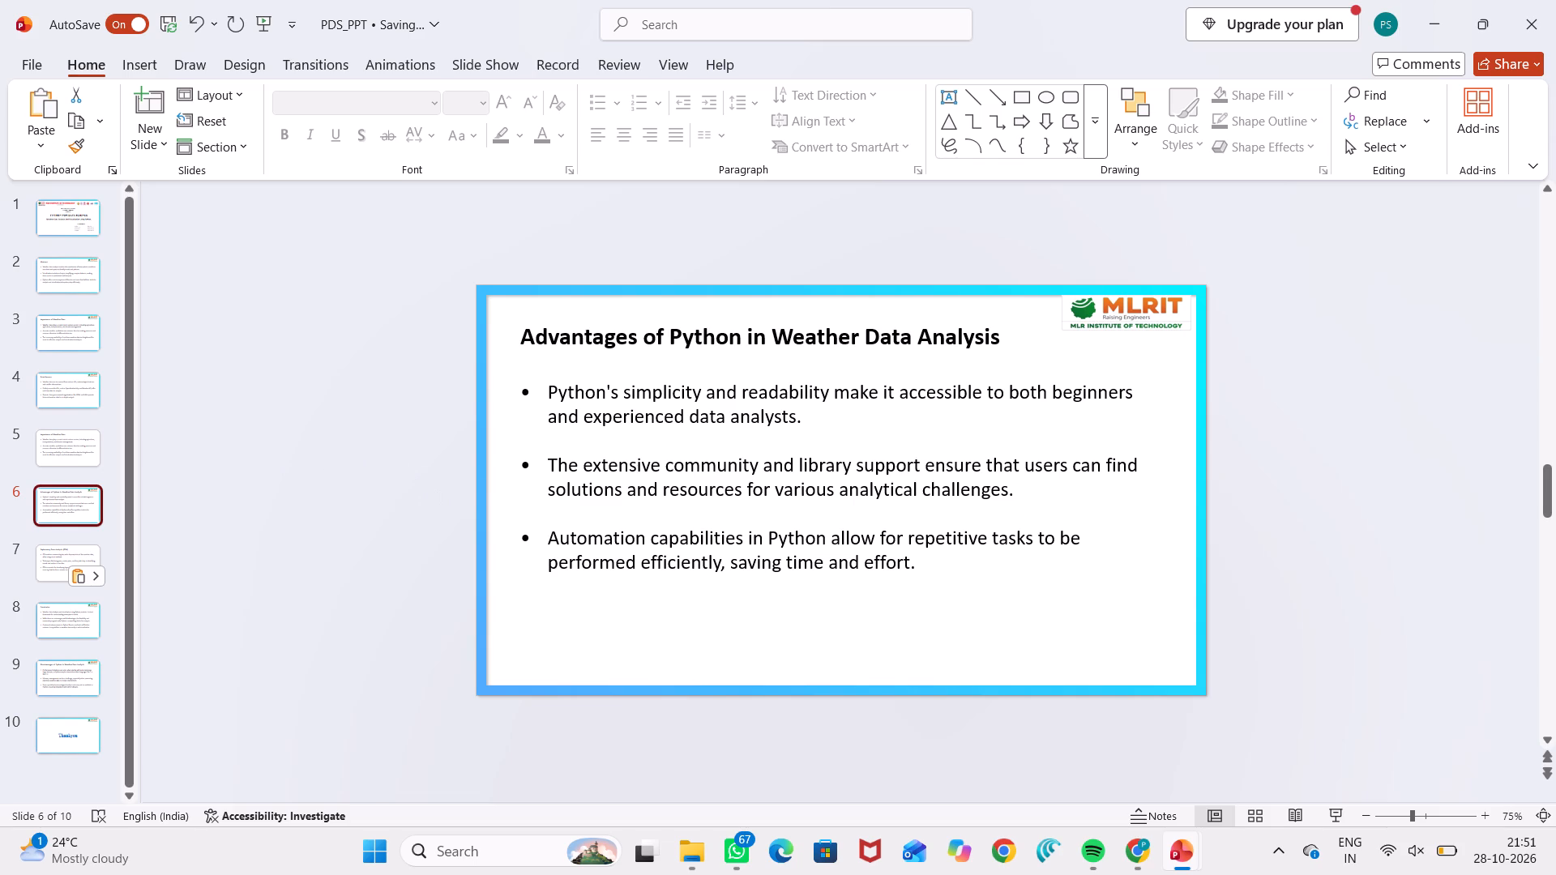
pyautogui.click(483, 514)
pyautogui.hotkey('ctrl', 'c')
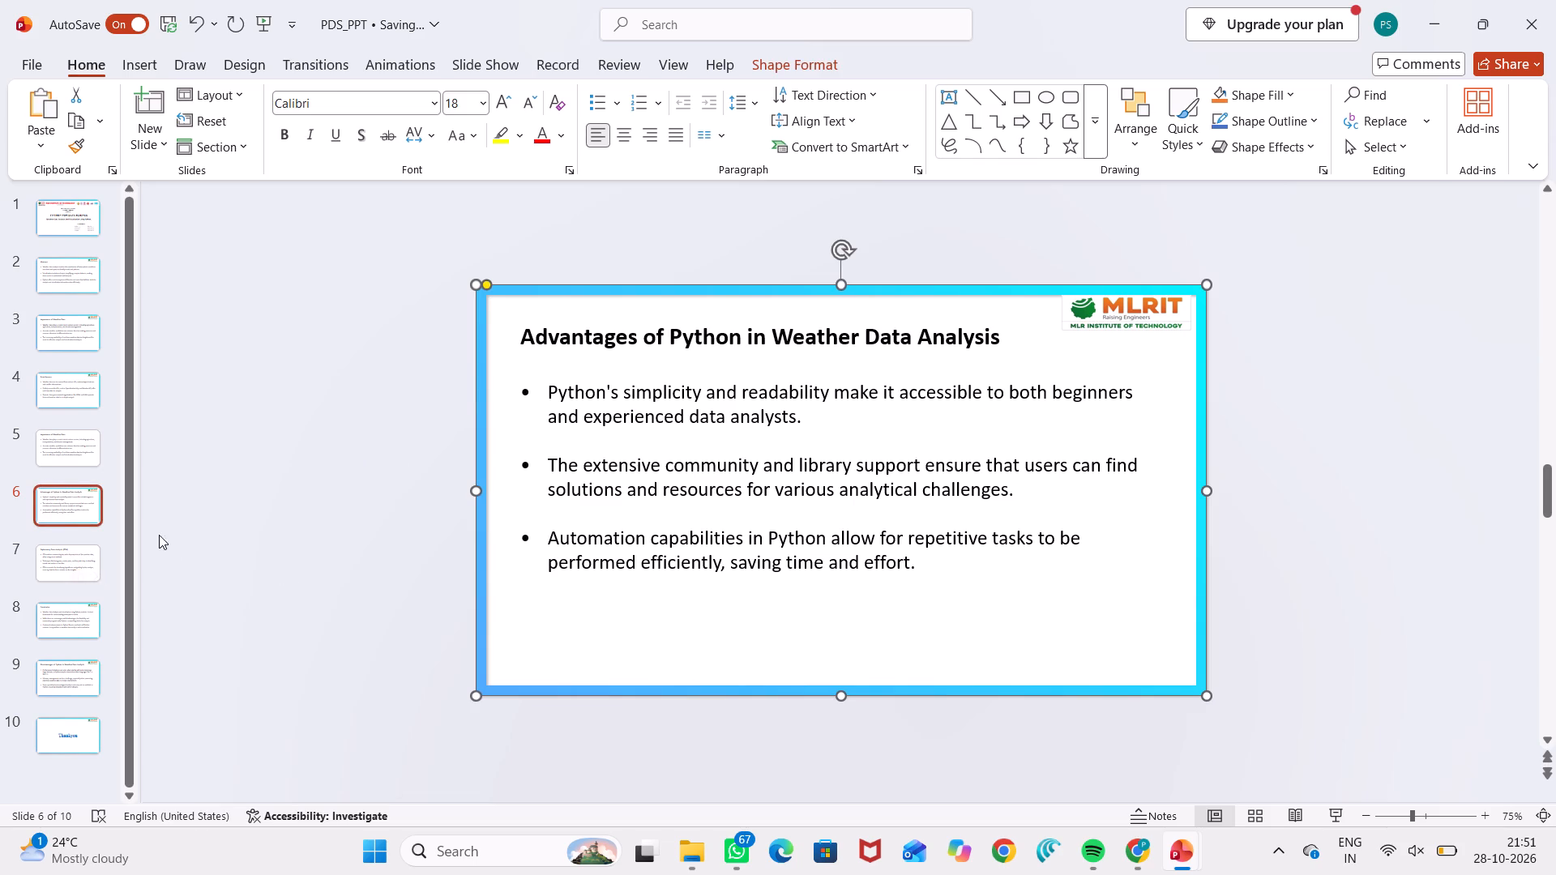
pyautogui.click(91, 457)
pyautogui.hotkey('ctrl', 'v')
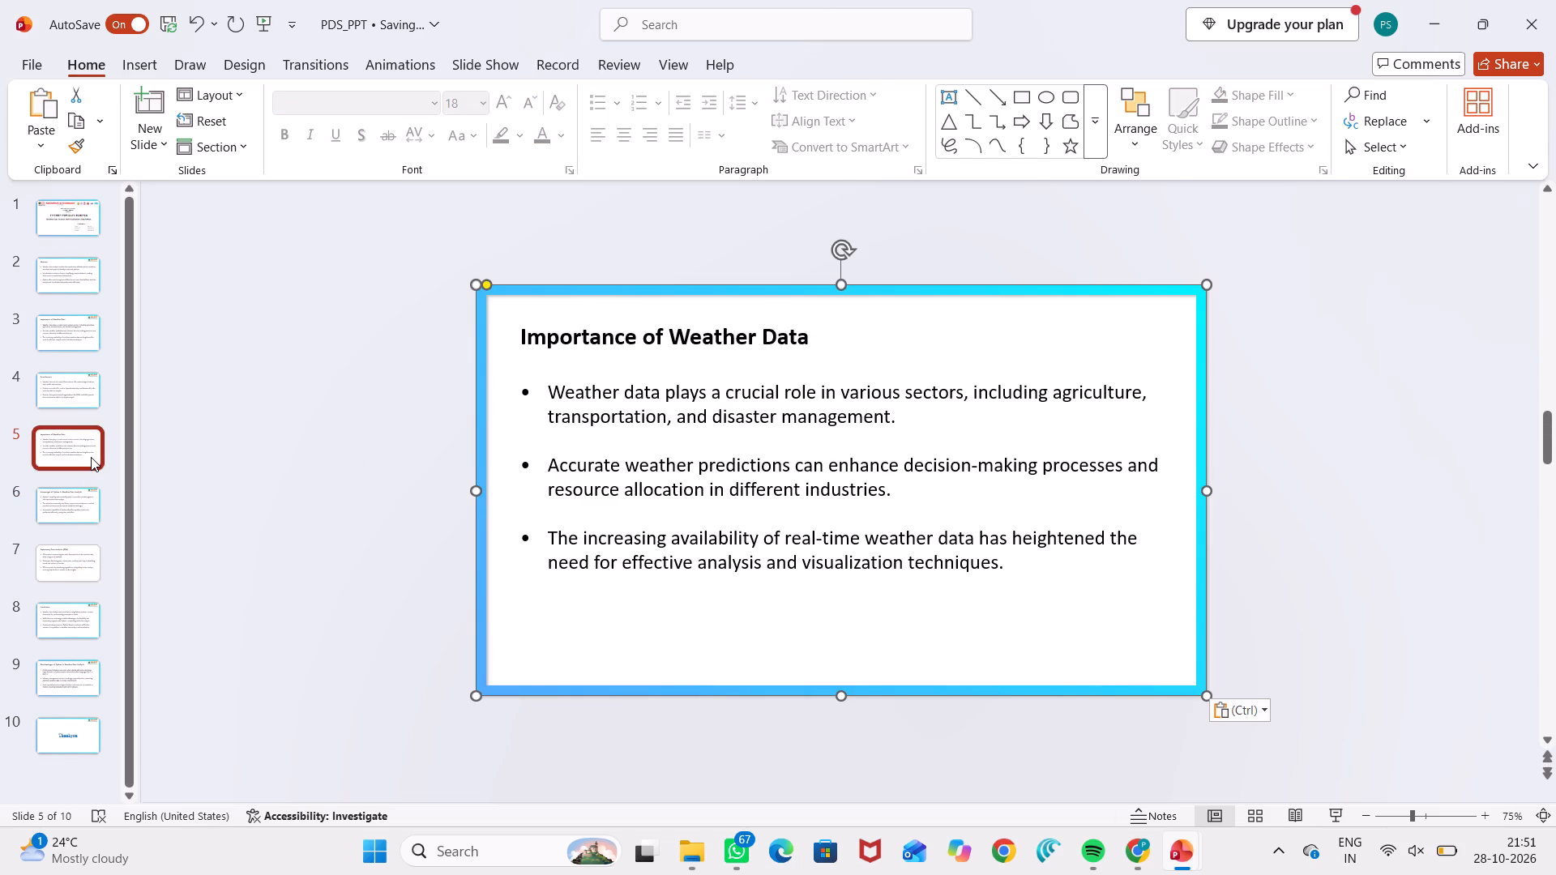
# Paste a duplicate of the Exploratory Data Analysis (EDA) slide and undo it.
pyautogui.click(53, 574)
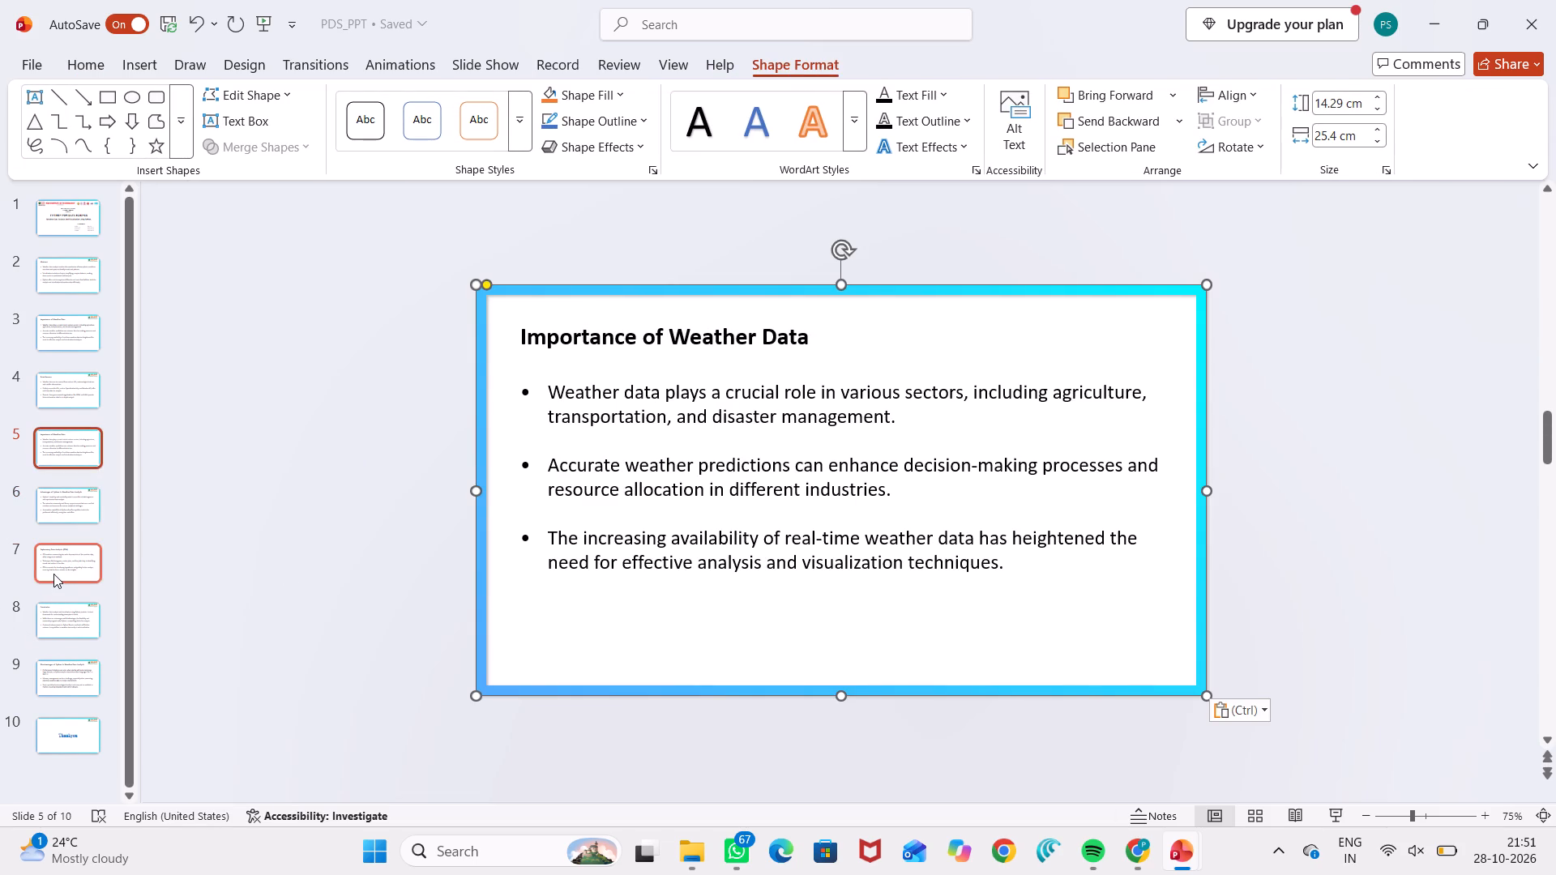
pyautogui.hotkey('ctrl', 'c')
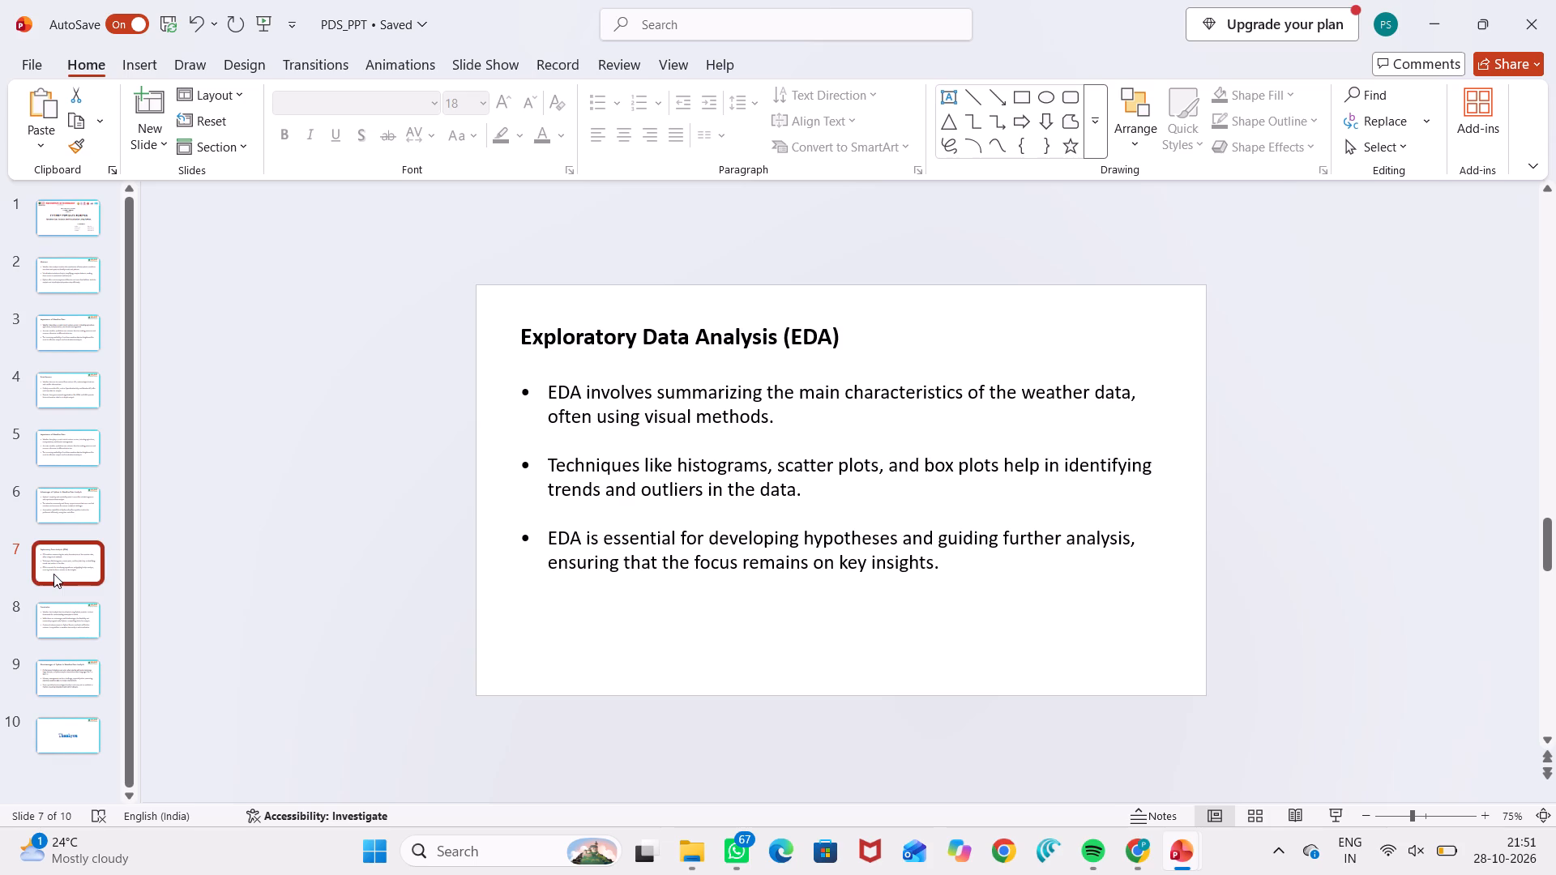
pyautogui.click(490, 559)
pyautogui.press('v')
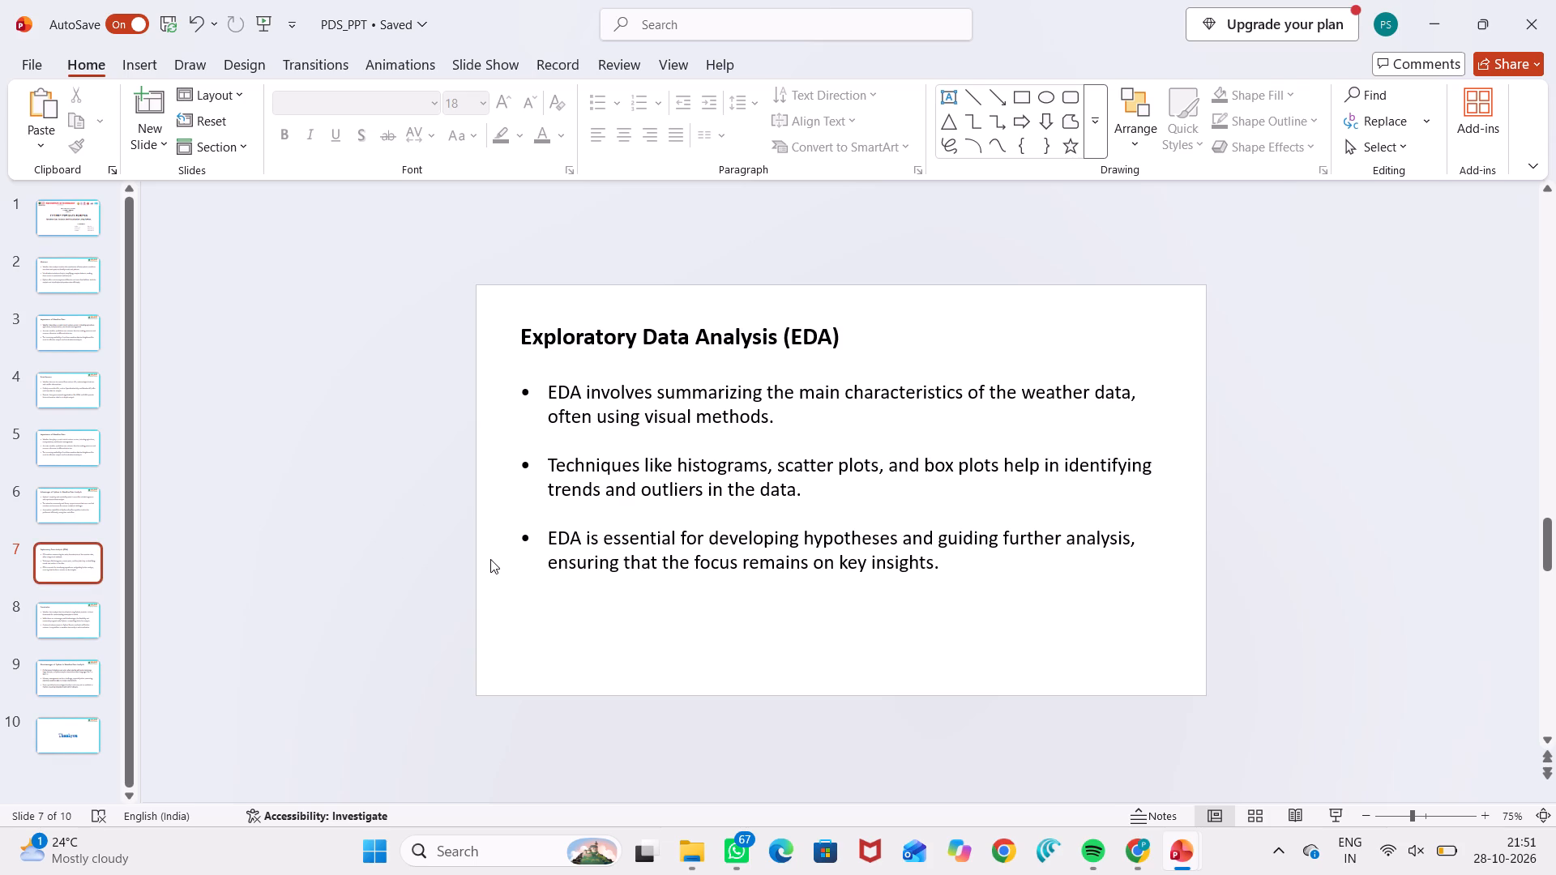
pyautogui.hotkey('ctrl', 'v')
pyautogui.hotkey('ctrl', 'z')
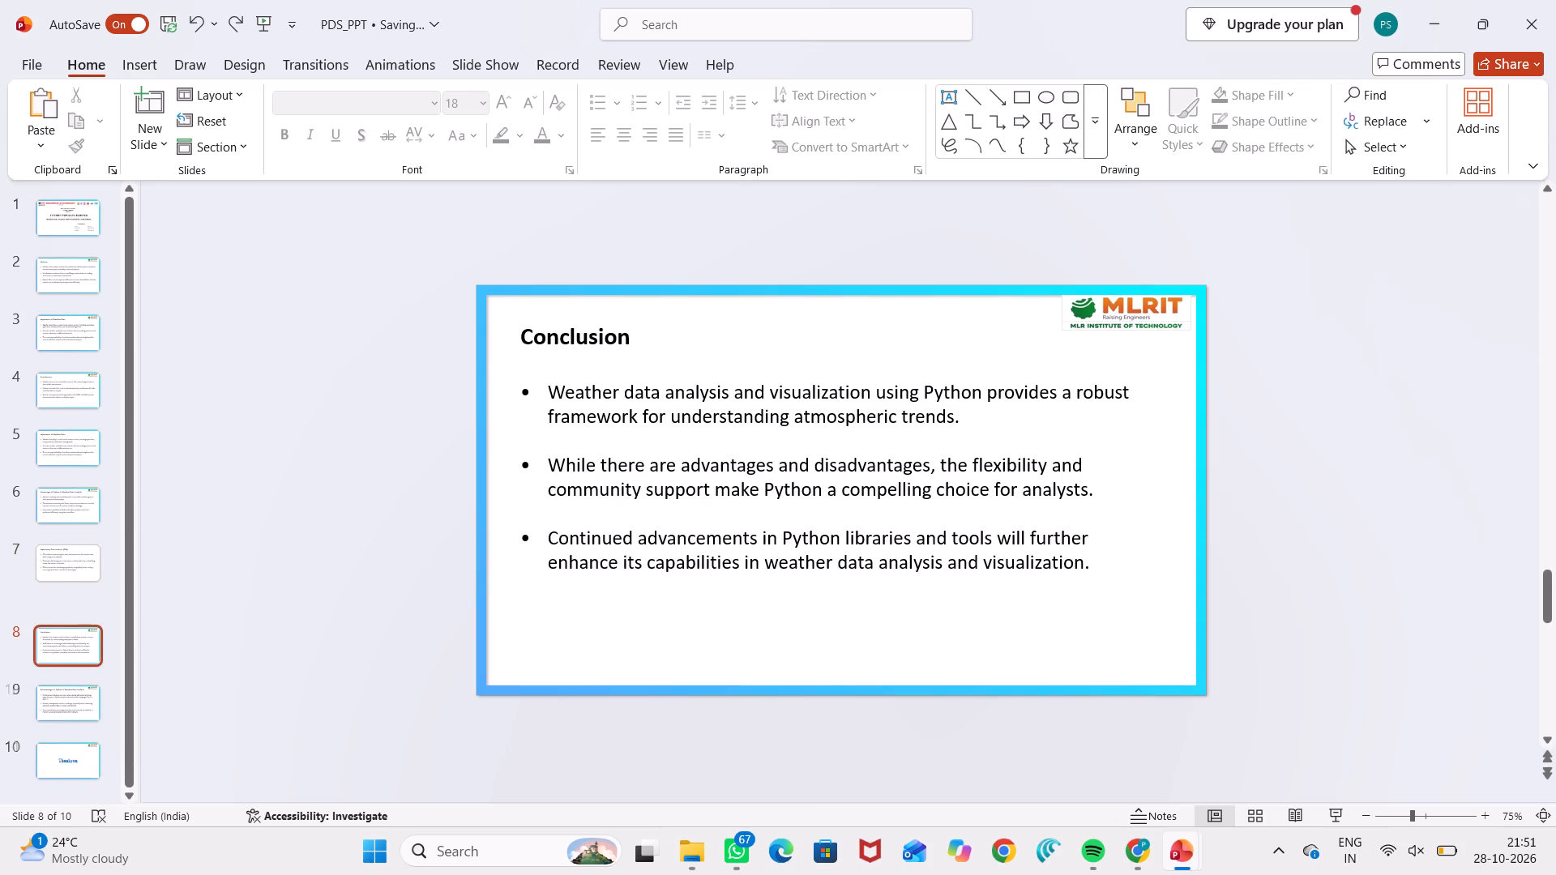
# Copy the blue gradient frame from the Advantages of Python slide onto the unframed Exploratory Data Analysis (EDA) slide, slide 7.
pyautogui.click(79, 565)
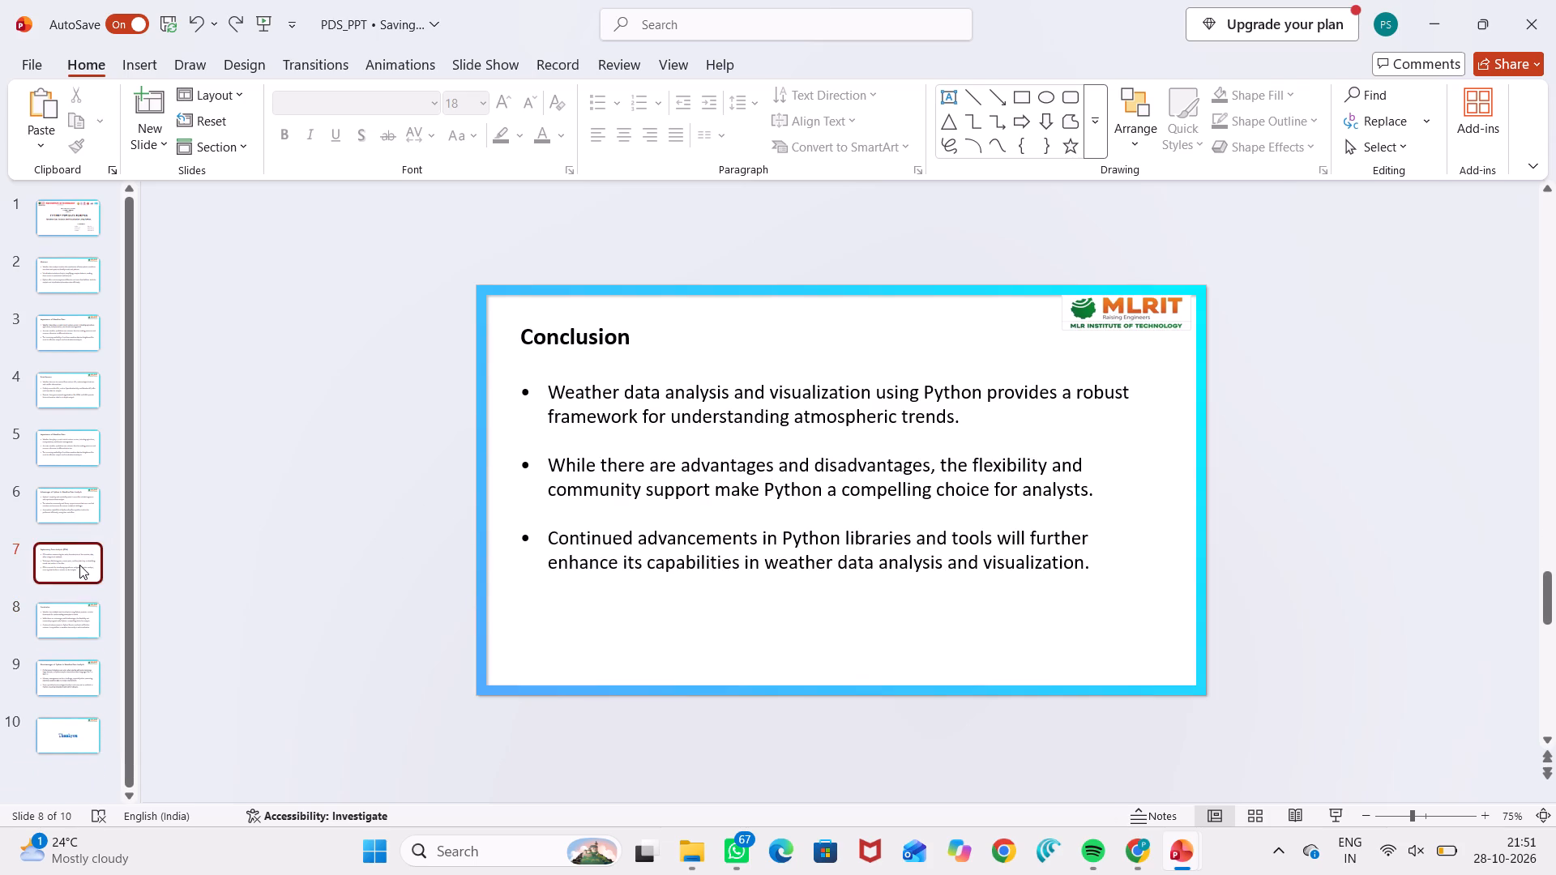
pyautogui.click(75, 490)
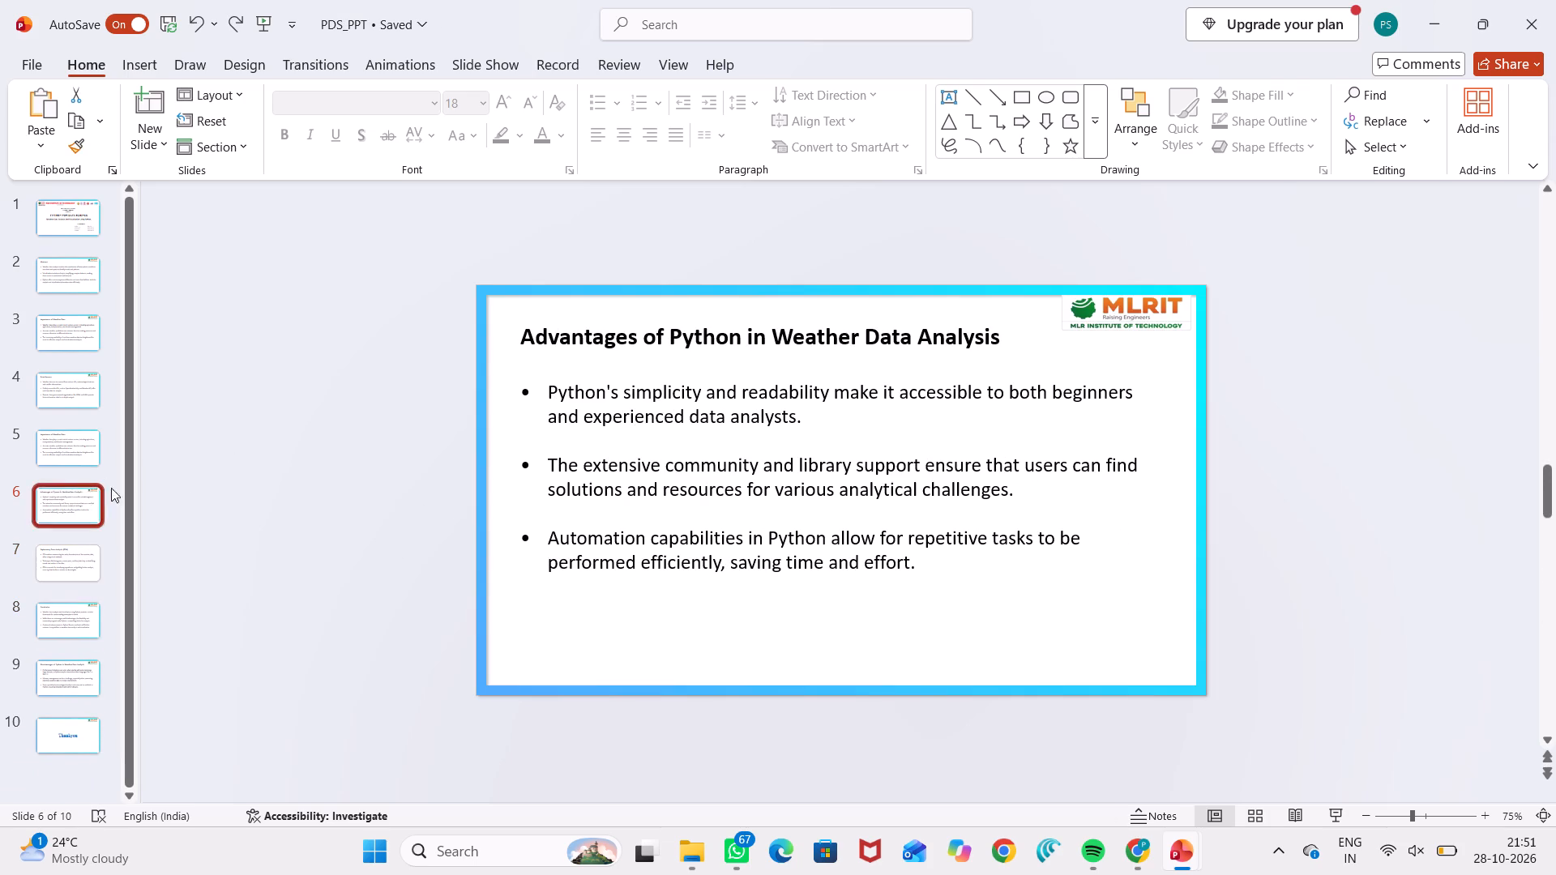
pyautogui.click(481, 530)
pyautogui.hotkey('ctrl', 'c')
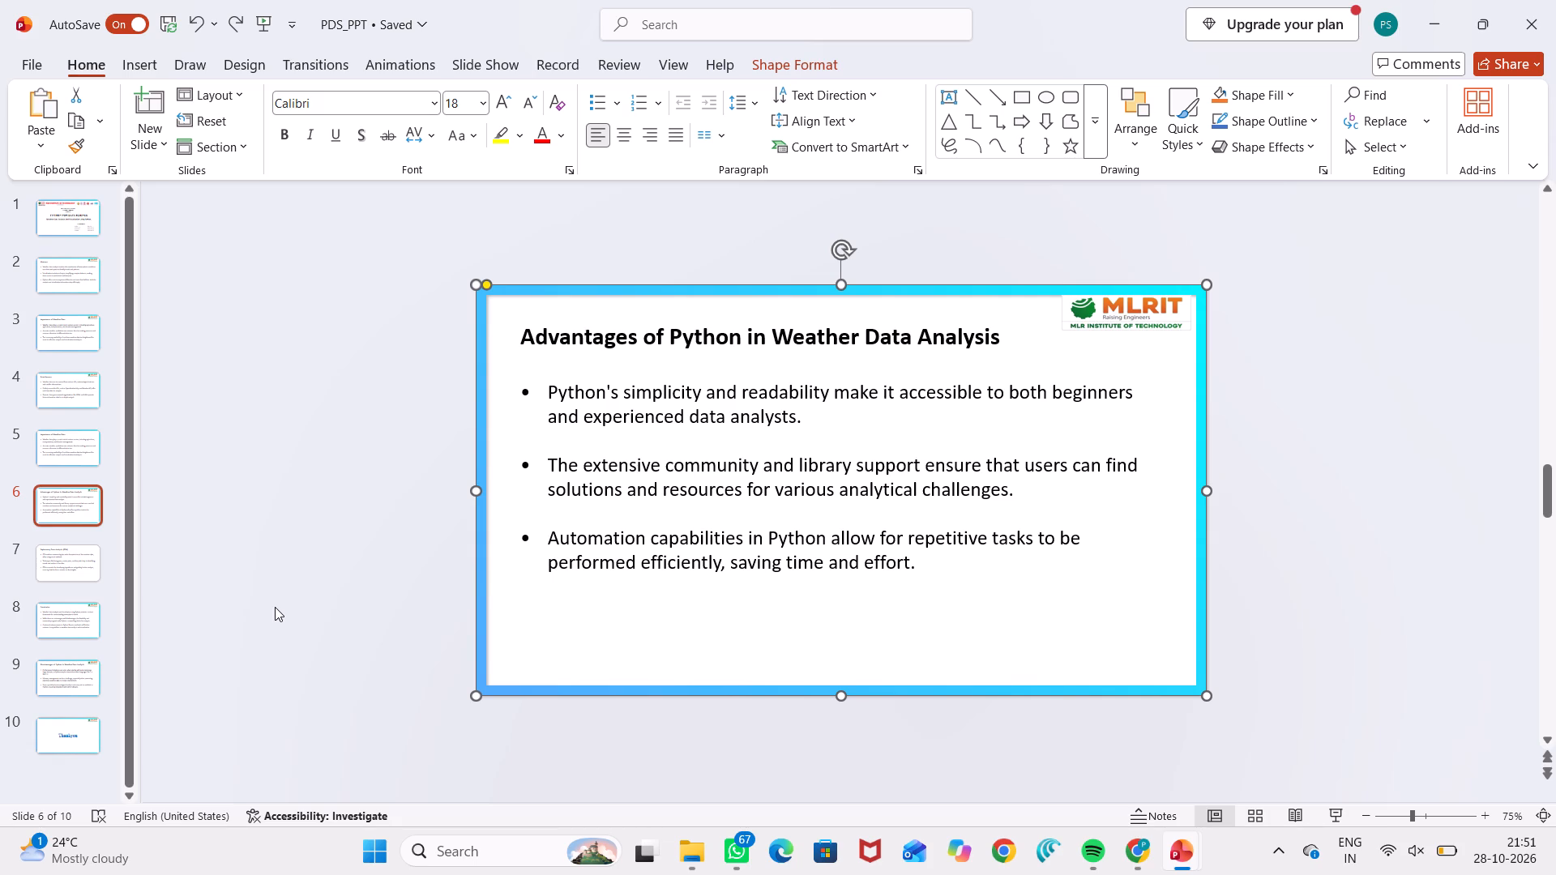
pyautogui.click(80, 560)
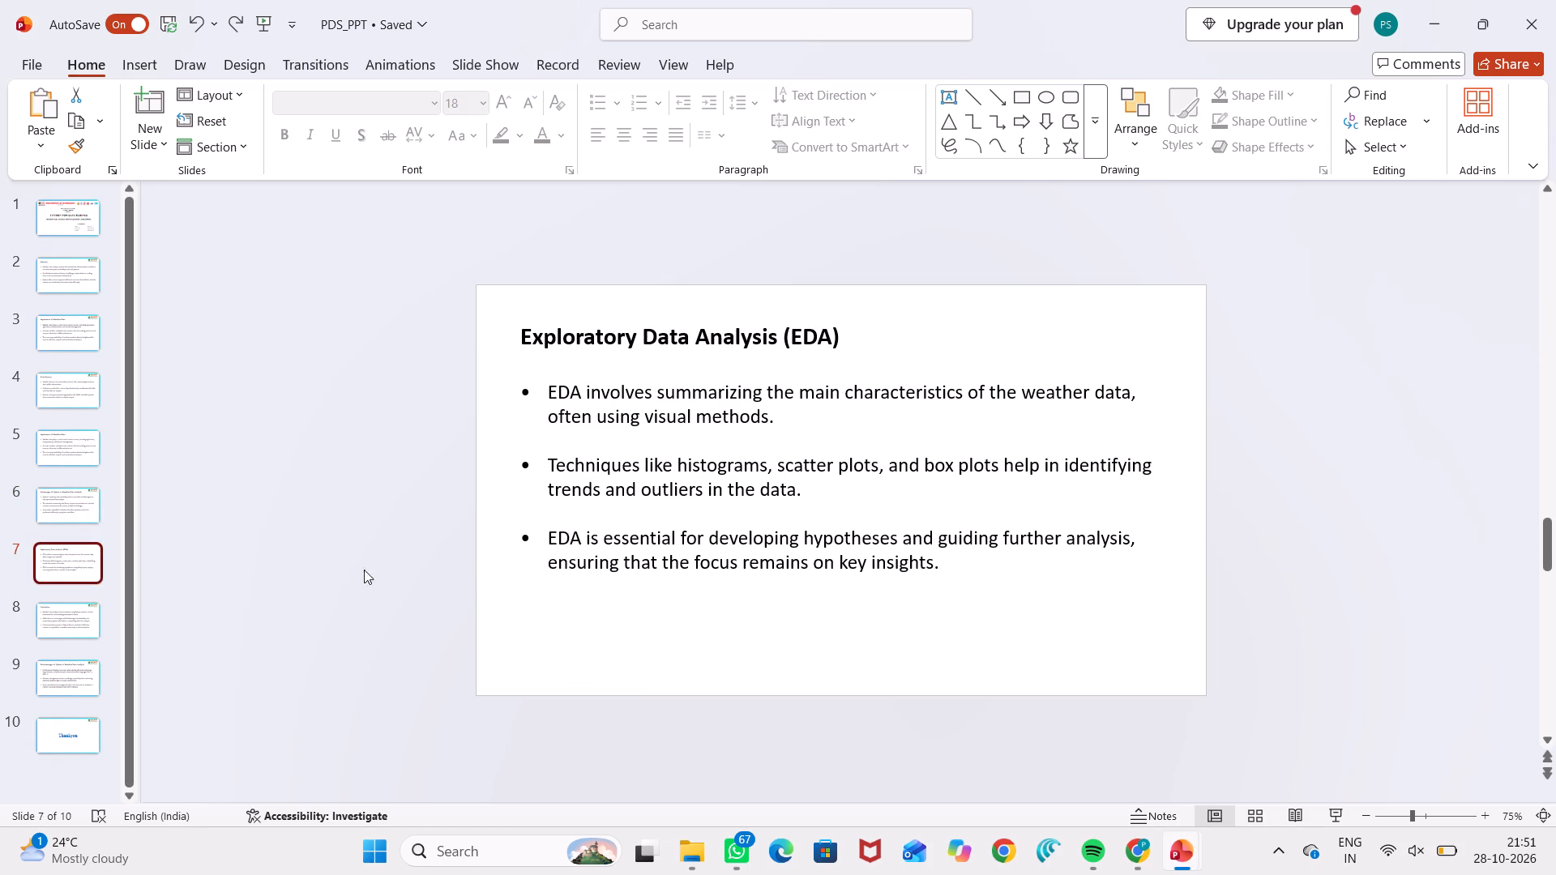
pyautogui.hotkey('ctrl', 'v')
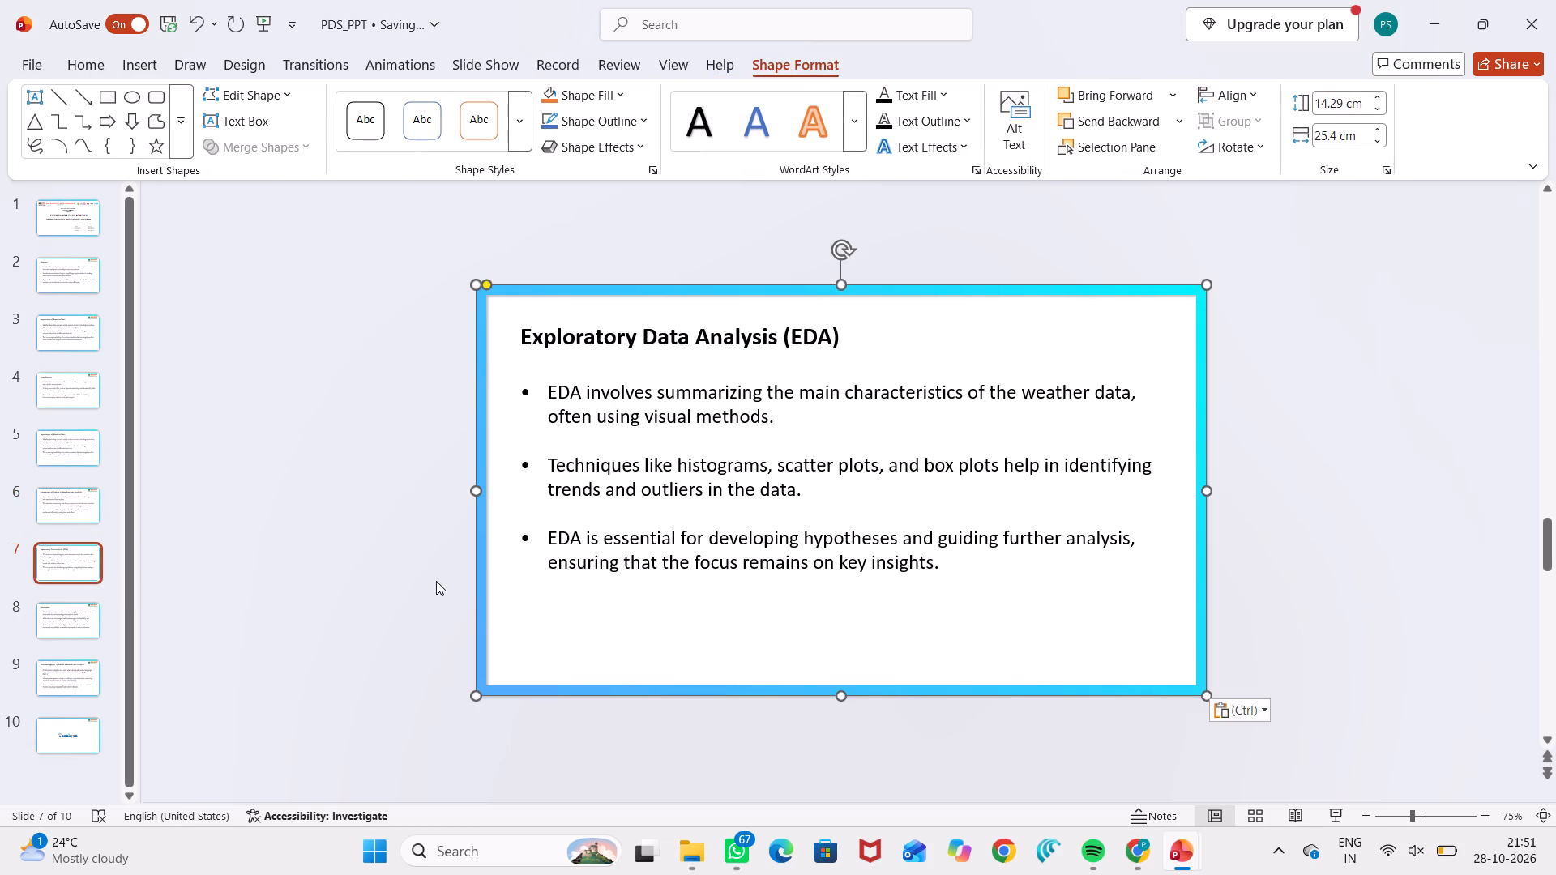
# Return to the title slide, save PDS_PPT and close the presentation.
pyautogui.click(77, 234)
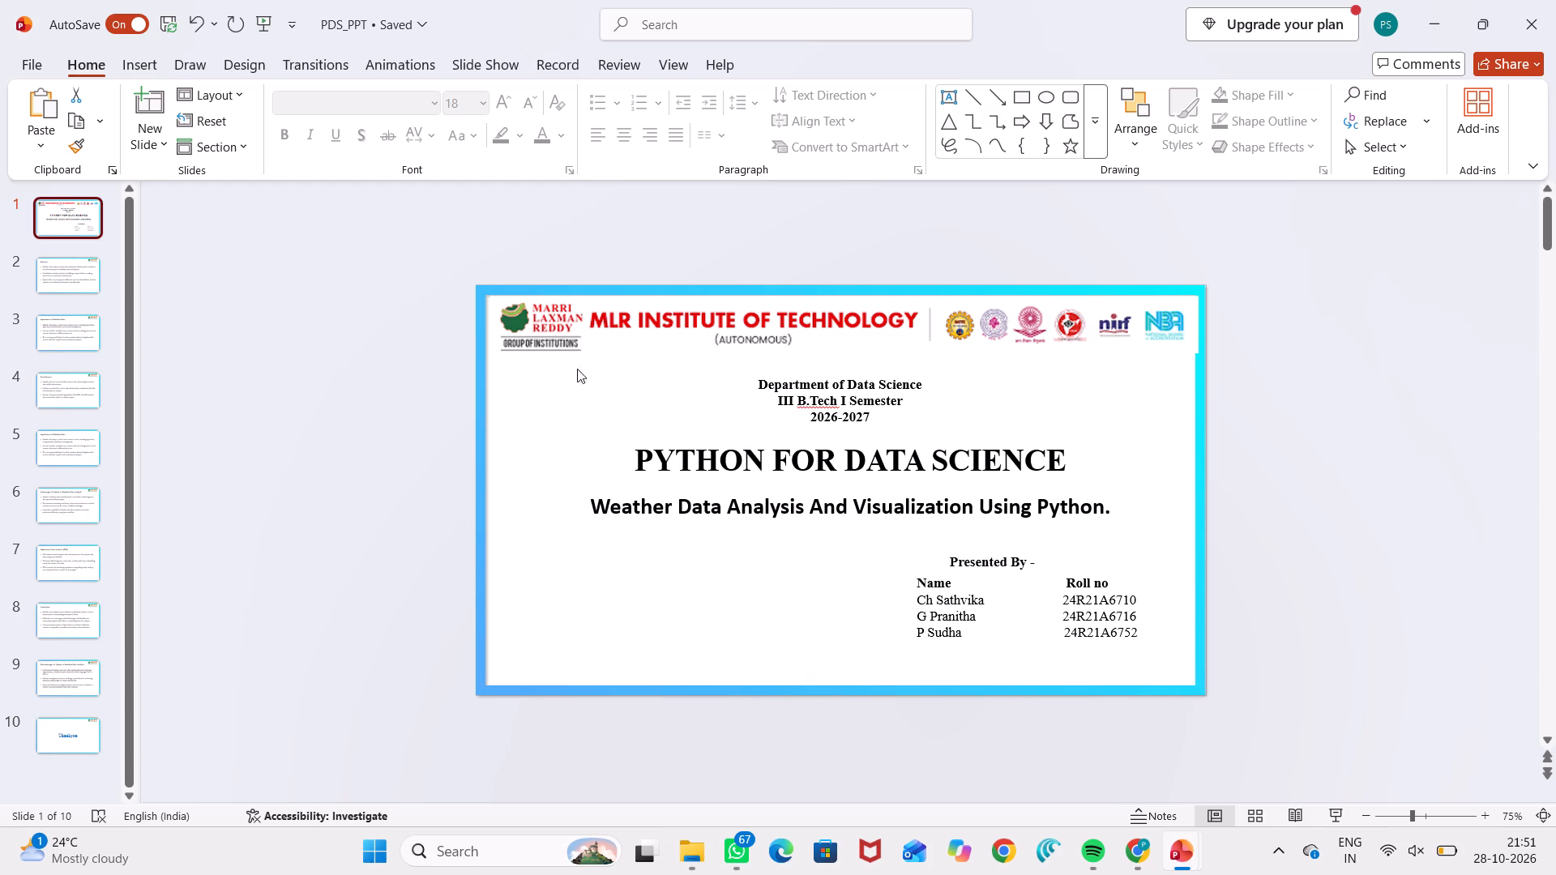
pyautogui.hotkey('ctrl', 's')
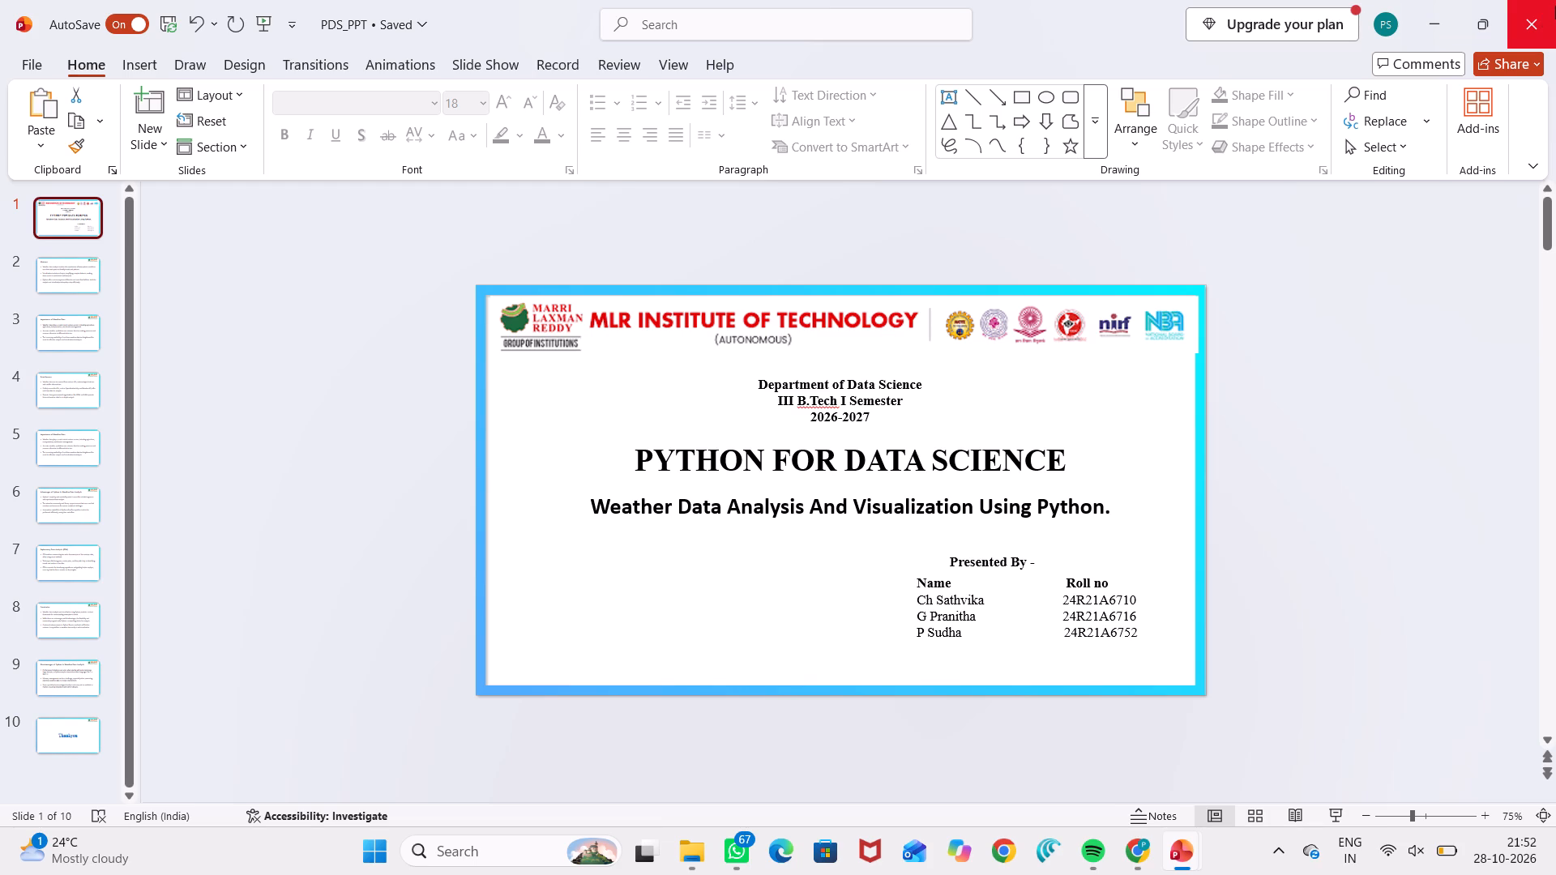
pyautogui.click(1555, 6)
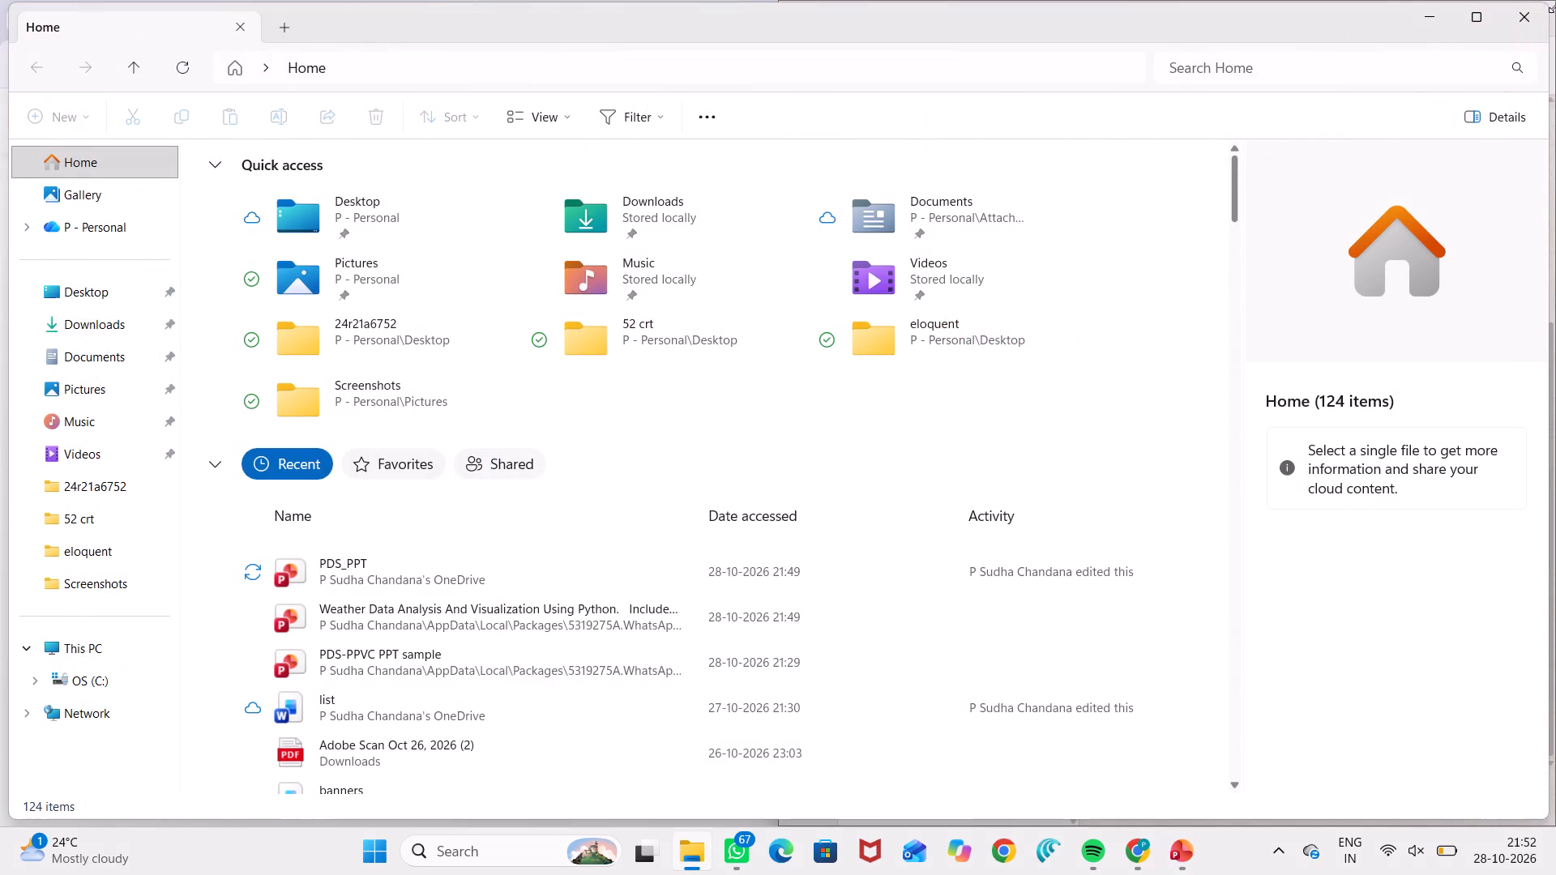